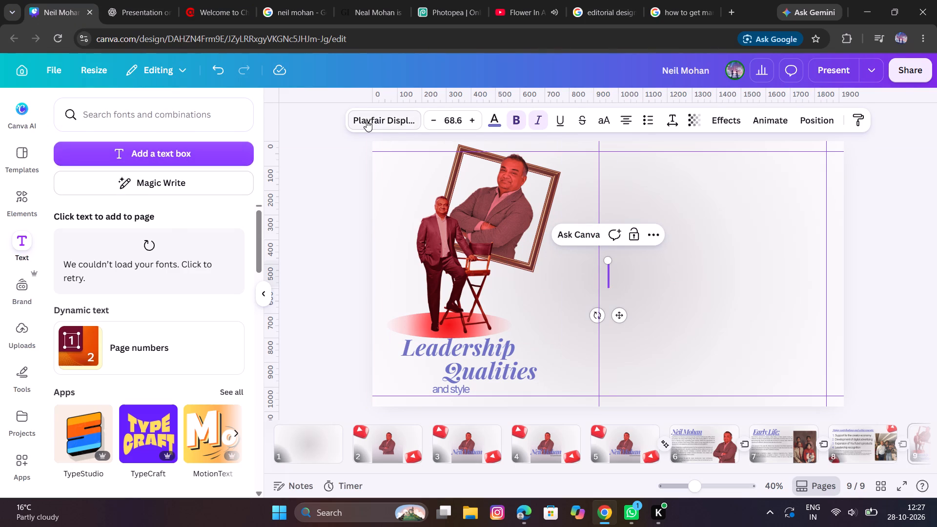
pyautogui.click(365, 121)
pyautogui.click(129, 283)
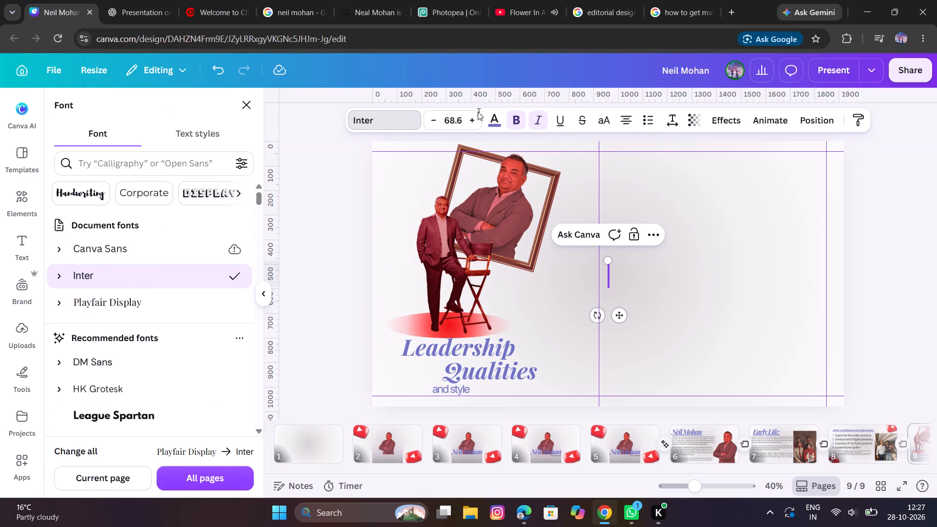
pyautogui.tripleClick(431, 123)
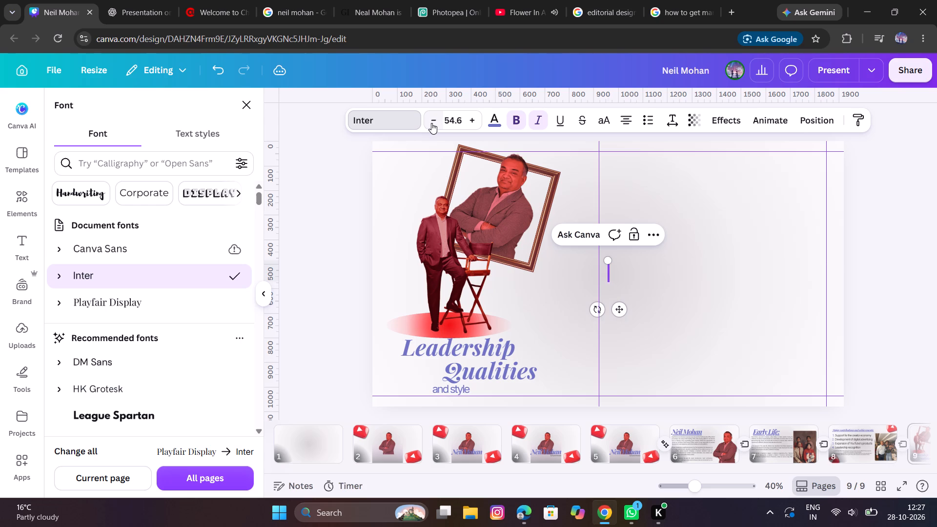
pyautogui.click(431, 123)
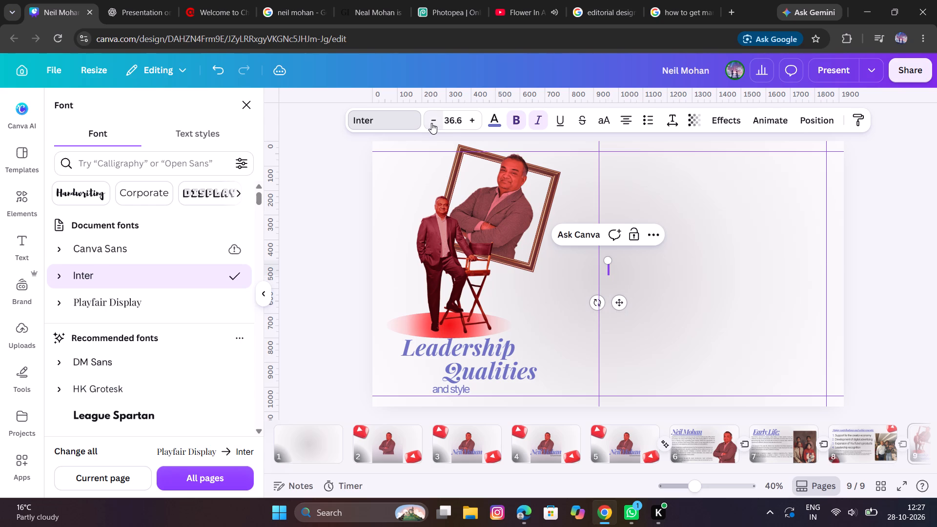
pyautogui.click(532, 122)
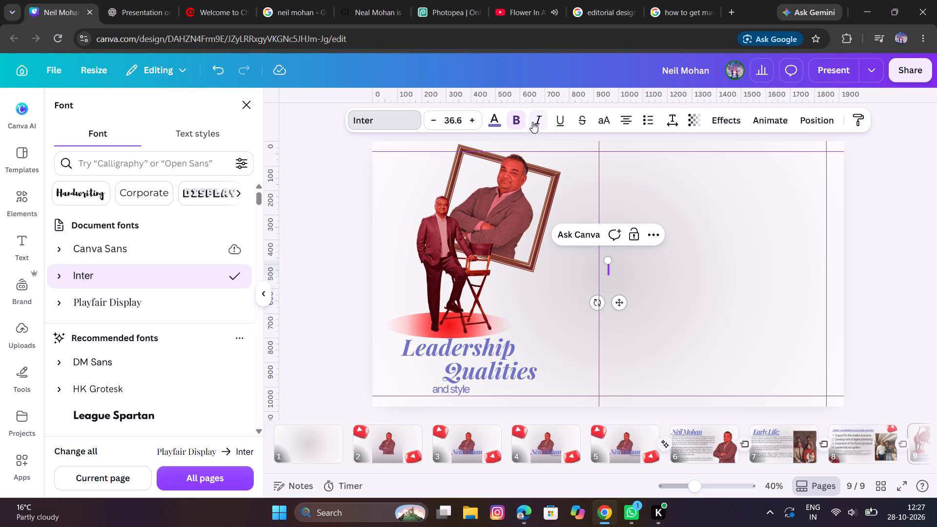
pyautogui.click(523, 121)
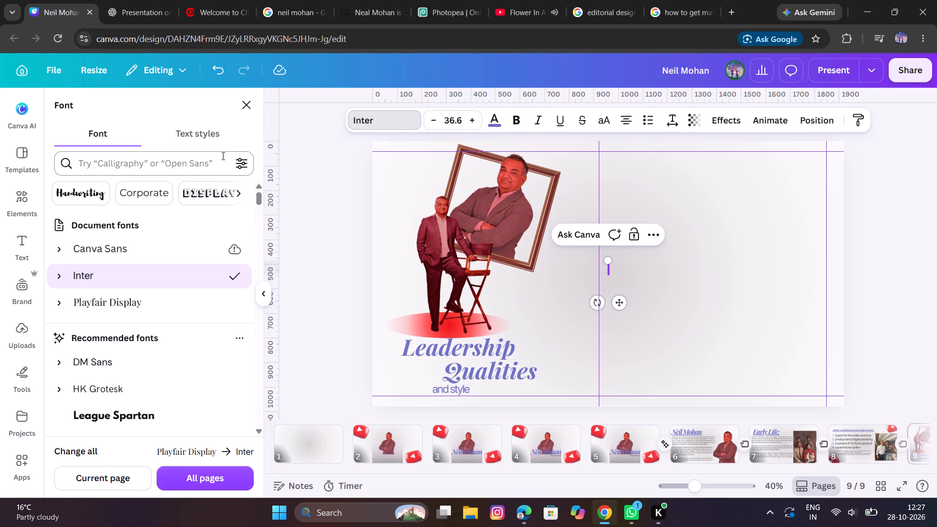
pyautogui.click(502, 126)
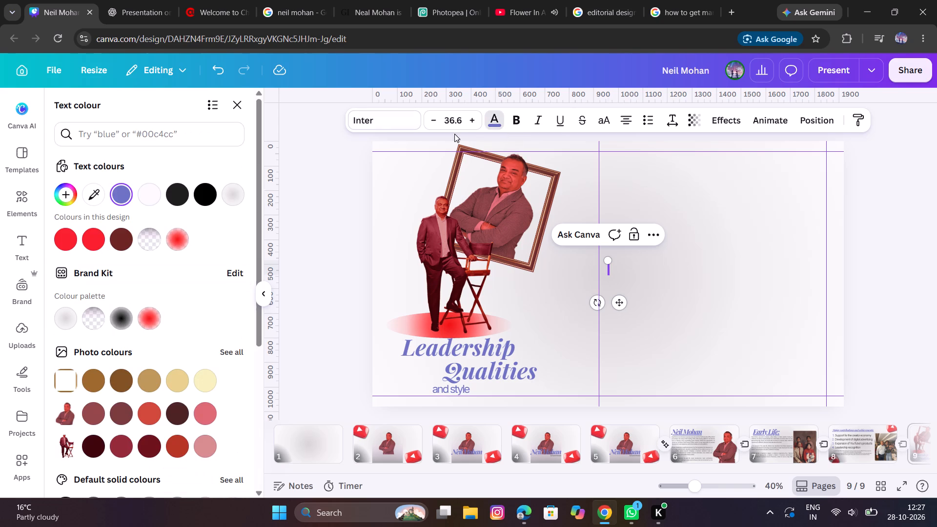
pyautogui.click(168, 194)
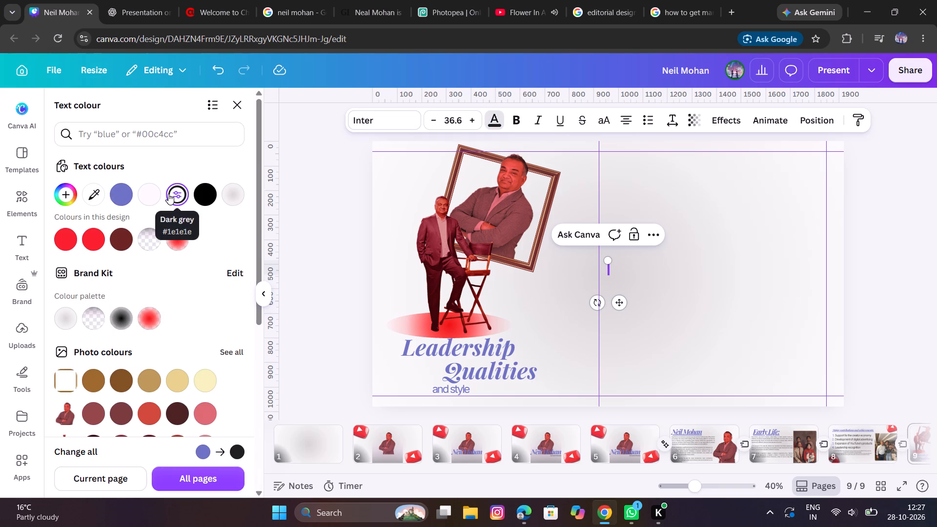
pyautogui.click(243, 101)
# Paste the copied paragraph onto page 9 and format it as Inter, size 28.6, dark grey #1e1e1e, without bold or italic.
pyautogui.hotkey('ctrl', 'v')
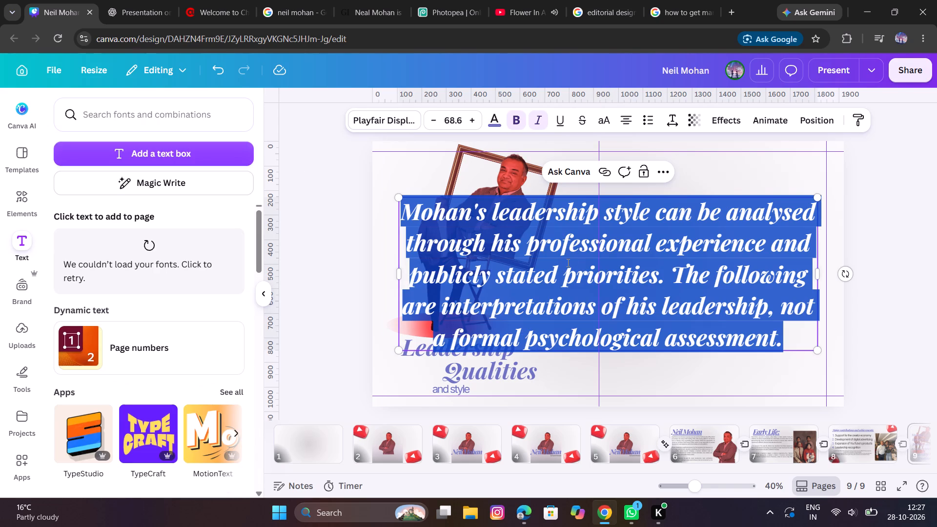
pyautogui.click(513, 122)
pyautogui.click(532, 121)
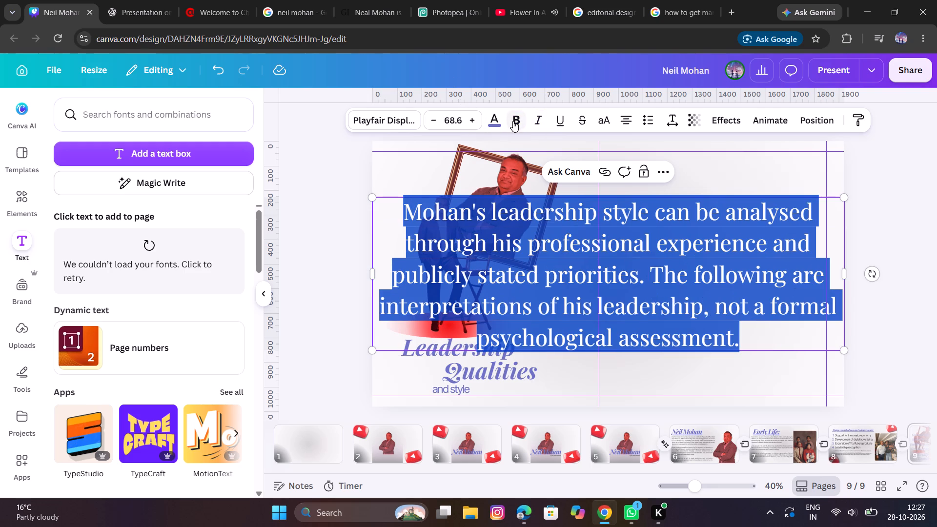
pyautogui.click(501, 122)
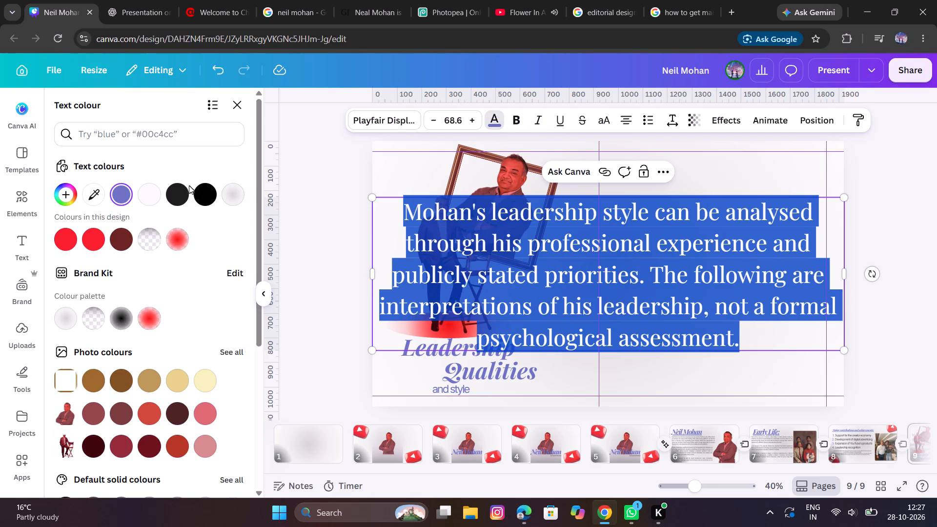
pyautogui.click(184, 187)
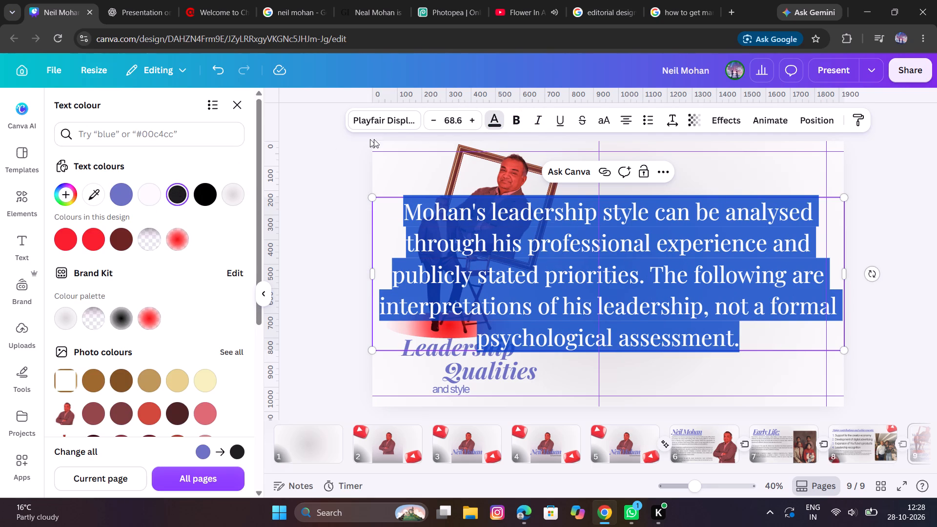
pyautogui.click(388, 111)
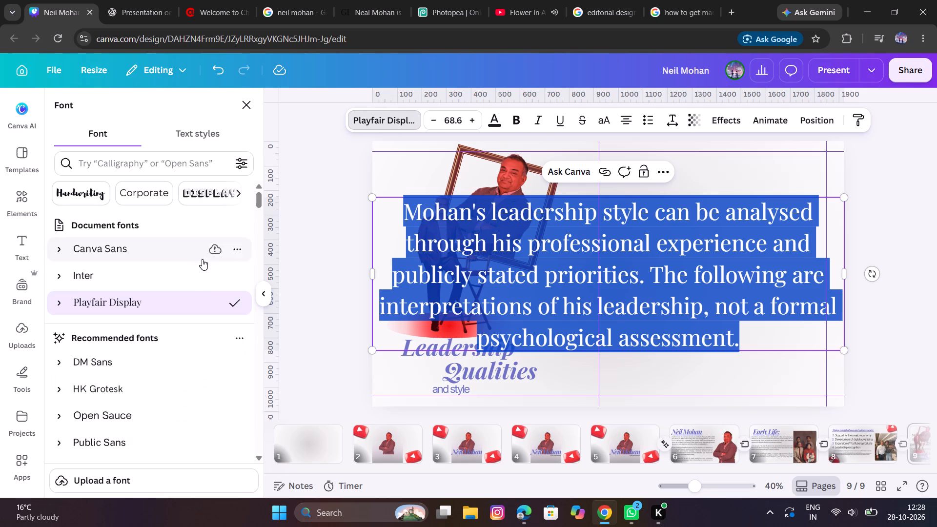
pyautogui.click(189, 280)
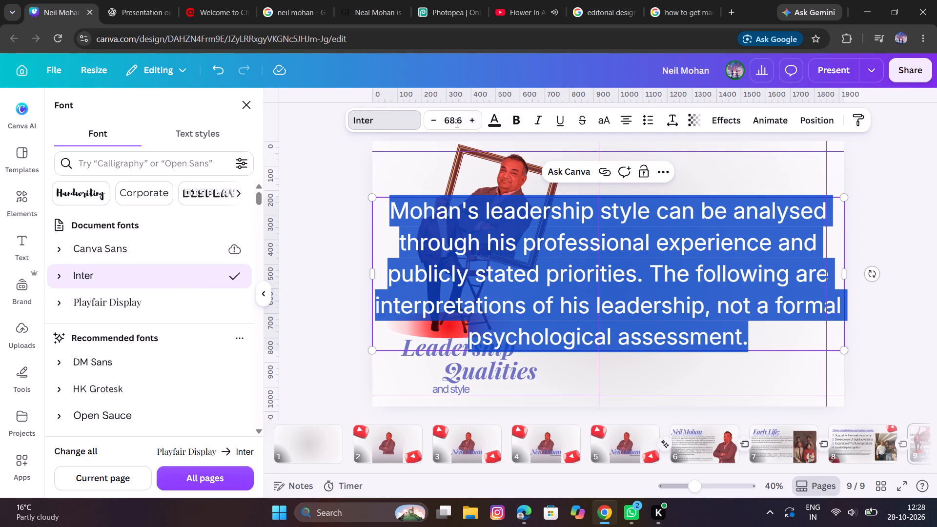
pyautogui.click(437, 123)
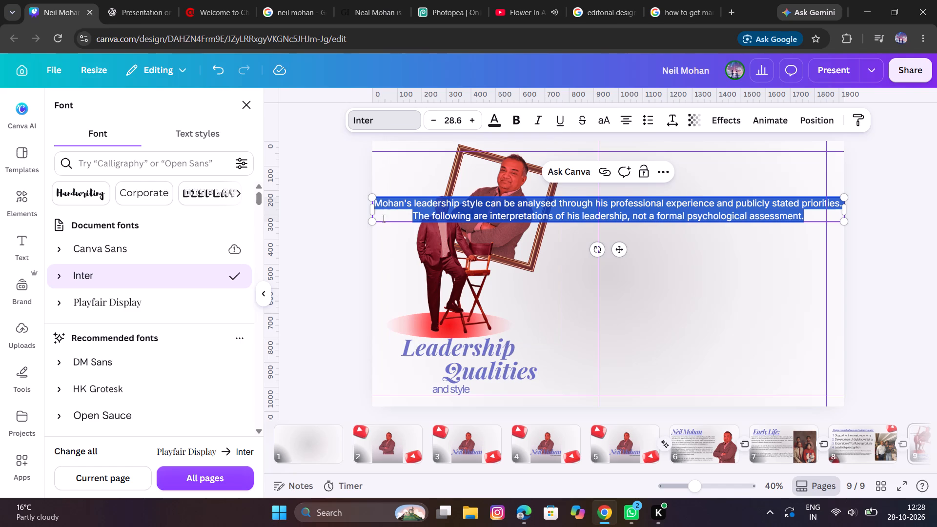
# Narrow the paragraph's text box from both sides so it spans the two vertical guides, from about 922 to 1847.
pyautogui.moveTo(369, 215); pyautogui.dragTo(569, 210)
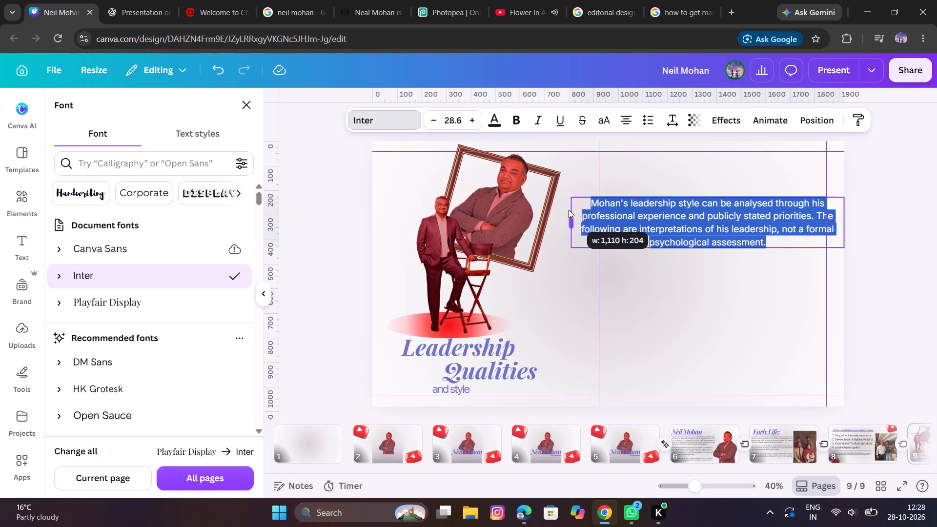
pyautogui.moveTo(569, 210); pyautogui.dragTo(595, 209)
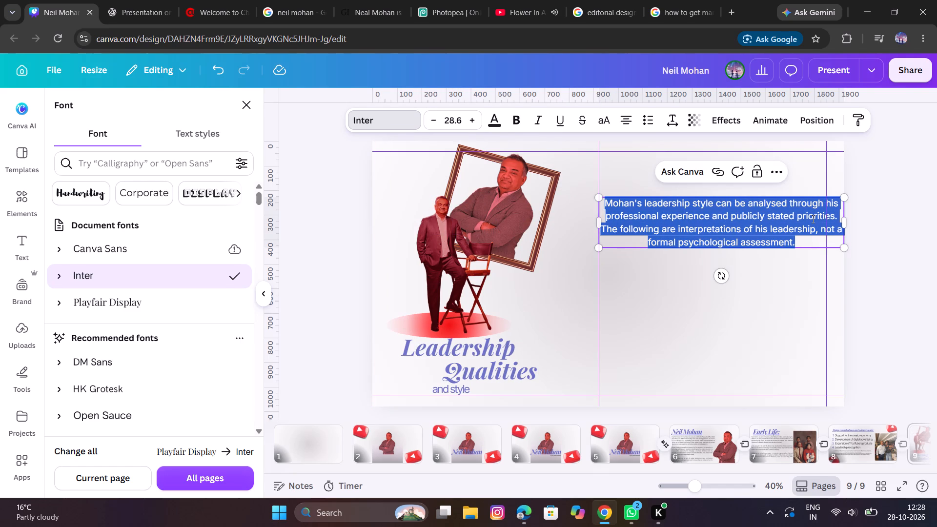
pyautogui.moveTo(848, 219); pyautogui.dragTo(825, 221)
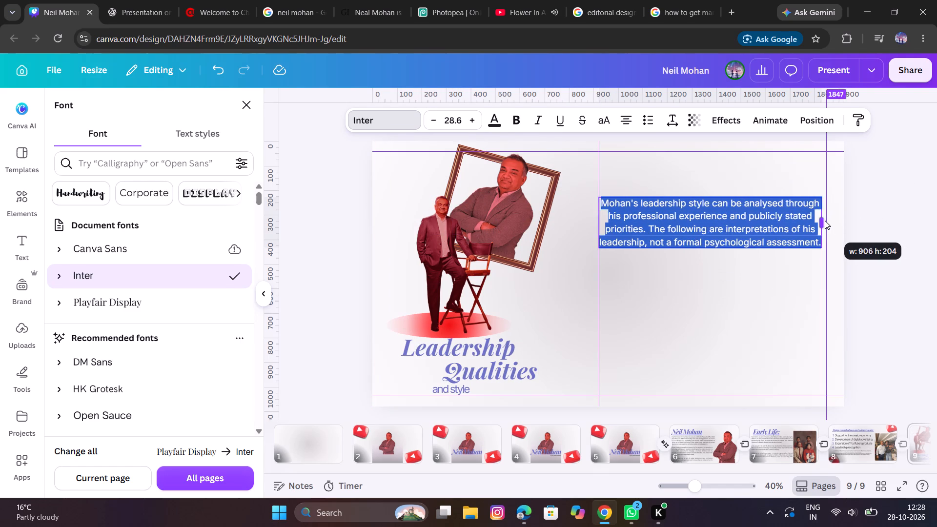
pyautogui.moveTo(825, 221); pyautogui.dragTo(833, 220)
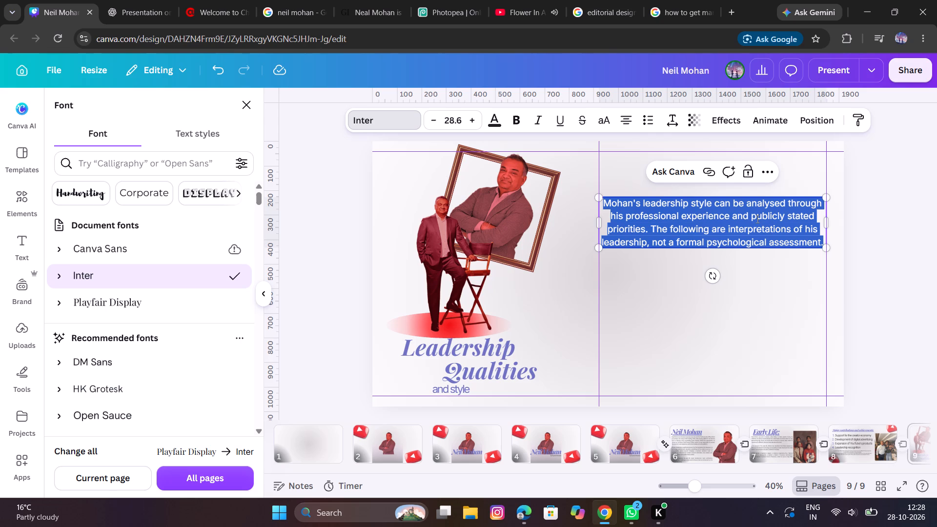
# Reduce the paragraph's font size to 18.6 and deselect its text box.
pyautogui.click(437, 125)
pyautogui.doubleClick(437, 125)
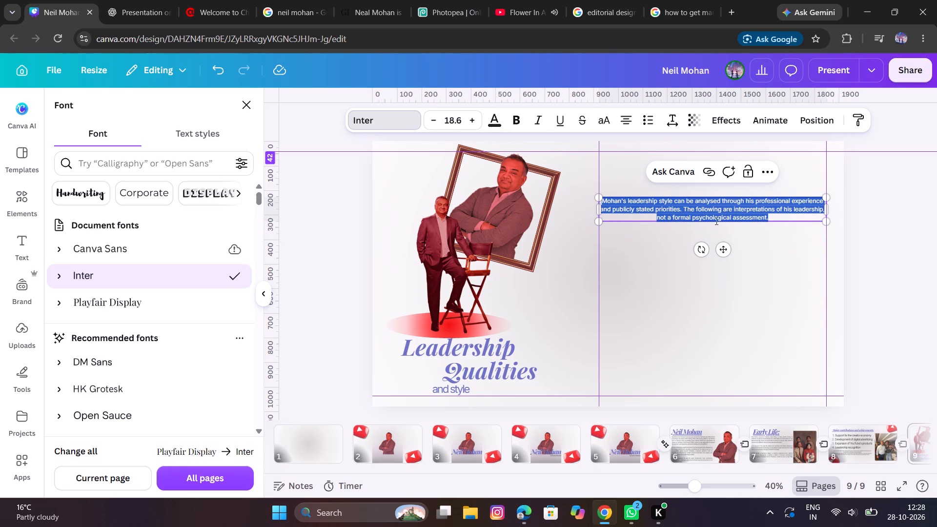
pyautogui.click(789, 234)
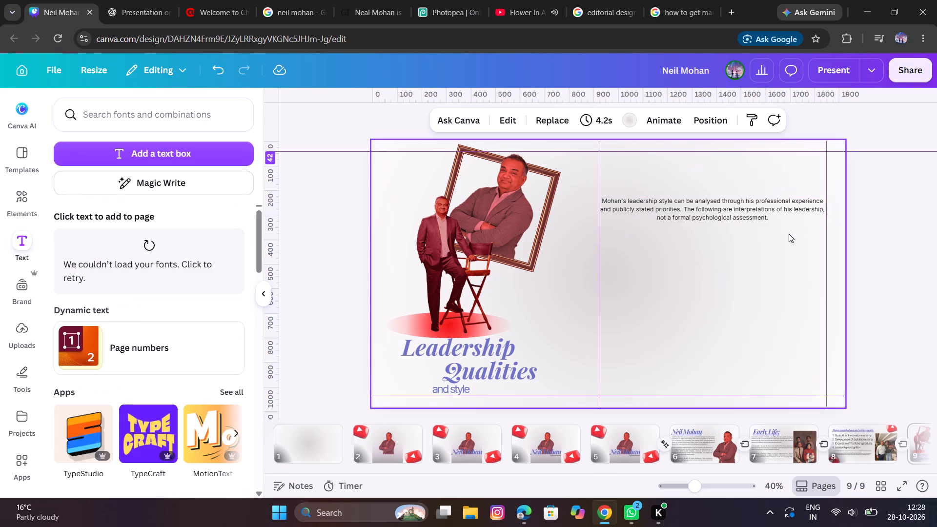
# Move the leadership paragraph up so its text box's top edge sits on the horizontal guide at 42, between the vertical guides.
pyautogui.moveTo(771, 216); pyautogui.dragTo(771, 175)
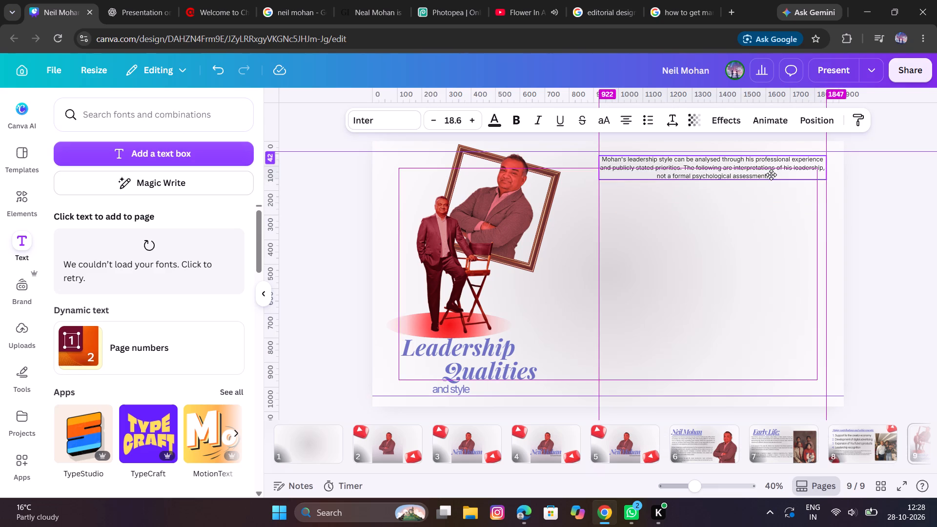
pyautogui.moveTo(771, 175); pyautogui.dragTo(771, 164)
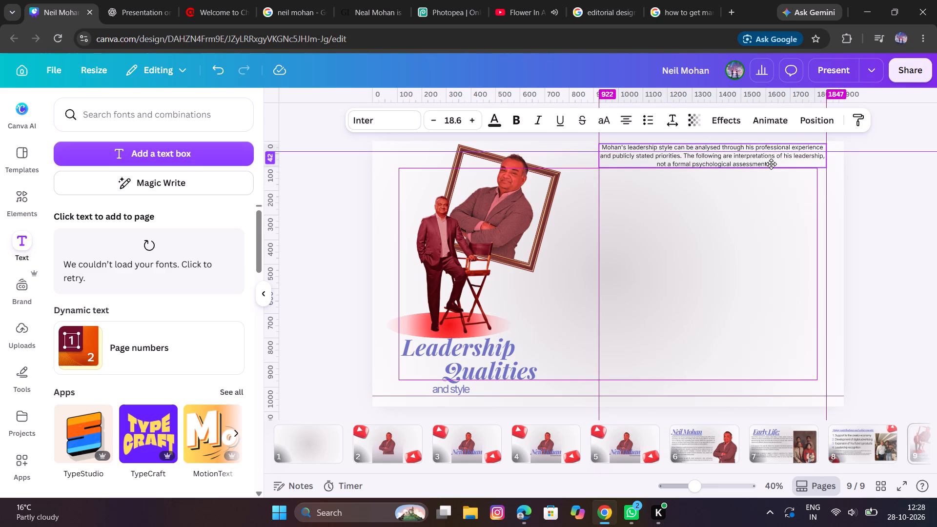
pyautogui.moveTo(771, 164); pyautogui.dragTo(773, 176)
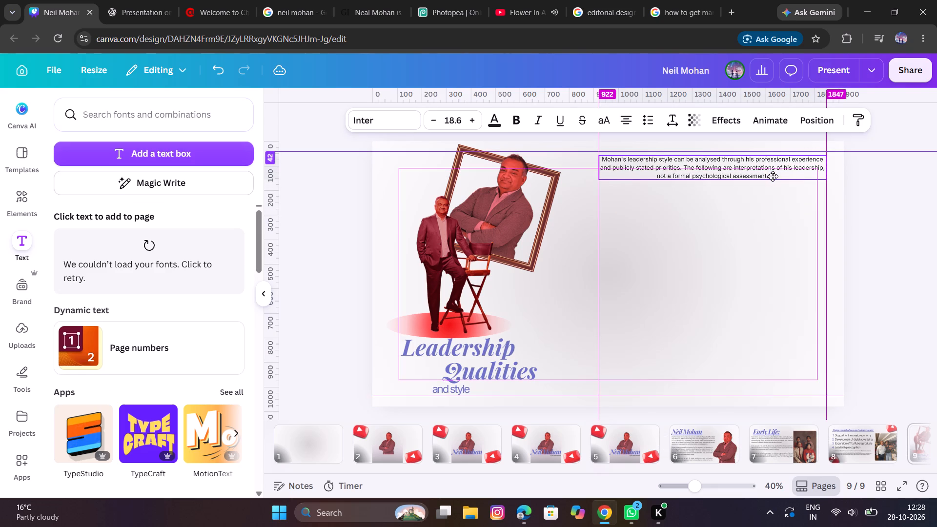
pyautogui.moveTo(773, 176); pyautogui.dragTo(773, 168)
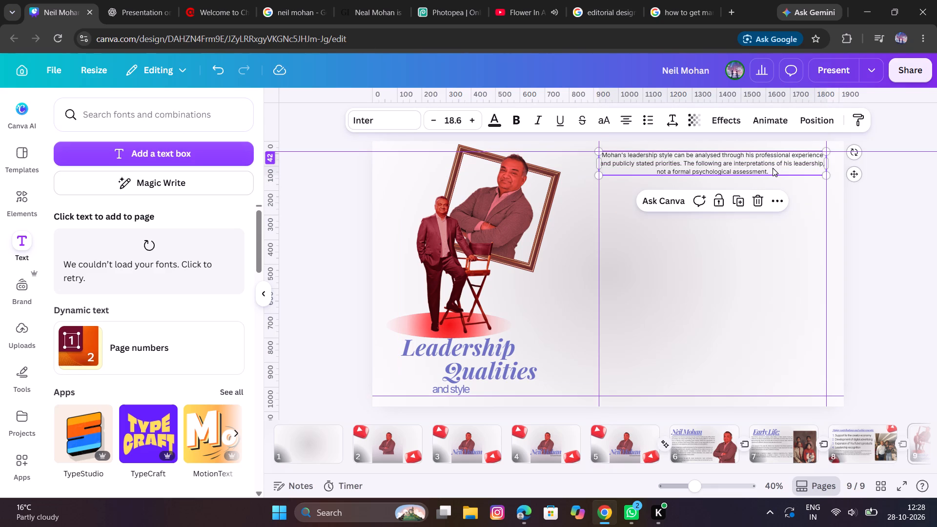
# Make the whole leadership paragraph bold, set its alignment to justified, and deselect it.
pyautogui.click(773, 168)
pyautogui.hotkey('ctrl', 'a')
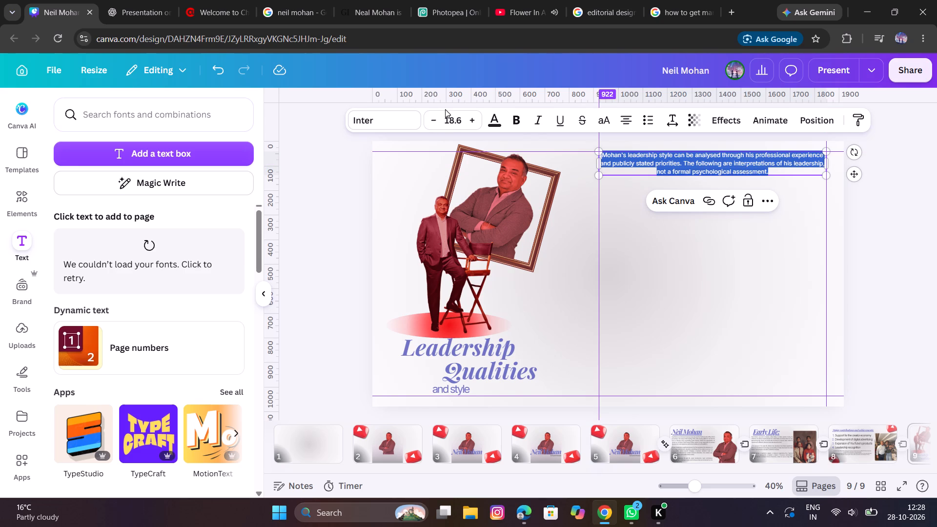
pyautogui.click(518, 124)
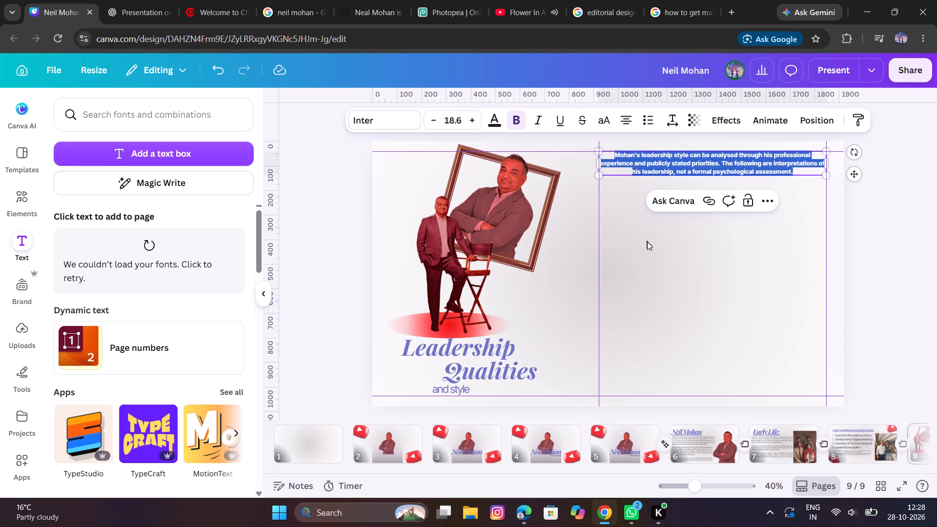
pyautogui.click(646, 250)
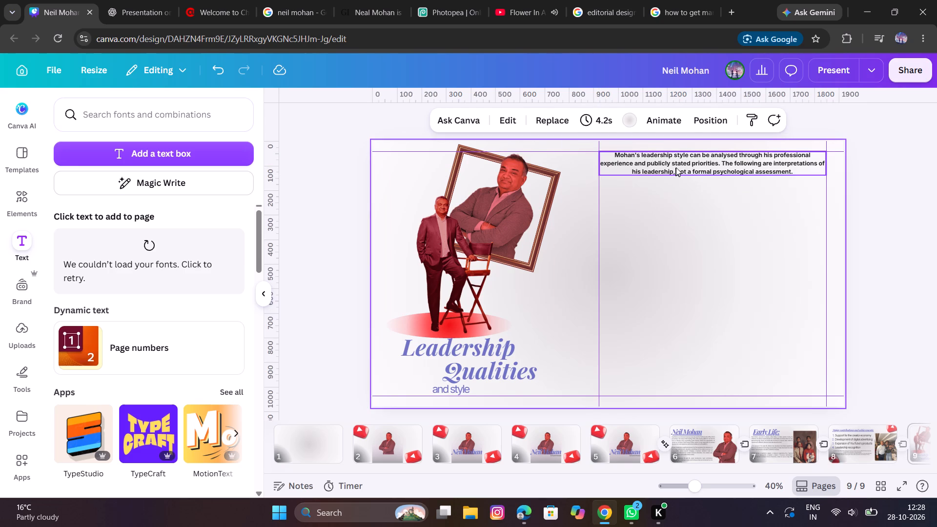
pyautogui.click(676, 167)
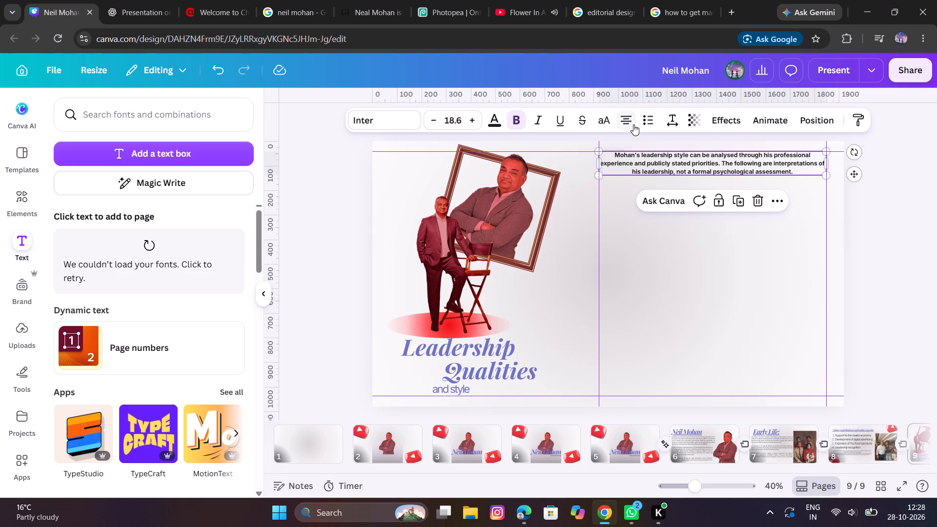
pyautogui.click(631, 123)
pyautogui.click(631, 123)
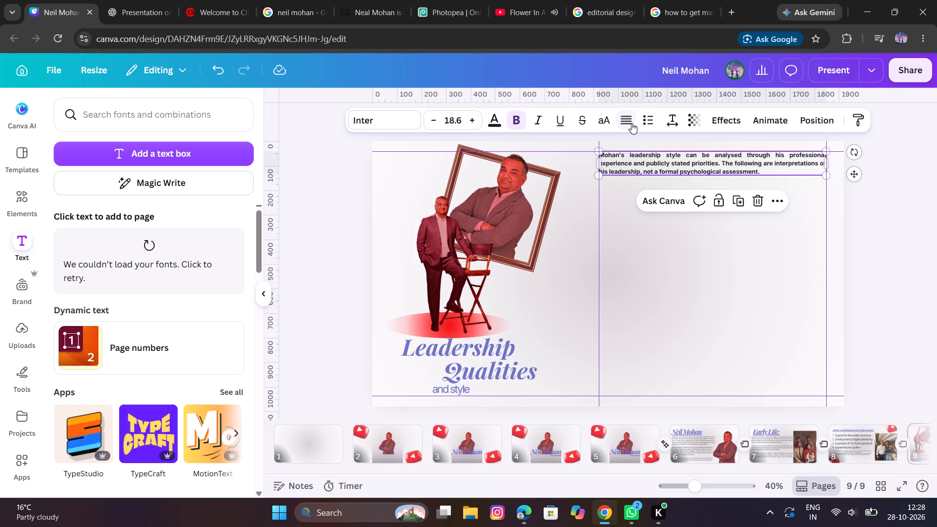
pyautogui.click(617, 255)
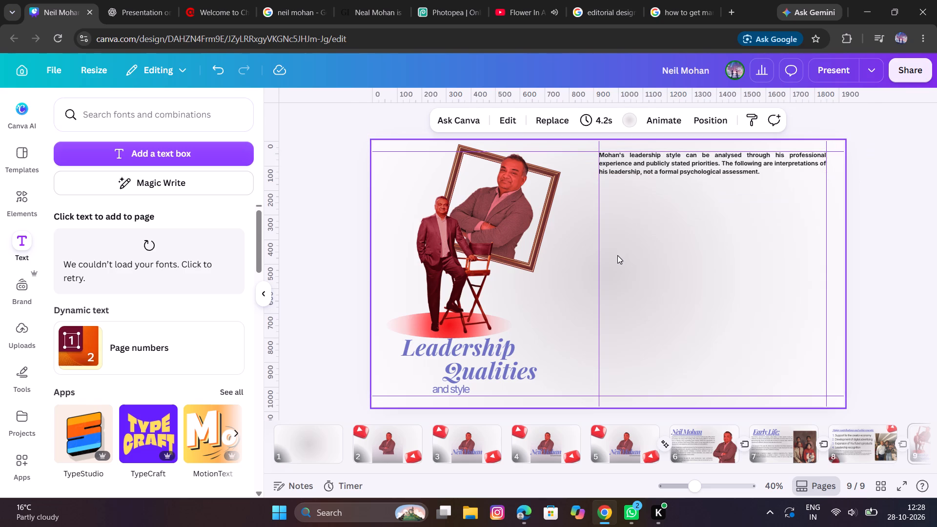
# Look over pages 7 and 6, and centre-align the numbered list of contributions on page 8.
pyautogui.click(757, 451)
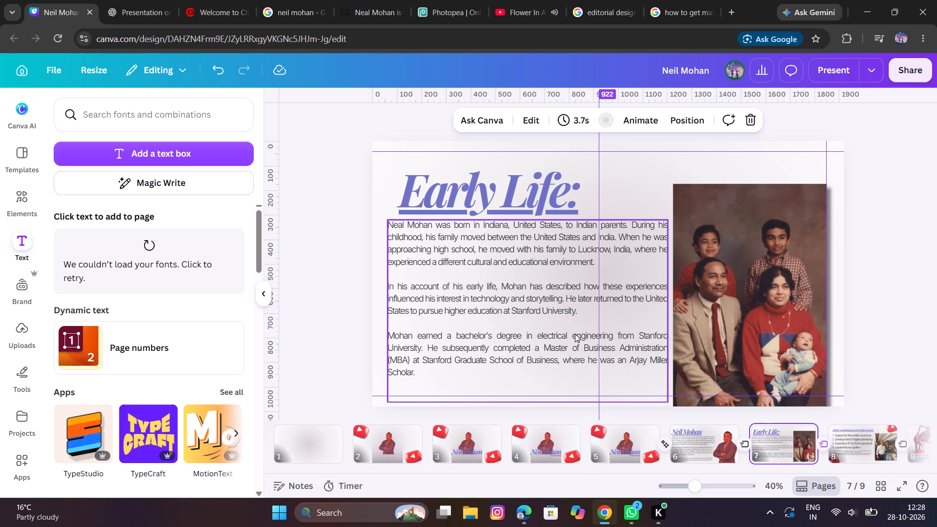
pyautogui.click(692, 457)
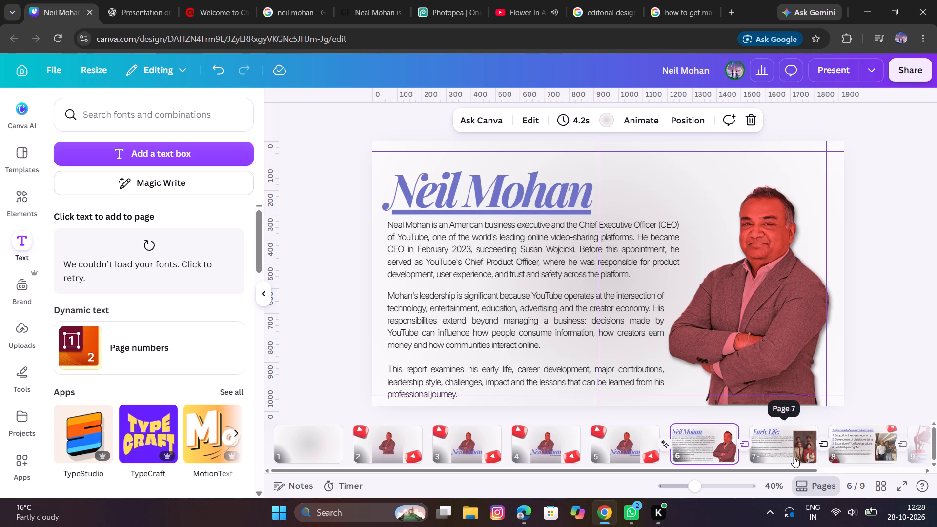
pyautogui.click(834, 445)
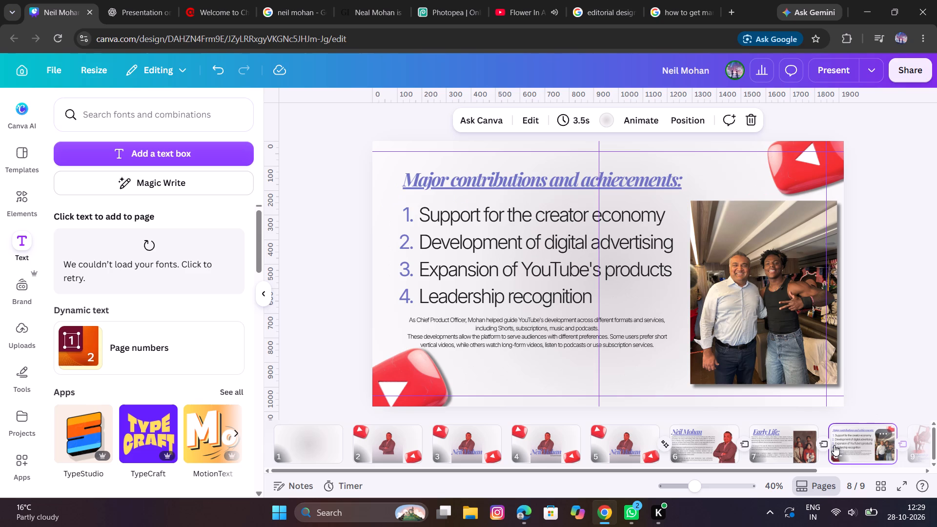
pyautogui.click(557, 285)
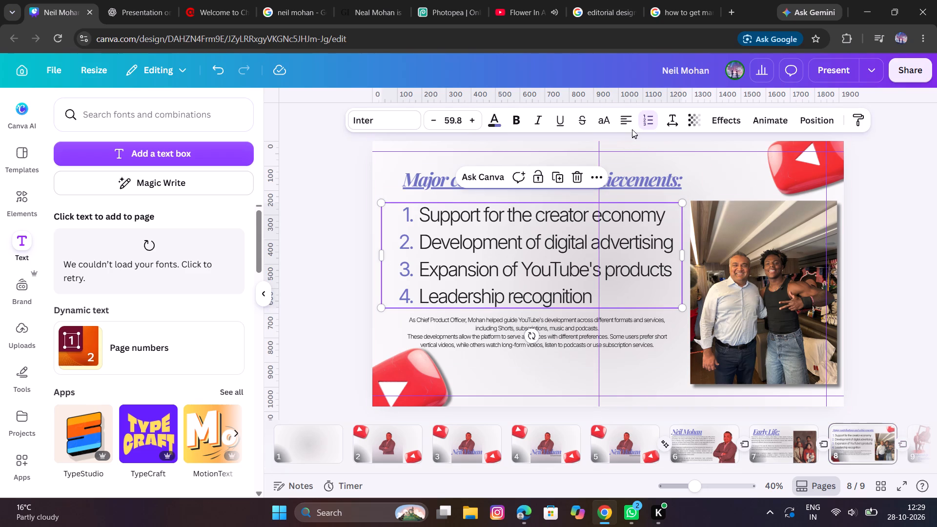
pyautogui.click(631, 124)
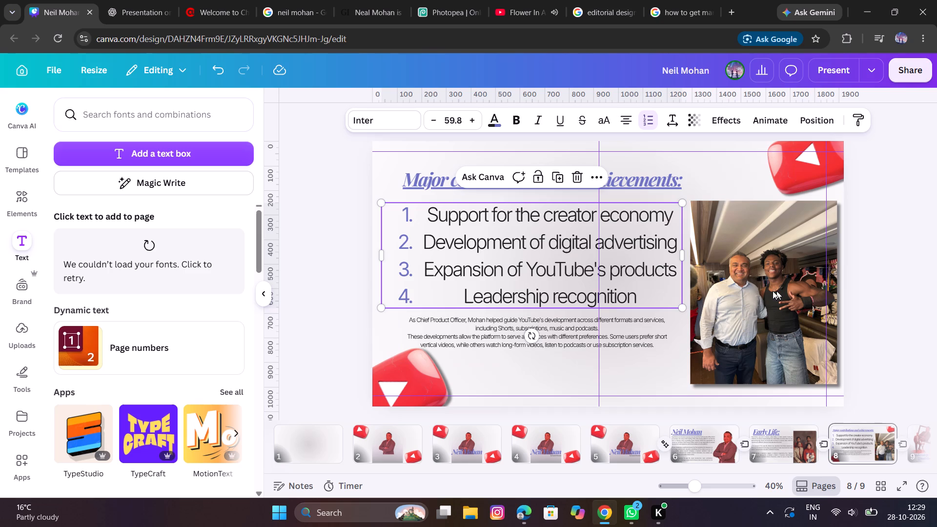
pyautogui.click(859, 306)
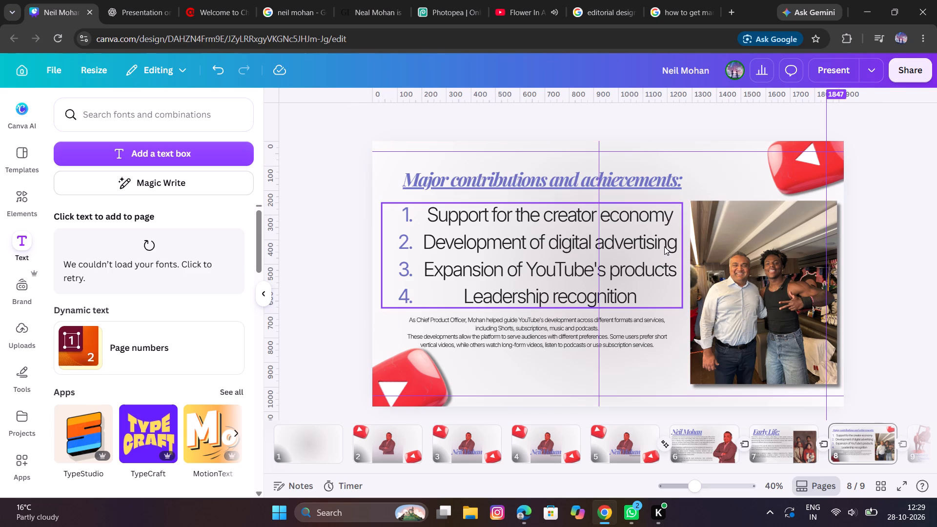
pyautogui.click(555, 278)
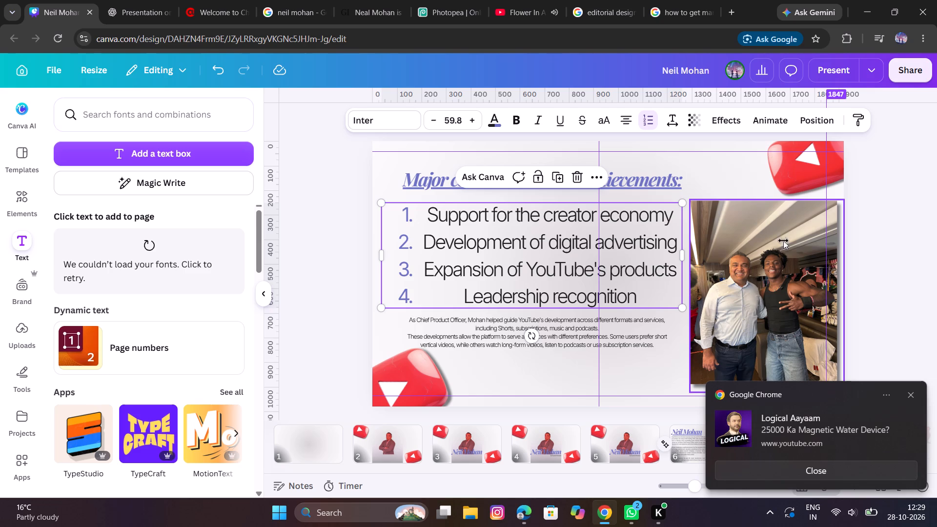
pyautogui.click(907, 397)
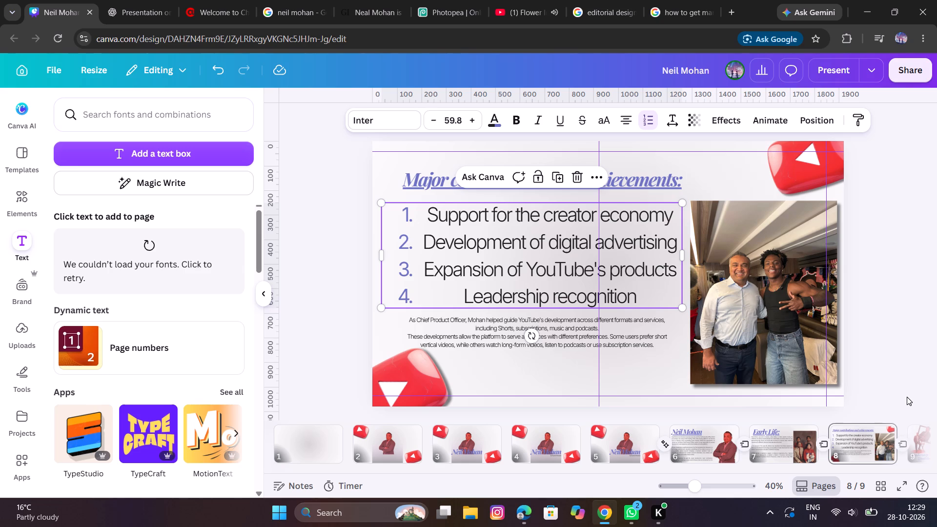
# Return to page 9 and replace the full stop ending the leadership paragraph with a colon.
pyautogui.hscroll(-3, 819, 450)
pyautogui.click(817, 443)
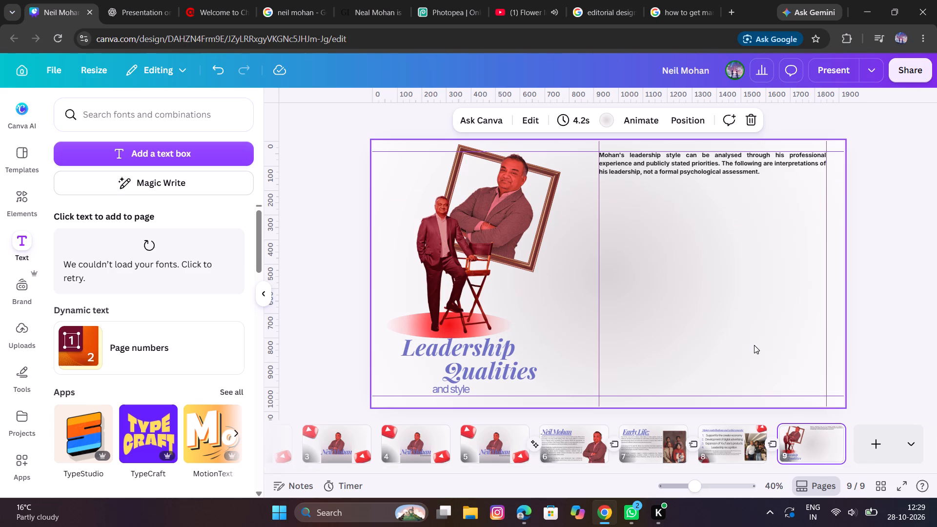
pyautogui.click(761, 173)
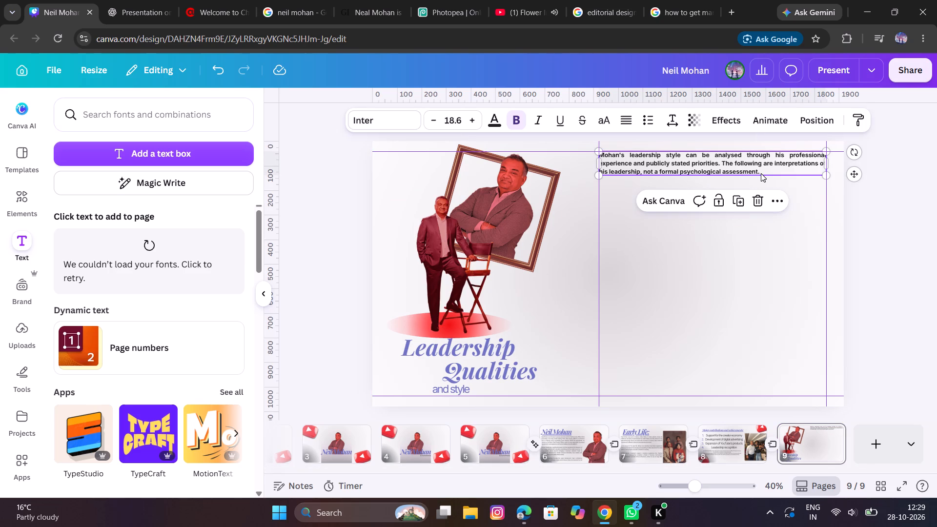
pyautogui.doubleClick(757, 172)
pyautogui.click(757, 172)
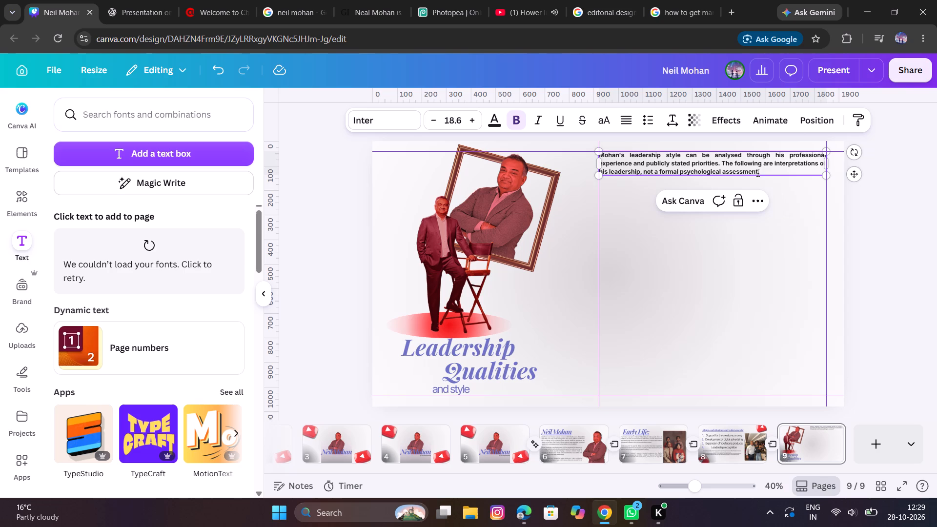
pyautogui.press('Right')
pyautogui.press('BackSpace')
pyautogui.hotkey('shift', ':')
pyautogui.click(688, 257)
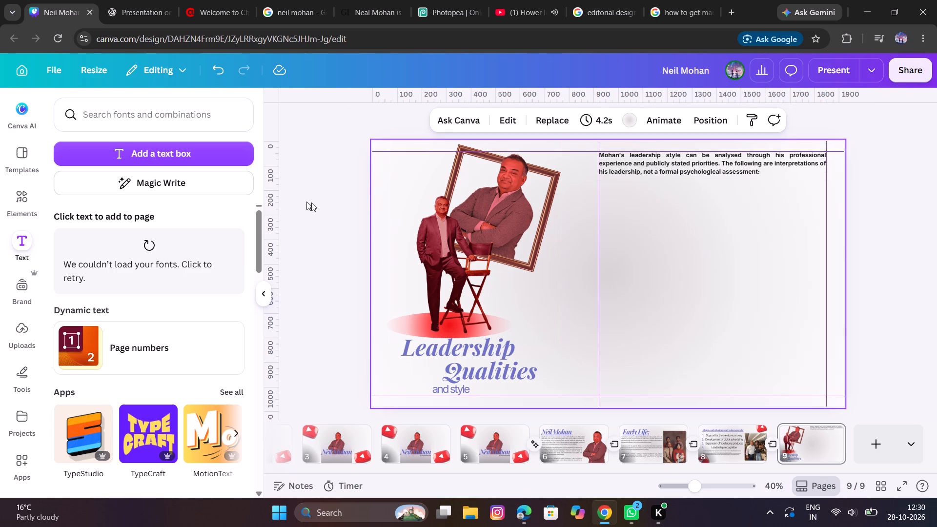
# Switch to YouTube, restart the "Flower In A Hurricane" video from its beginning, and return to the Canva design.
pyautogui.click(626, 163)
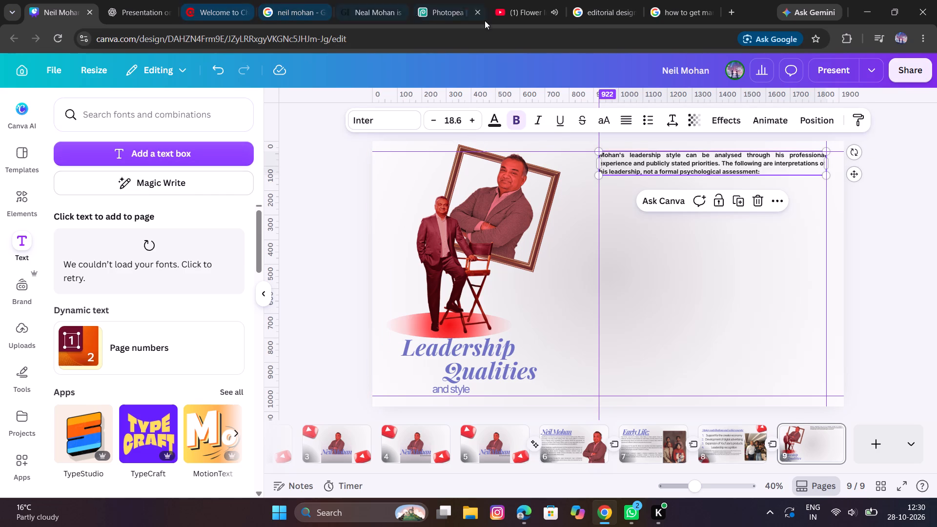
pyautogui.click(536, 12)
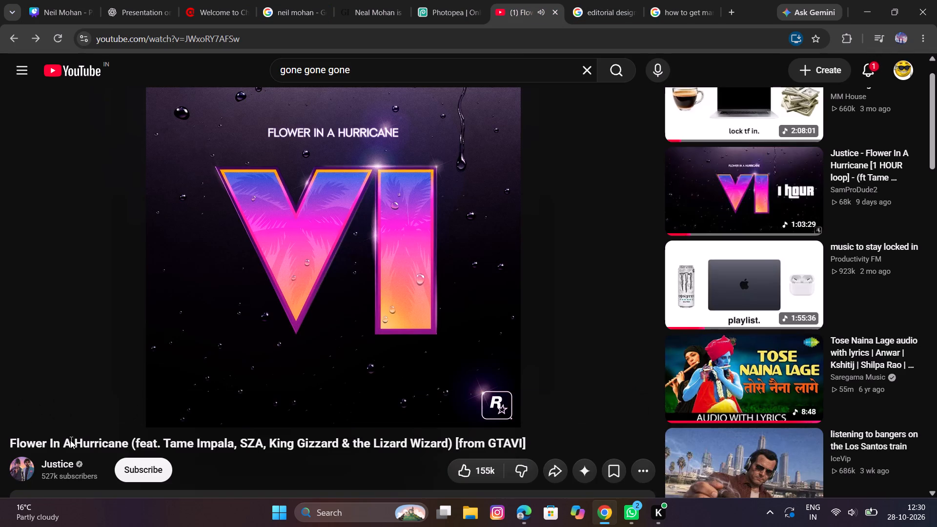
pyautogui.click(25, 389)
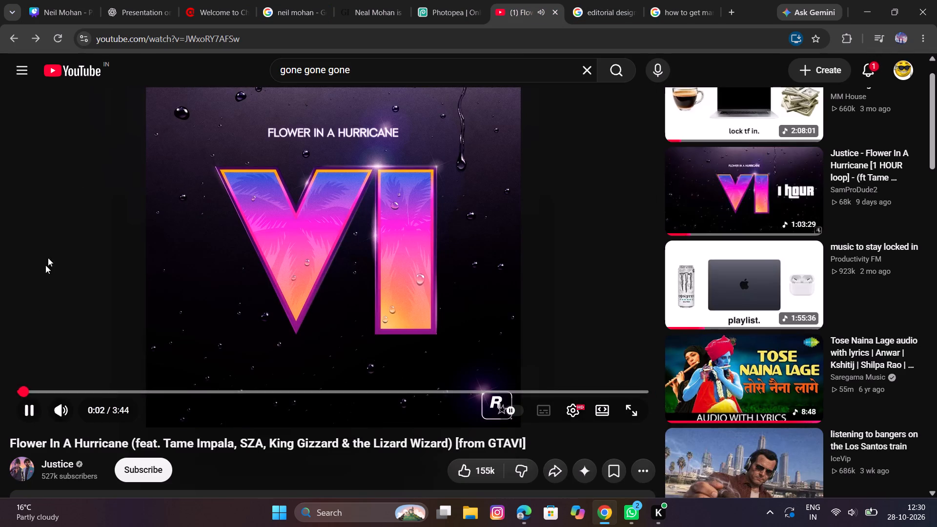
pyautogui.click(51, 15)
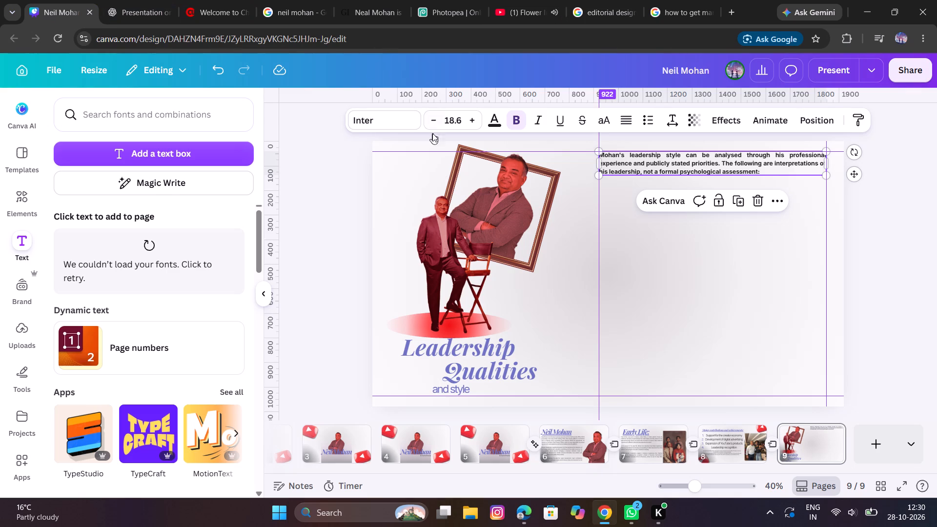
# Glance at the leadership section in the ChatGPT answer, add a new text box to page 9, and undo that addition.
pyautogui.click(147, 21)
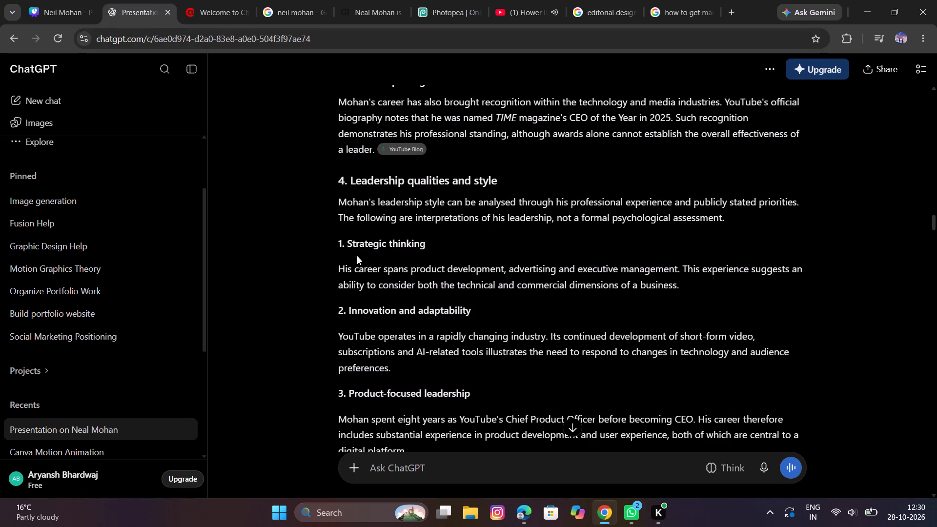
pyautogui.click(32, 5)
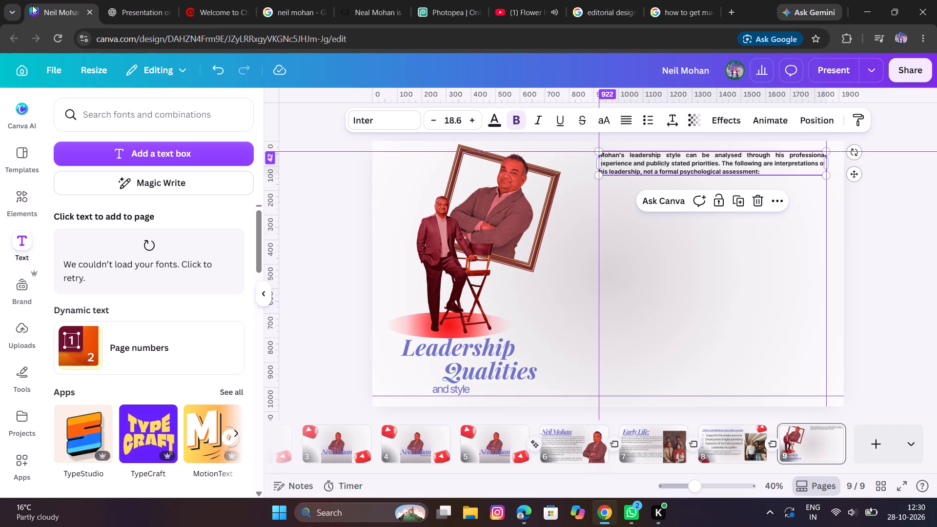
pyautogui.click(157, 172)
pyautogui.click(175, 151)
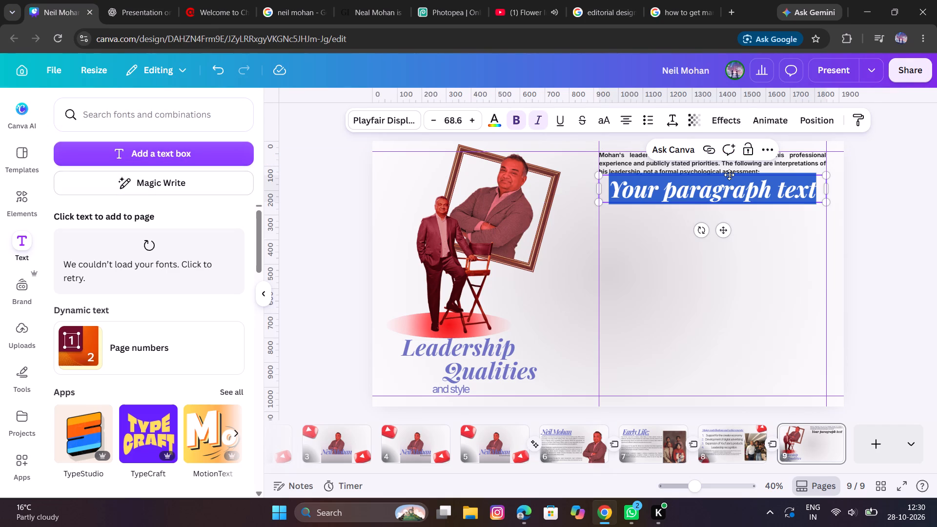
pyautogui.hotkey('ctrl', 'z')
# Duplicate the bold leadership paragraph and place the copy just below the original, aligned between the two vertical guides.
pyautogui.click(706, 172)
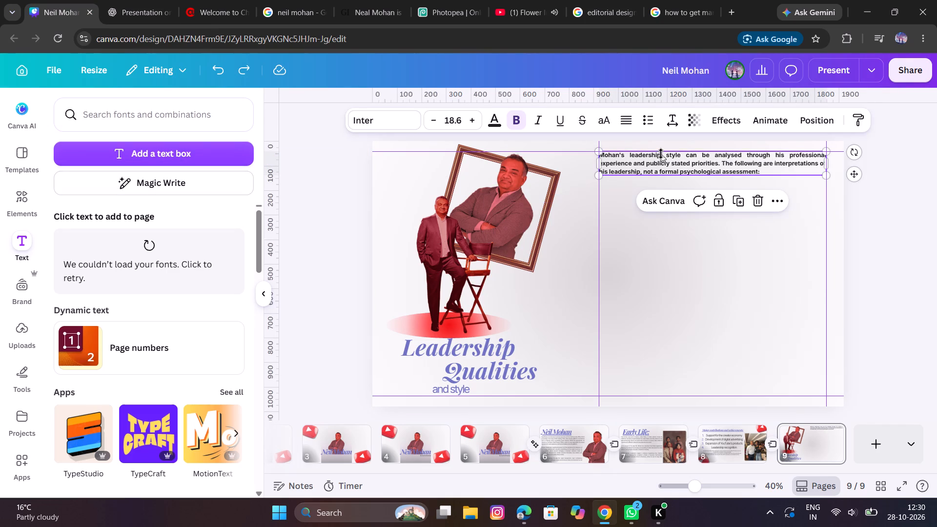
pyautogui.hotkey('ctrl', 'c')
pyautogui.hotkey('ctrl', 'v')
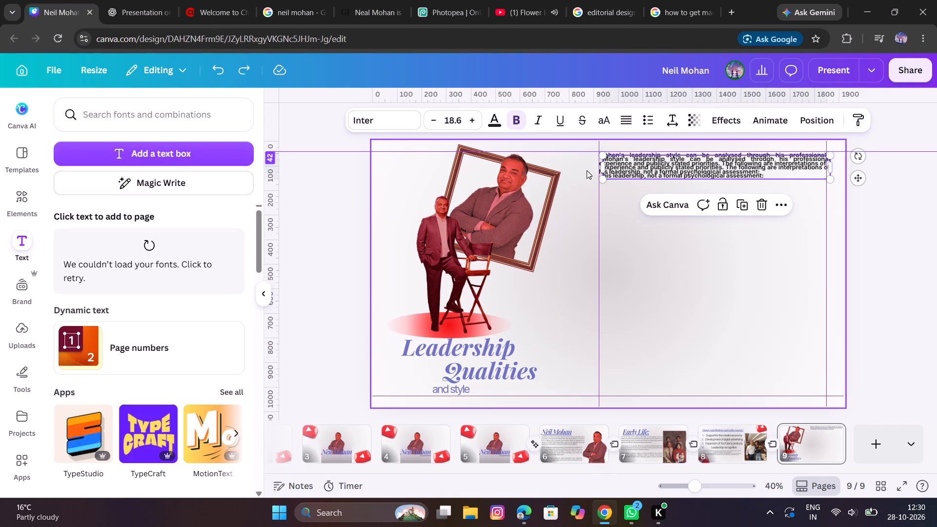
pyautogui.moveTo(655, 164); pyautogui.dragTo(655, 167)
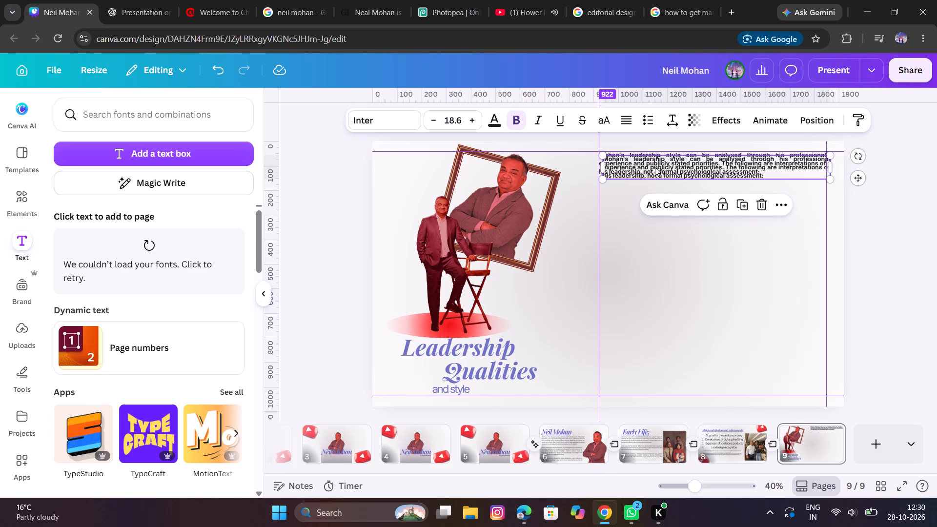
pyautogui.moveTo(655, 167); pyautogui.dragTo(652, 192)
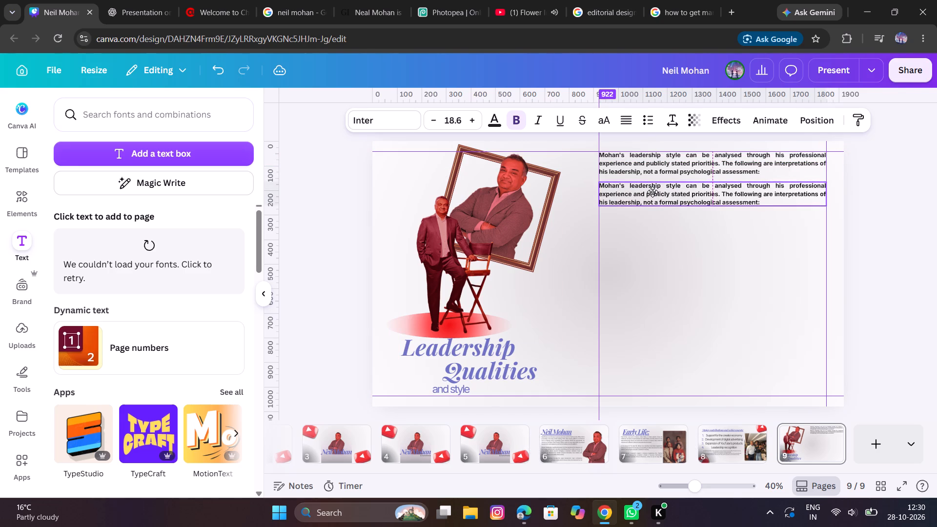
pyautogui.moveTo(652, 192); pyautogui.dragTo(652, 193)
pyautogui.doubleClick(768, 196)
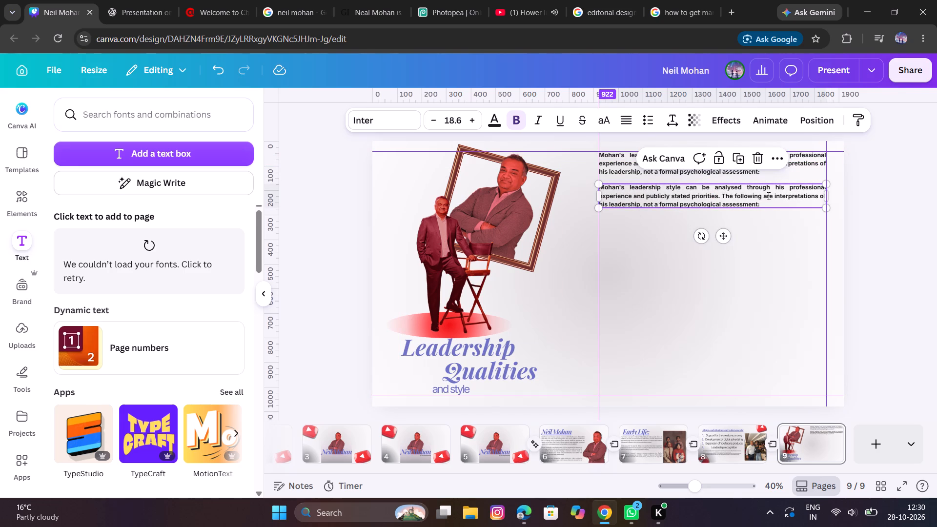
pyautogui.press('BackSpace')
pyautogui.click(148, 6)
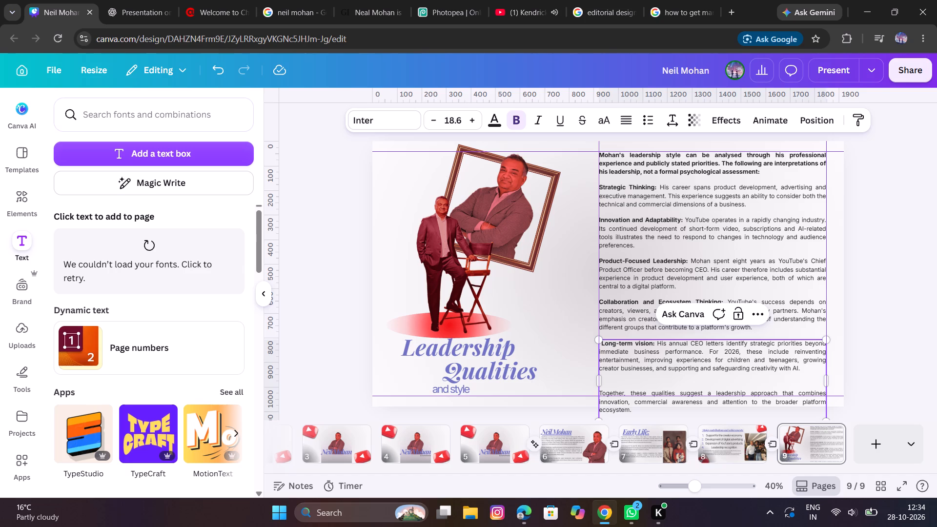
pyautogui.click(610, 381)
pyautogui.click(610, 381)
pyautogui.press('BackSpace')
pyautogui.press('BackSpace')
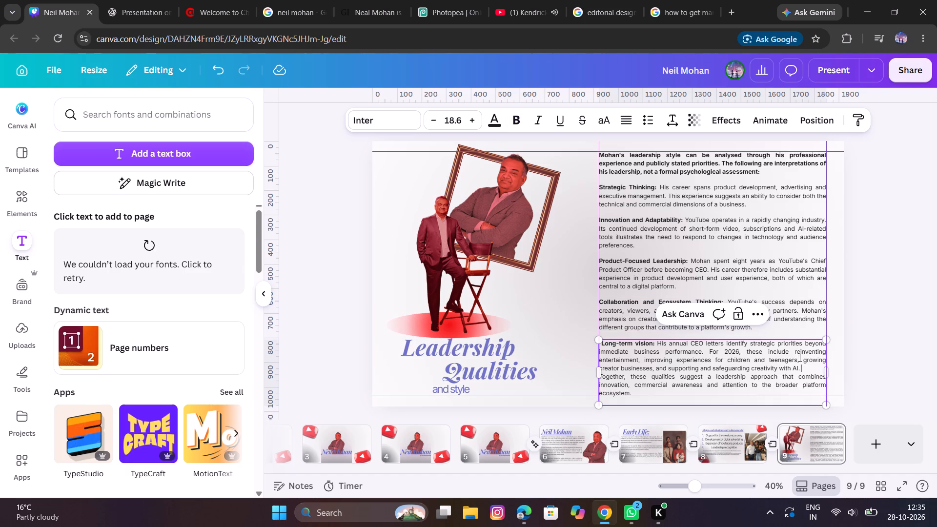
pyautogui.click(876, 319)
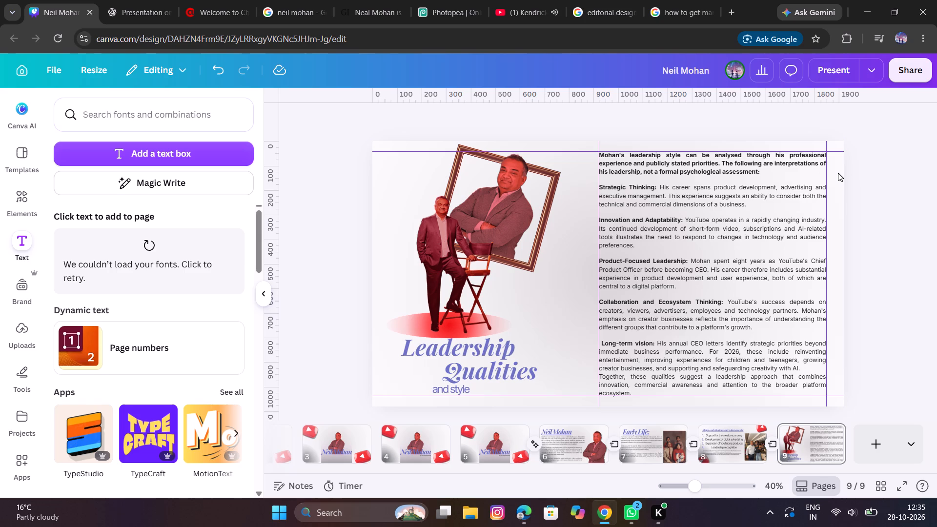
# Delete ", not a formal psychological assessment" from the bold introductory paragraph, keeping the closing colon after "his leadership".
pyautogui.doubleClick(769, 173)
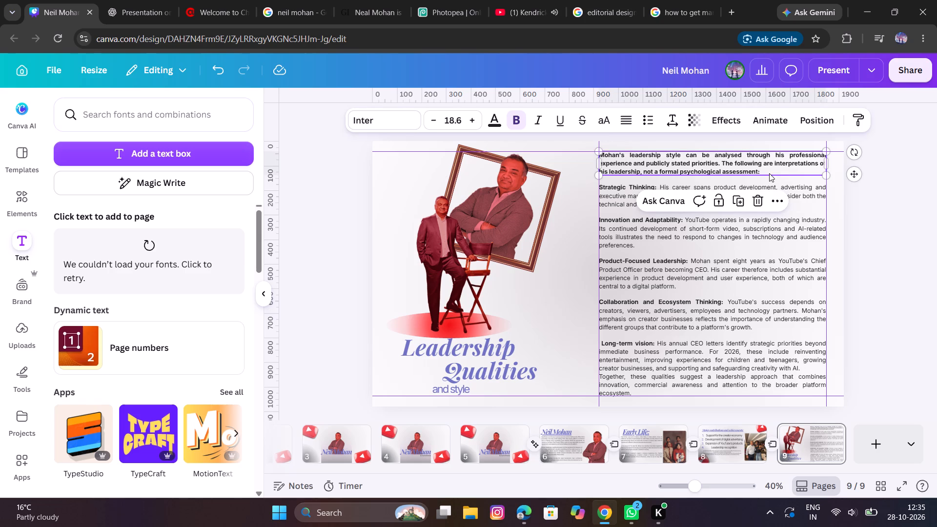
pyautogui.moveTo(755, 172); pyautogui.dragTo(644, 166)
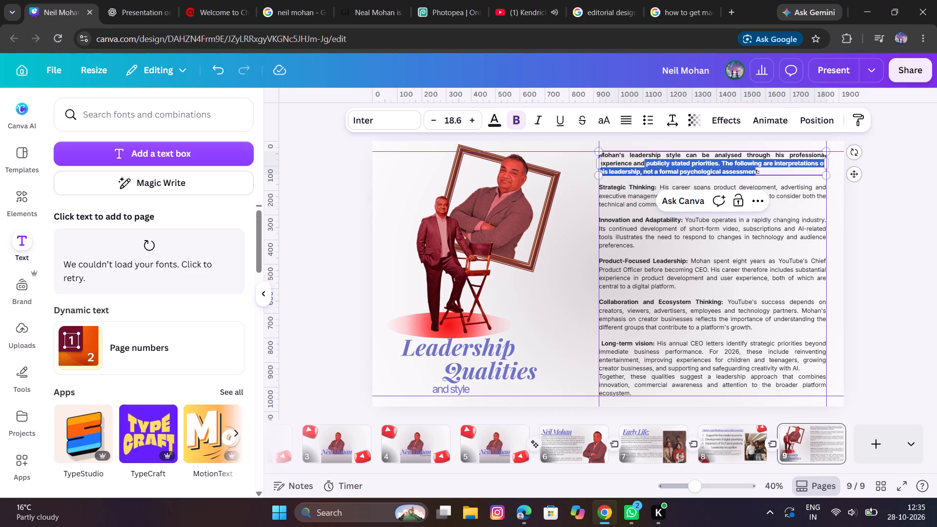
pyautogui.moveTo(644, 166); pyautogui.dragTo(643, 170)
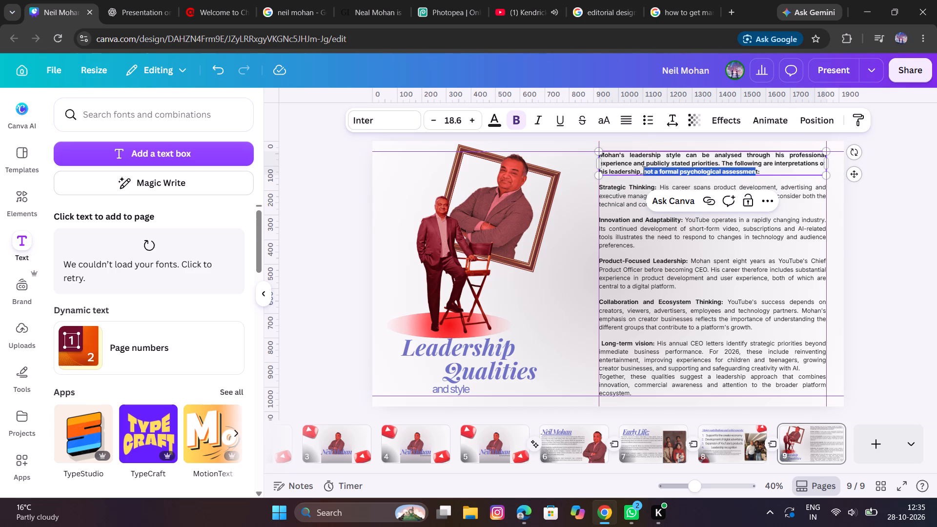
pyautogui.press('BackSpace')
pyautogui.press('Right')
pyautogui.press('BackSpace')
pyautogui.press('BackSpace')
pyautogui.press('BackSpace')
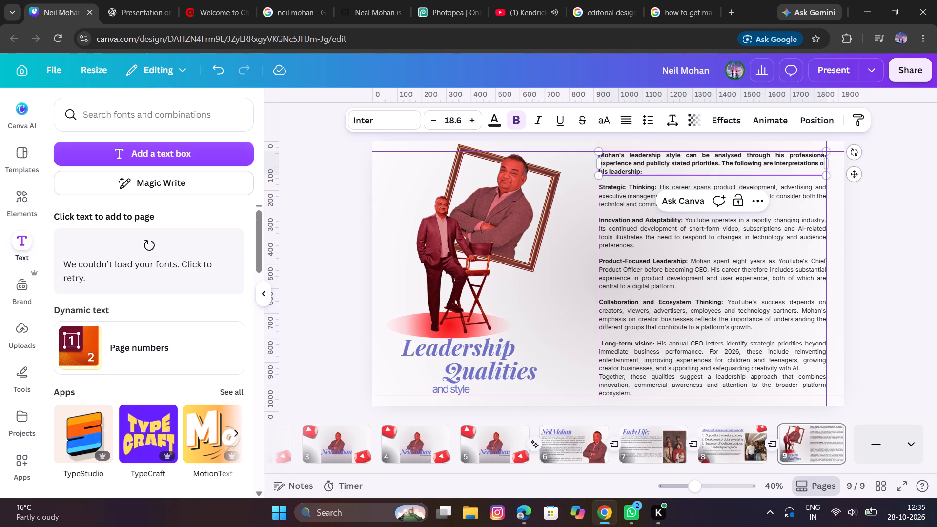
pyautogui.click(870, 208)
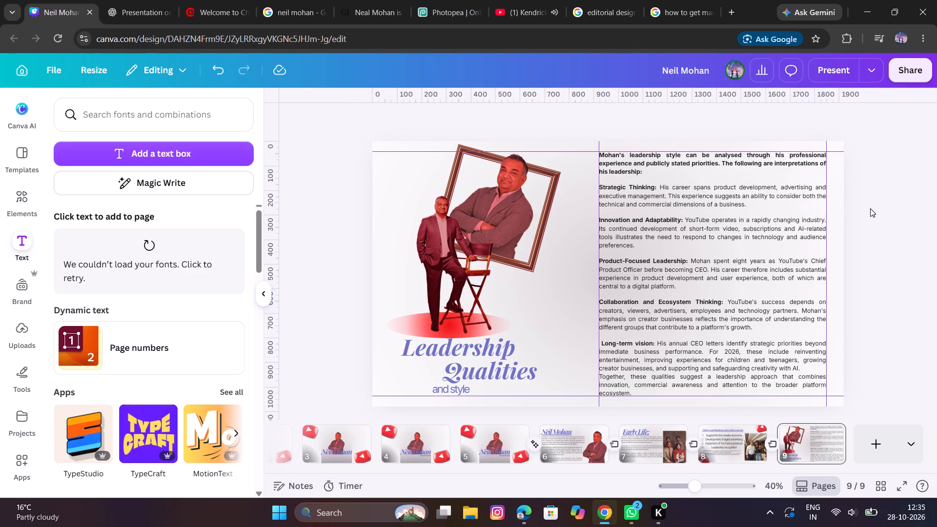
# Insert "skills and qualities" after "his leadership" in the bold introductory paragraph, before the colon.
pyautogui.tripleClick(639, 171)
pyautogui.click(639, 171)
pyautogui.click(639, 171)
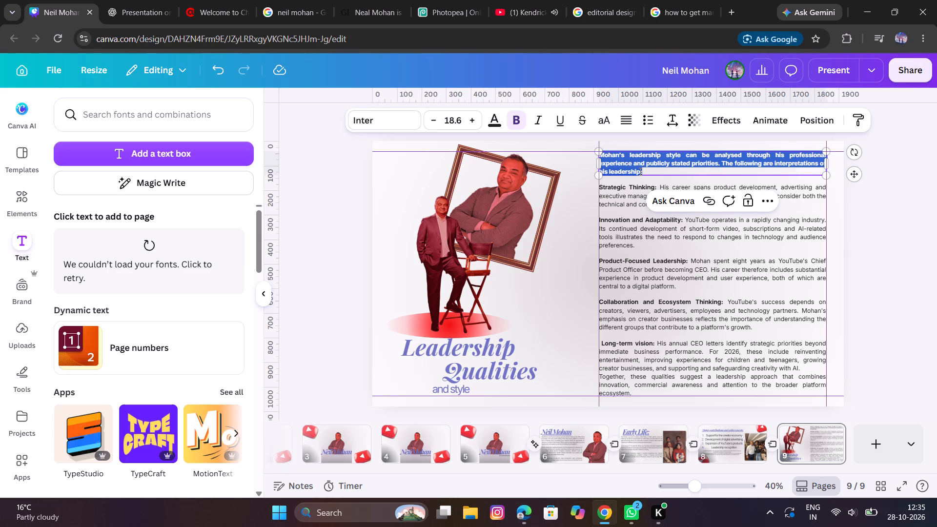
pyautogui.press('space')
pyautogui.write('skills ad')
pyautogui.press('BackSpace')
pyautogui.write('nd qualities')
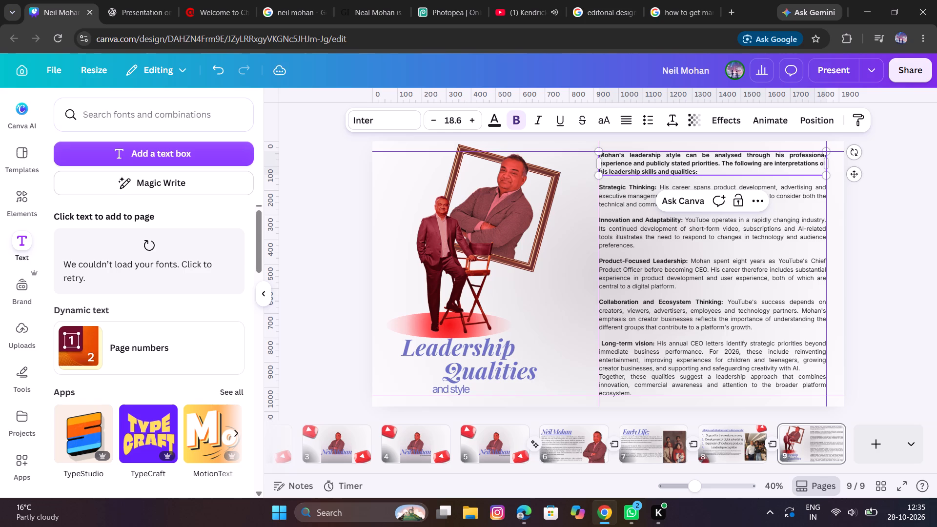
pyautogui.click(856, 276)
pyautogui.click(856, 276)
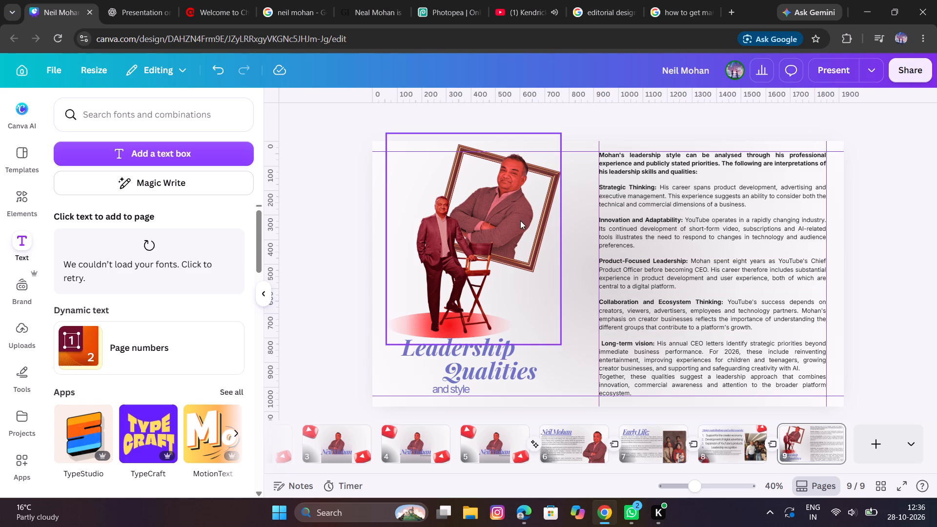
# Hide the rulers and guides on the design.
pyautogui.click(191, 73)
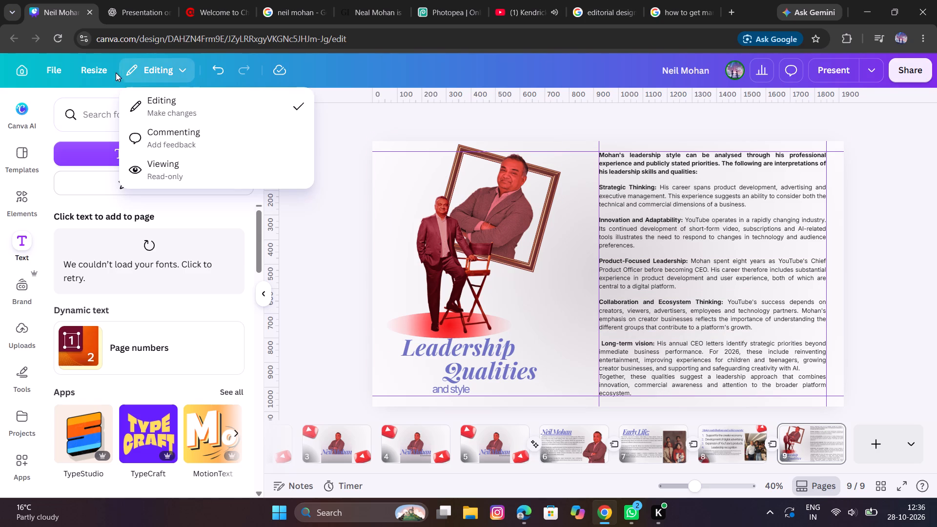
pyautogui.click(61, 73)
pyautogui.click(61, 73)
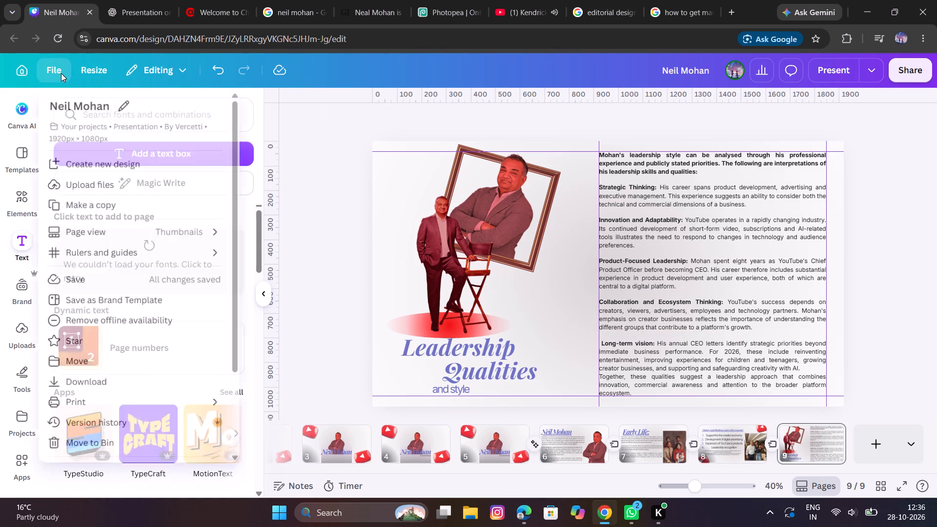
pyautogui.click(220, 256)
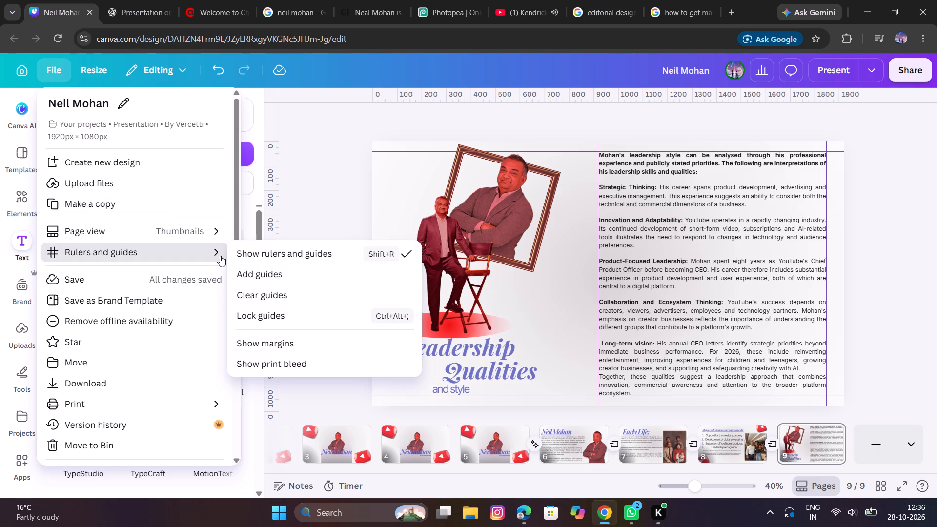
pyautogui.click(264, 243)
pyautogui.click(264, 249)
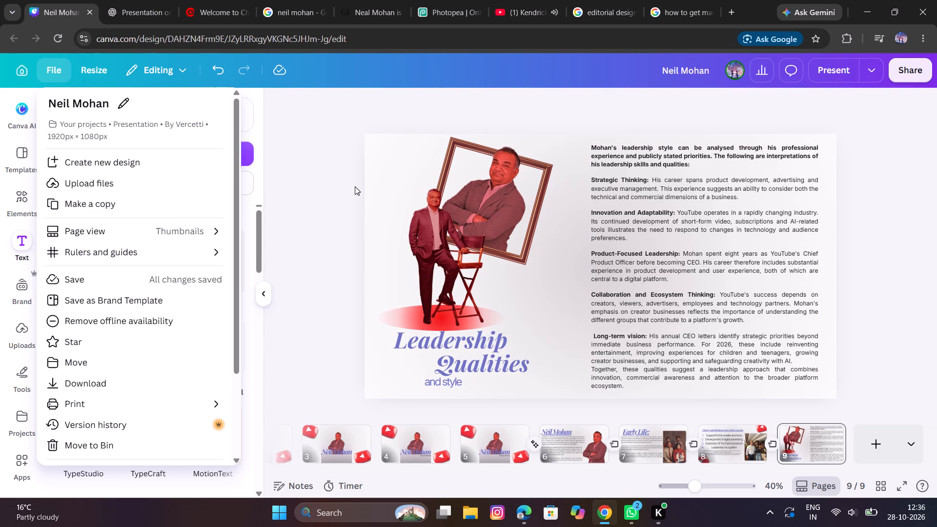
pyautogui.click(268, 298)
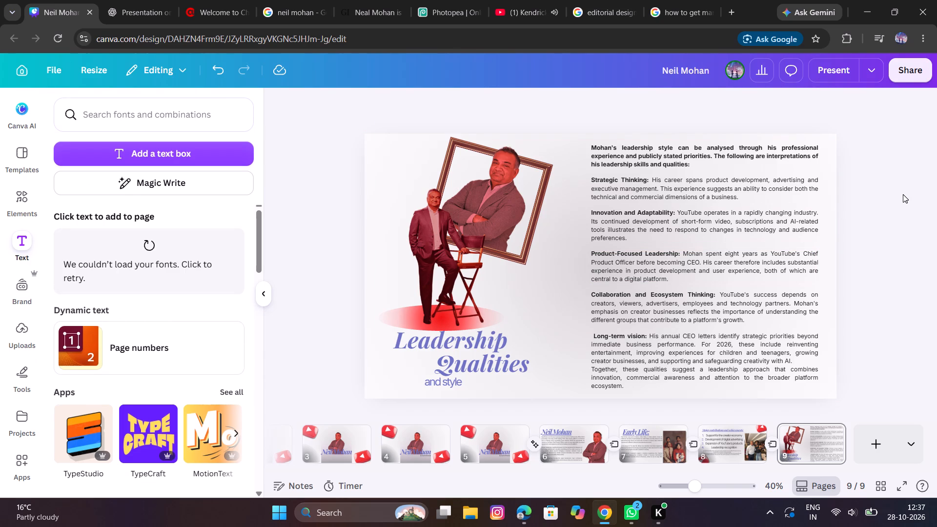
# Take a full-screen screenshot of the Leadership Qualities and style slide.
pyautogui.press('super+Print')
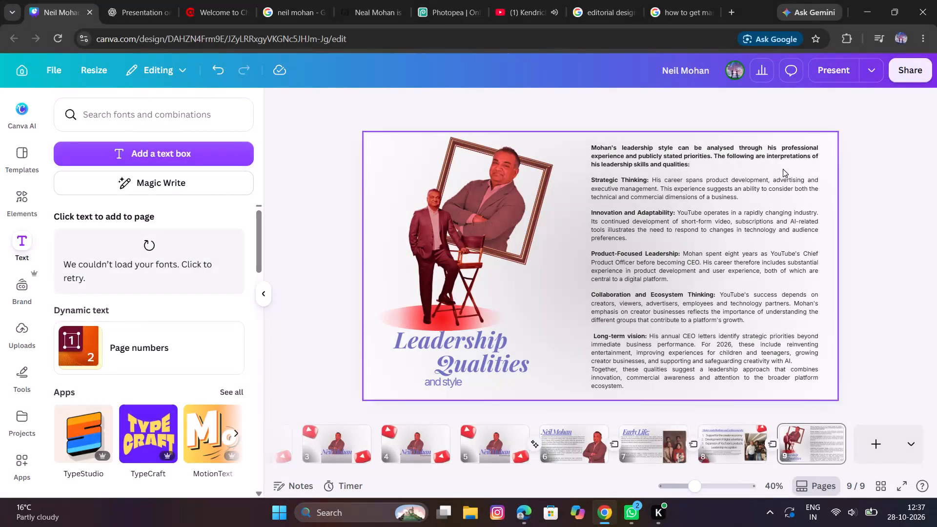
# Present the deck full screen, review slides 7 to 9 and the transitions between them, and leave the presentation on slide 8.
pyautogui.click(839, 61)
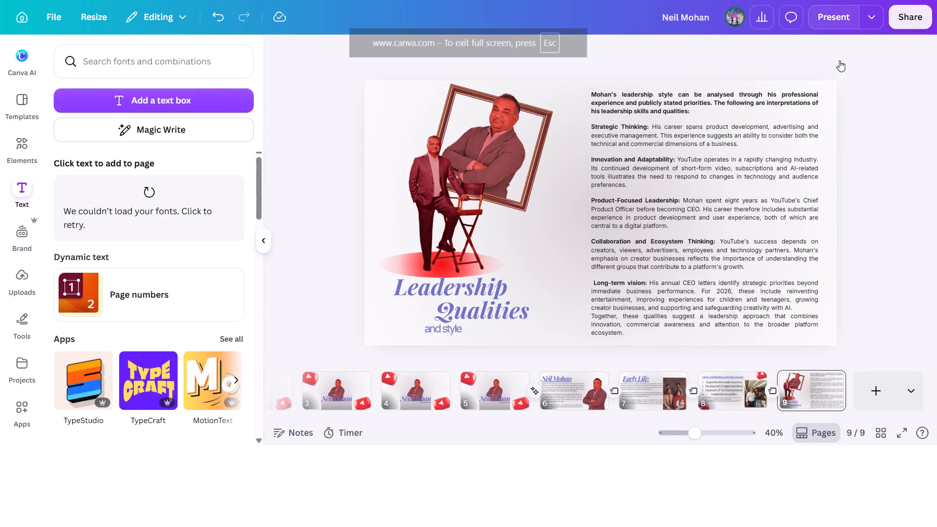
pyautogui.press('Left')
pyautogui.press('Left')
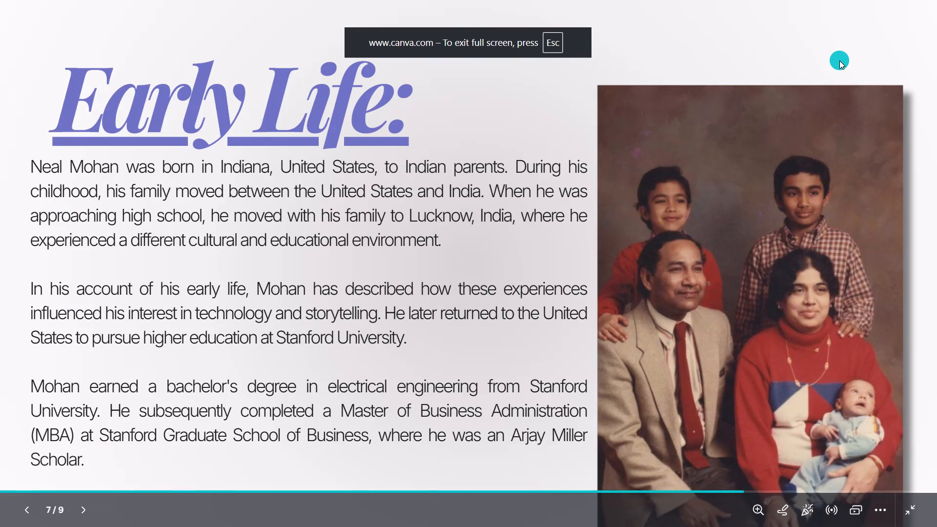
pyautogui.press('Right')
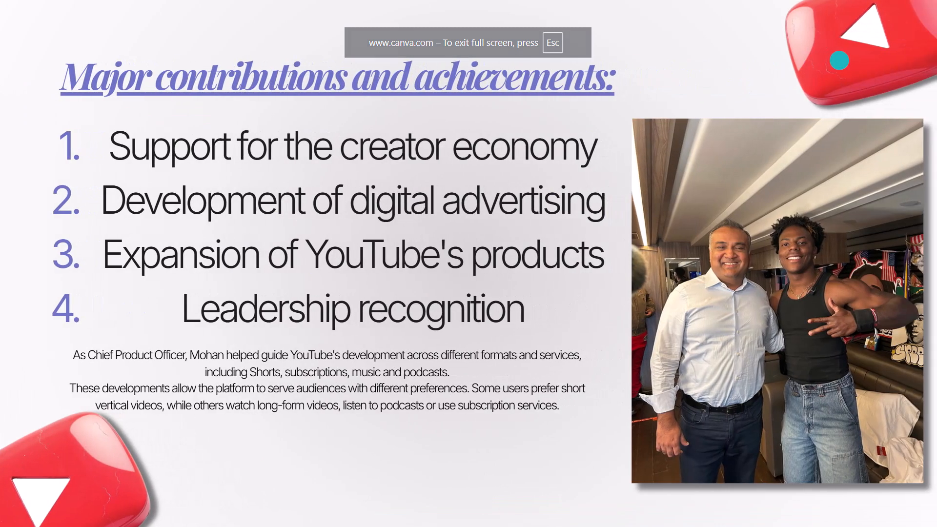
pyautogui.press('Right')
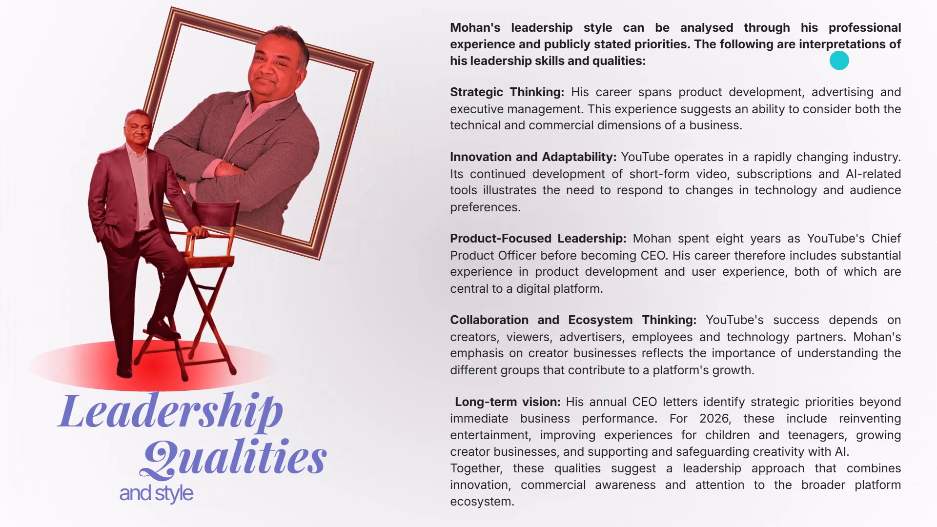
pyautogui.press('Left')
pyautogui.press('Right')
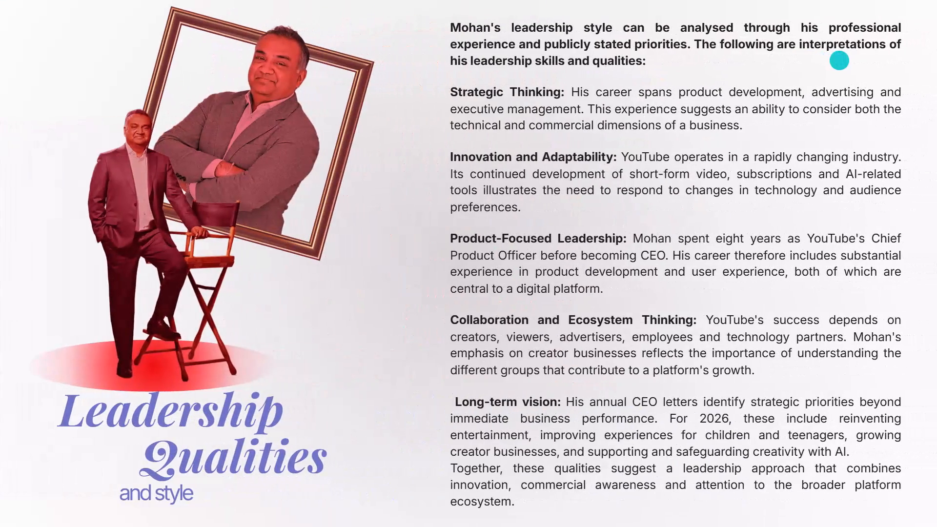
pyautogui.press('Left')
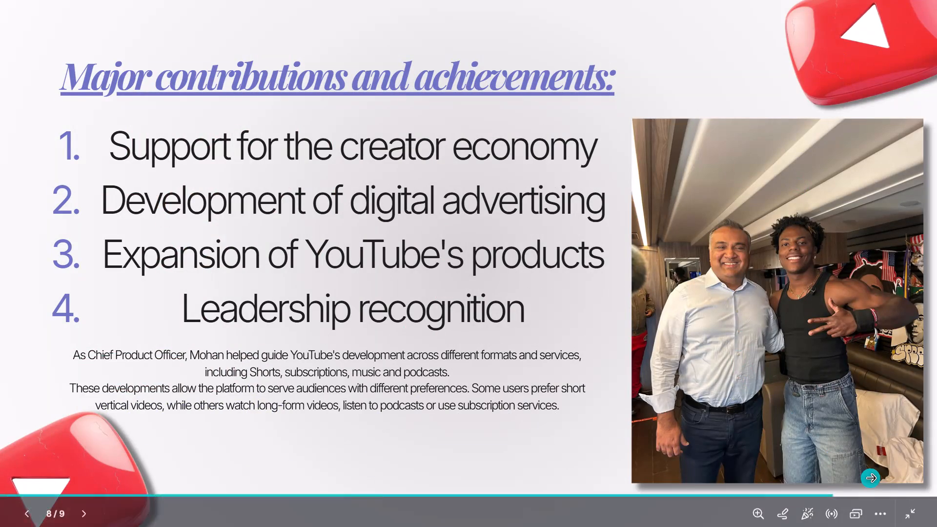
pyautogui.click(910, 512)
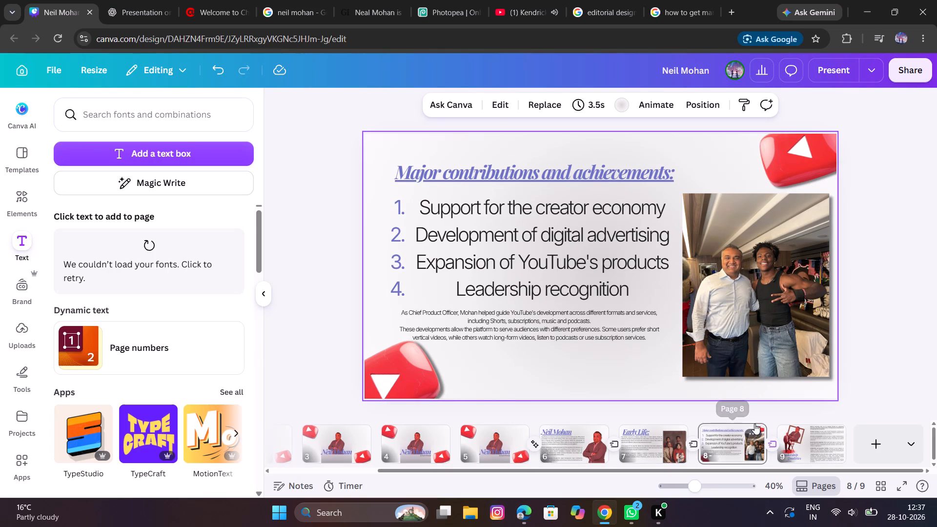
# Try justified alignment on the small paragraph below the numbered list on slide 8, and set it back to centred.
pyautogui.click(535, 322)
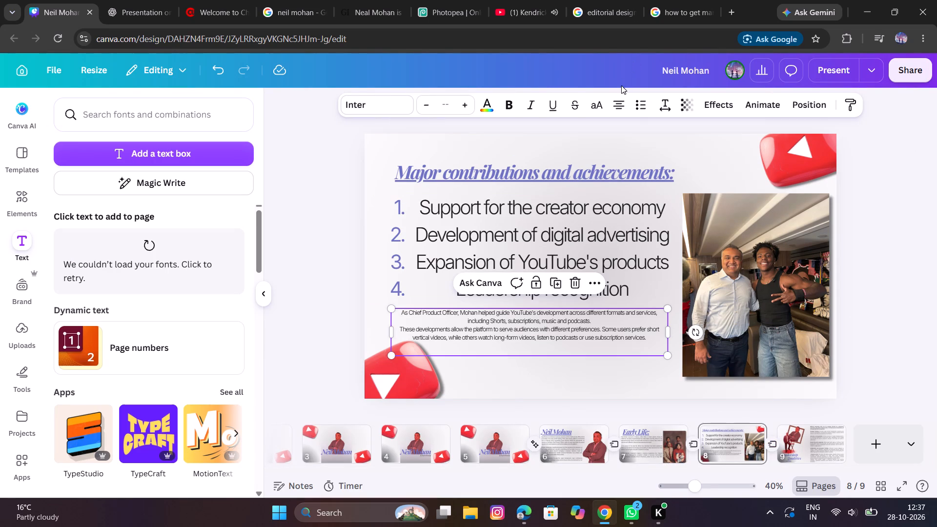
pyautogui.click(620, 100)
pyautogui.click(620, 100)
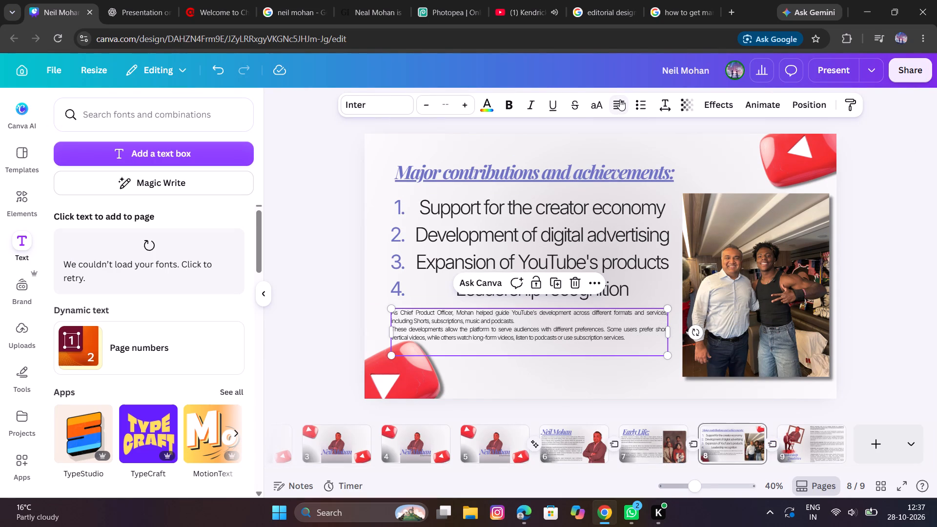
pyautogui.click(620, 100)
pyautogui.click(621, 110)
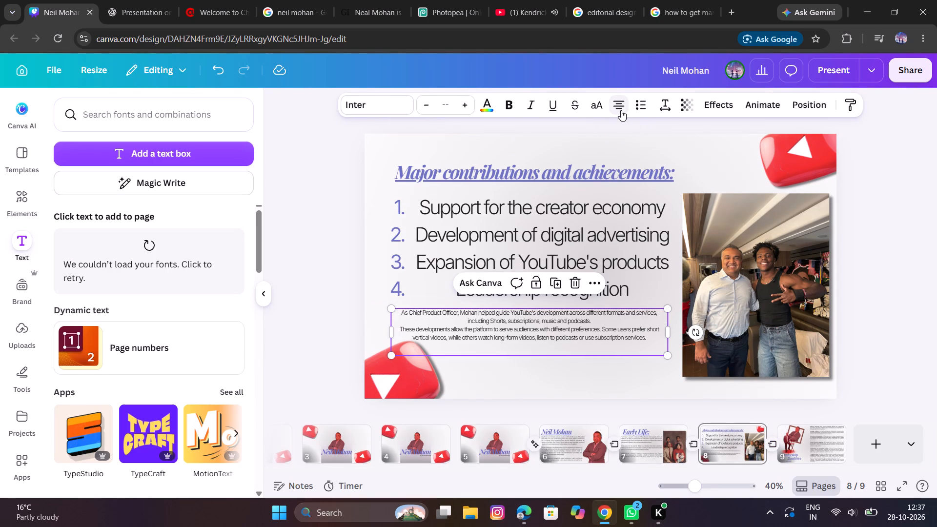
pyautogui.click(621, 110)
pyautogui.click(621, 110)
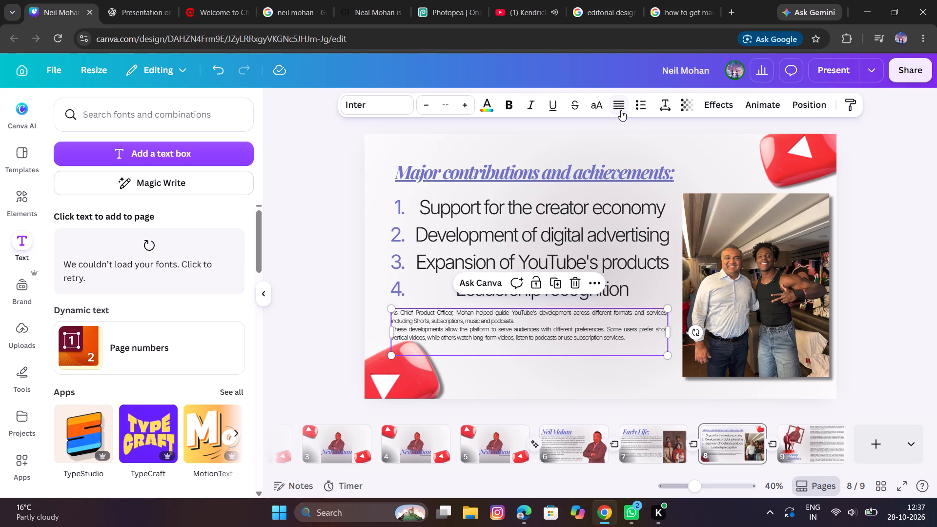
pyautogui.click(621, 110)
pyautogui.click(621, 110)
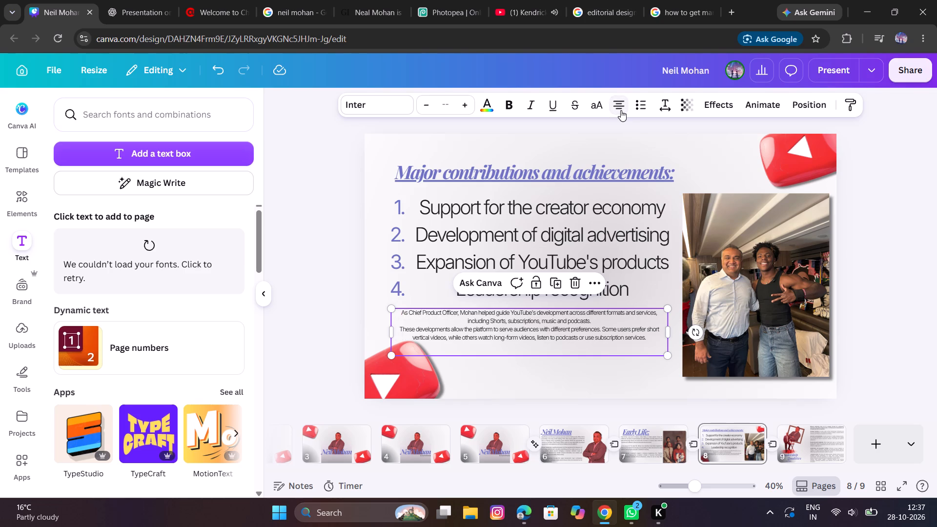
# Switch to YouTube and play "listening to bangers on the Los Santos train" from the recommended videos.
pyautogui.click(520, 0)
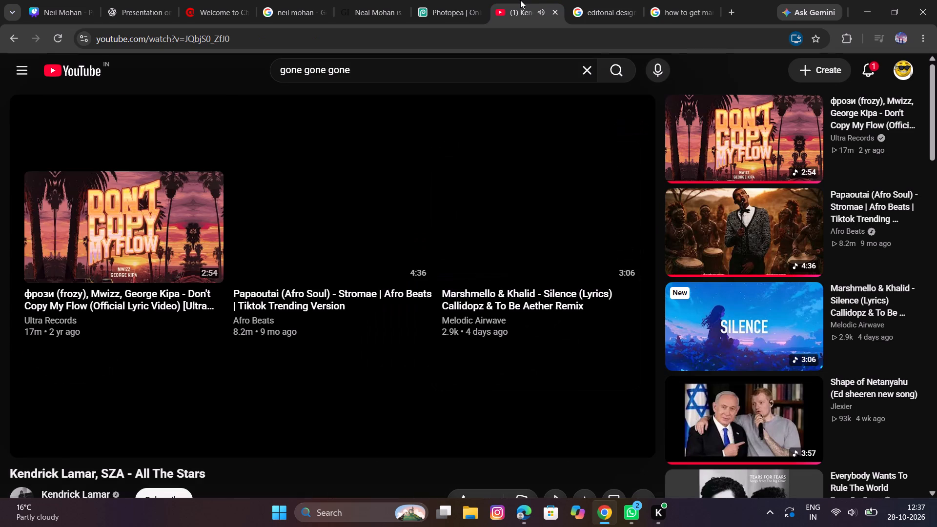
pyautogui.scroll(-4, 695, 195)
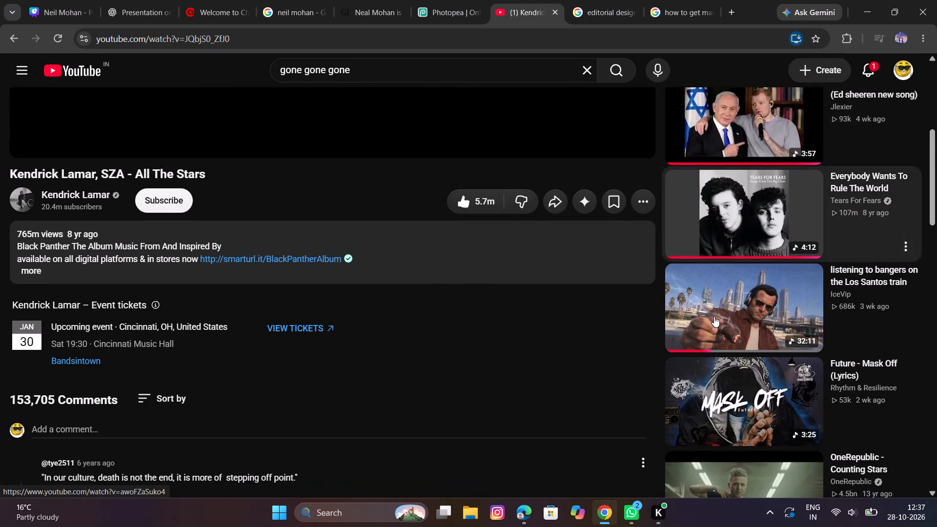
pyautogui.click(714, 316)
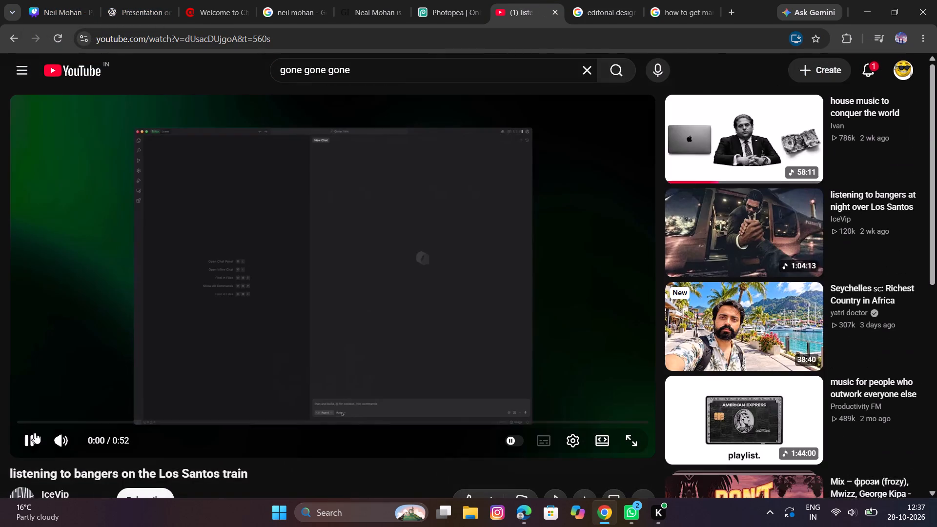
# Play "I Took A Pill In Ibiza (SeeB Remix)" from the YouTube recommendations and return to the Canva presentation.
pyautogui.scroll(-2, 216, 206)
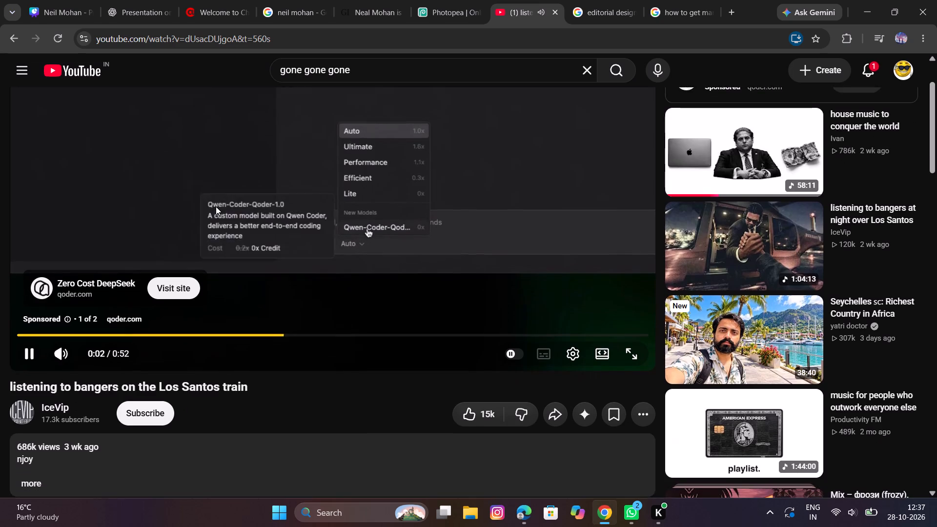
pyautogui.scroll(-7, 216, 206)
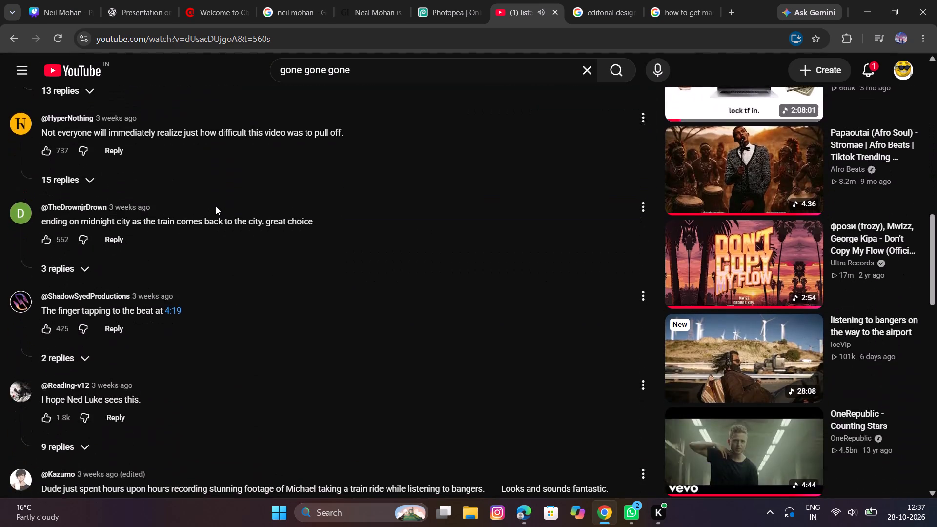
pyautogui.scroll(-3, 216, 206)
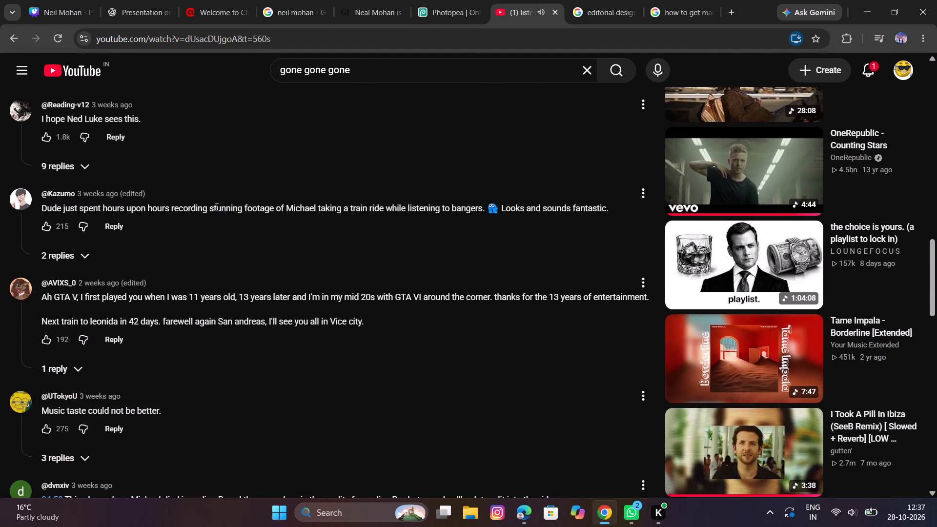
pyautogui.scroll(-1, 216, 206)
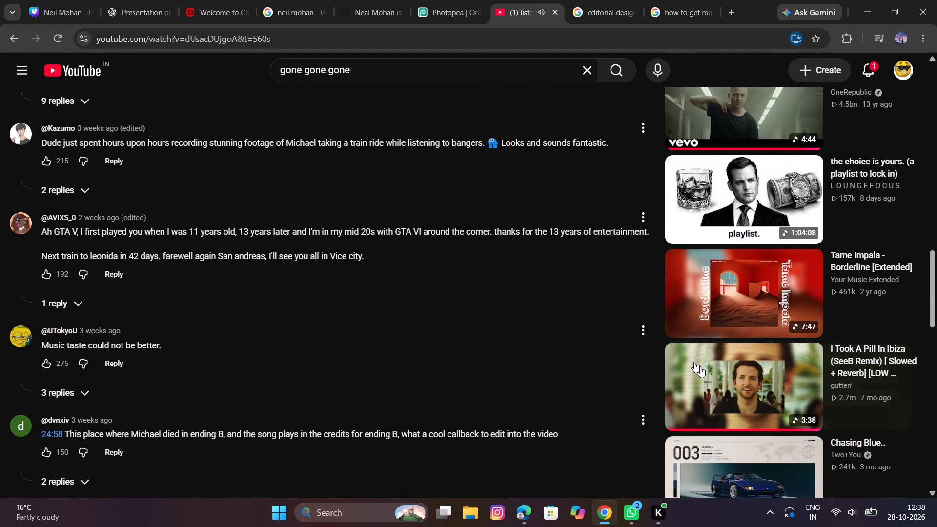
pyautogui.click(724, 385)
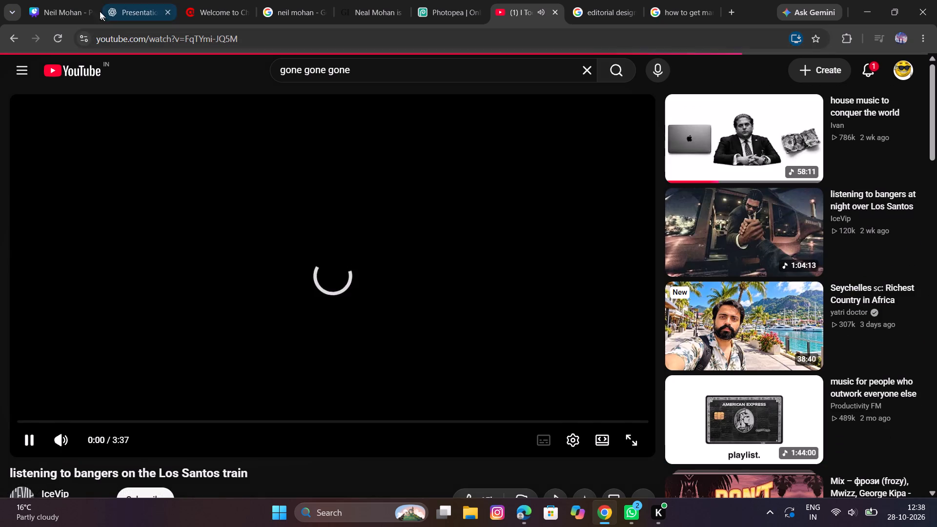
pyautogui.click(66, 5)
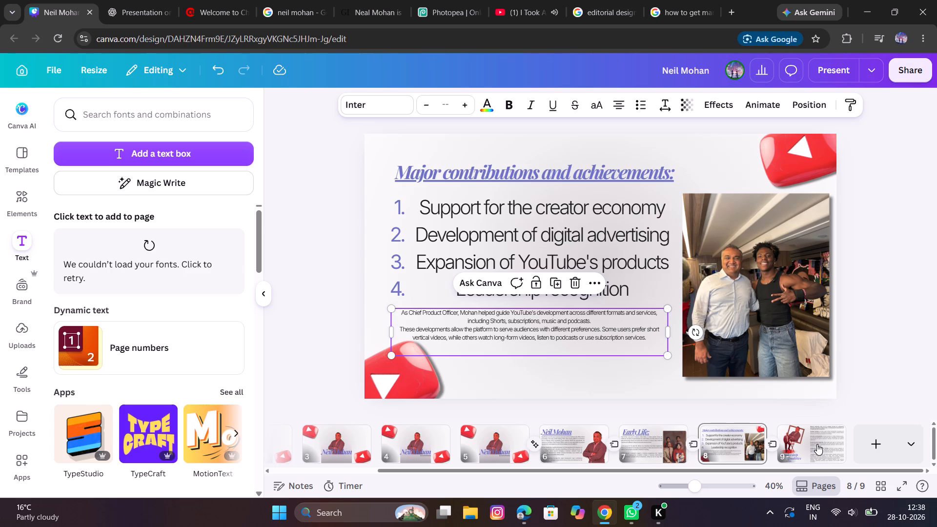
# Deselect the small paragraph on slide 8 and capture a screenshot of the whole screen.
pyautogui.click(876, 326)
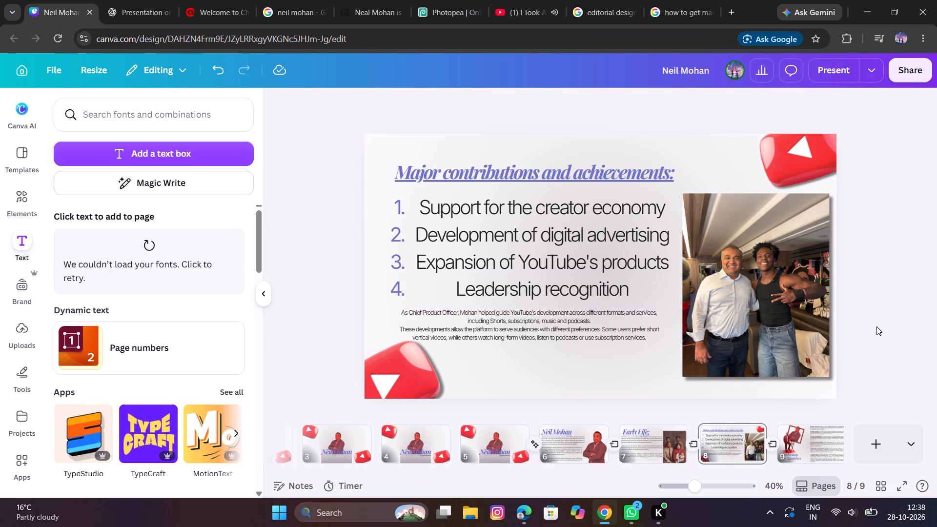
pyautogui.press('super+Print')
pyautogui.click(814, 450)
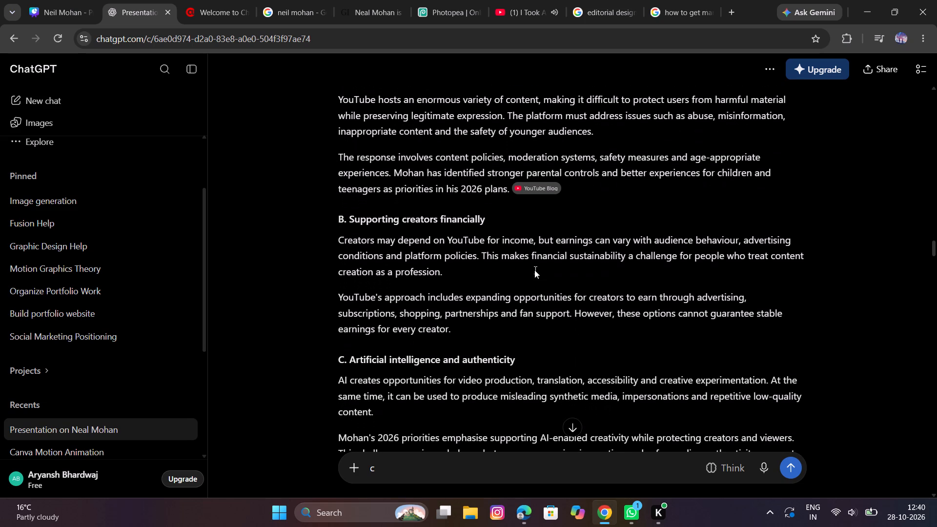
# Return to the Canva presentation and duplicate slide 9, "Leadership Qualities and style", as slide 10.
pyautogui.click(47, 14)
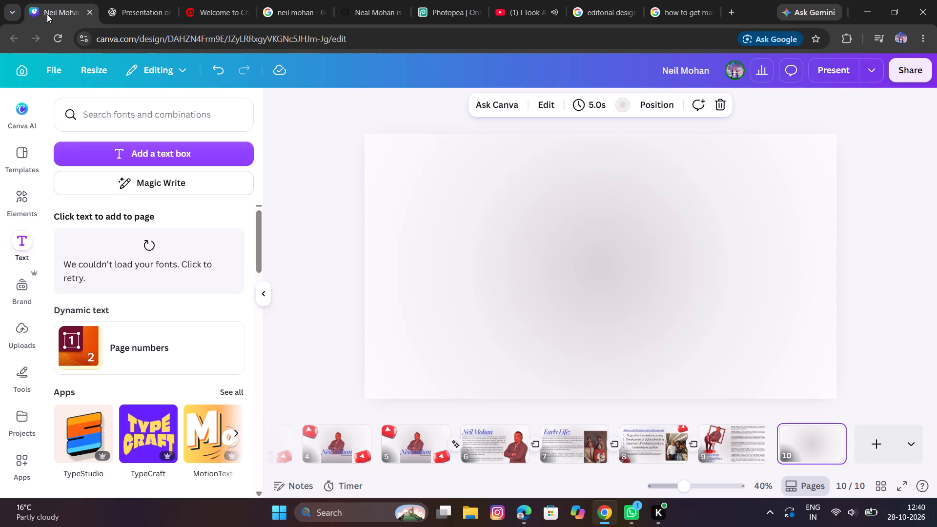
pyautogui.click(728, 446)
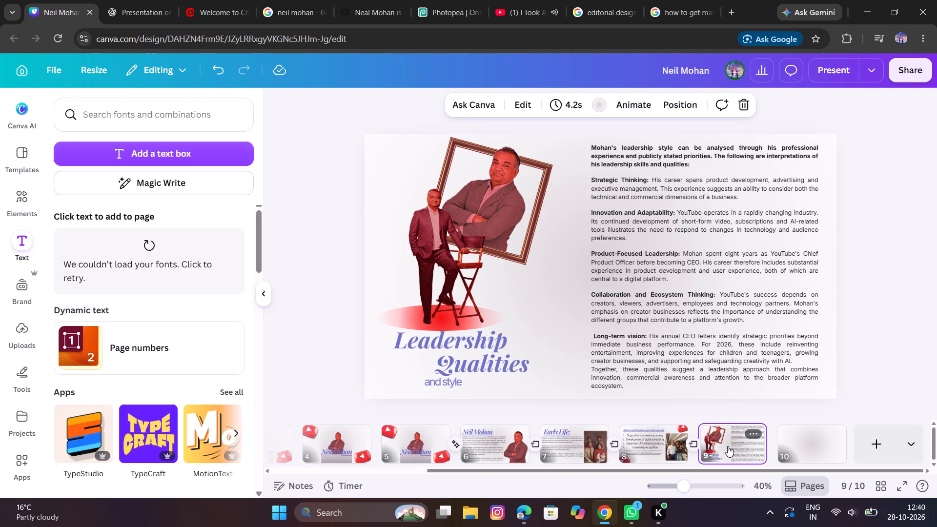
pyautogui.rightClick(755, 432)
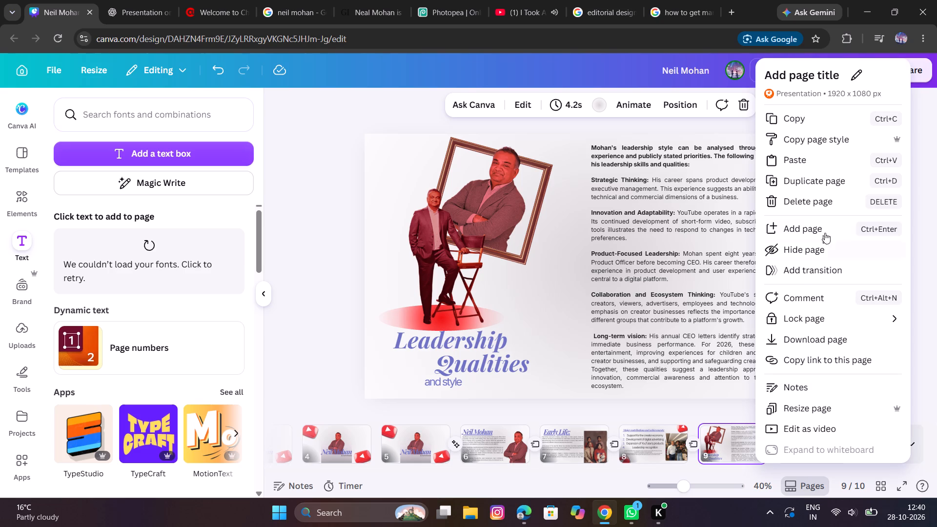
pyautogui.click(849, 180)
pyautogui.click(788, 481)
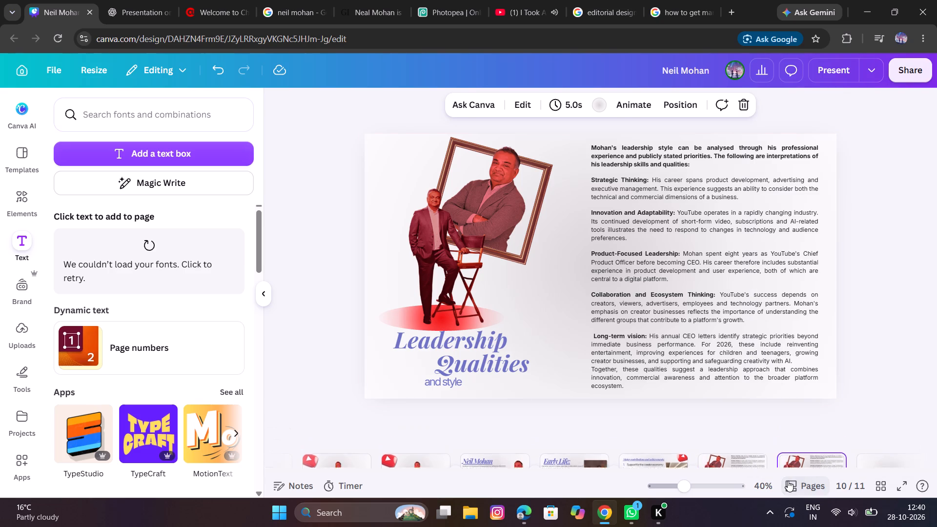
pyautogui.click(794, 485)
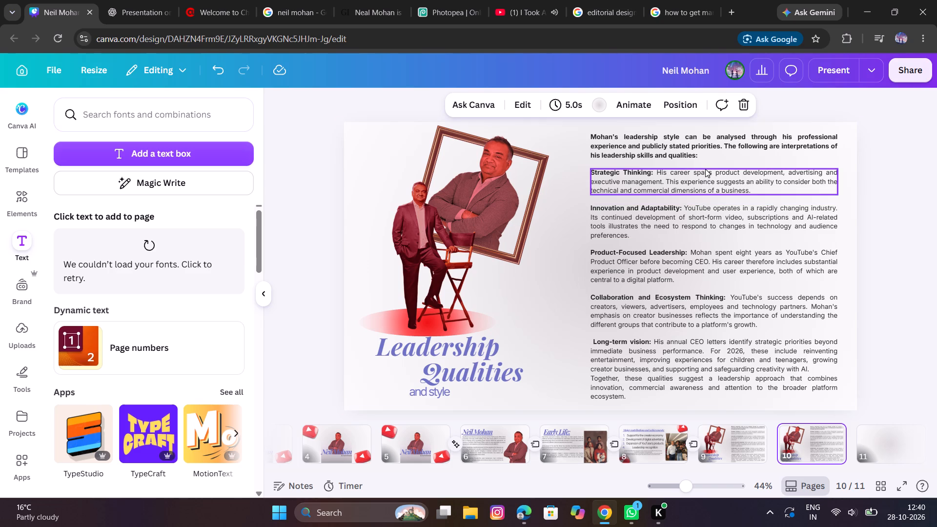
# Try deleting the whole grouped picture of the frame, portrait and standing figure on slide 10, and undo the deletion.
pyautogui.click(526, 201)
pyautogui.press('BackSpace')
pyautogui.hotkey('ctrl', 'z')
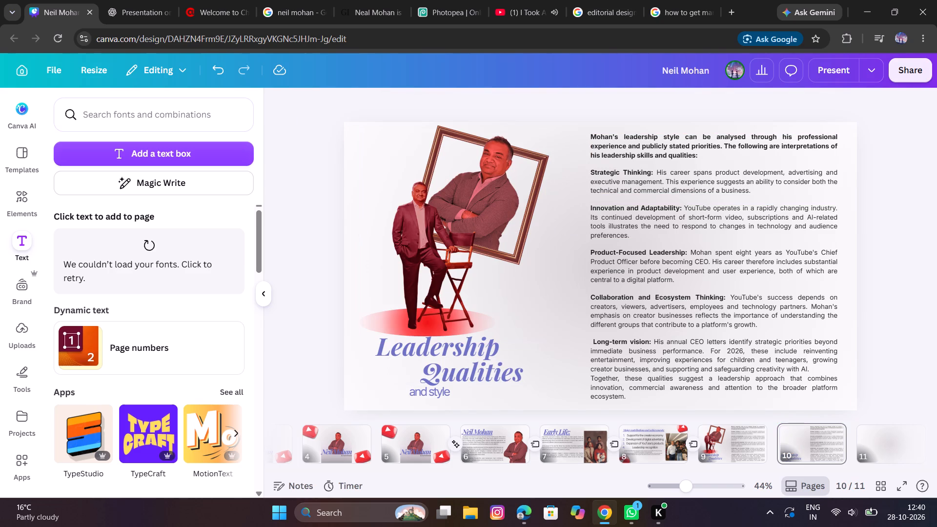
# Ungroup the picture composition of the frame, portrait and standing figure on slide 10.
pyautogui.rightClick(408, 226)
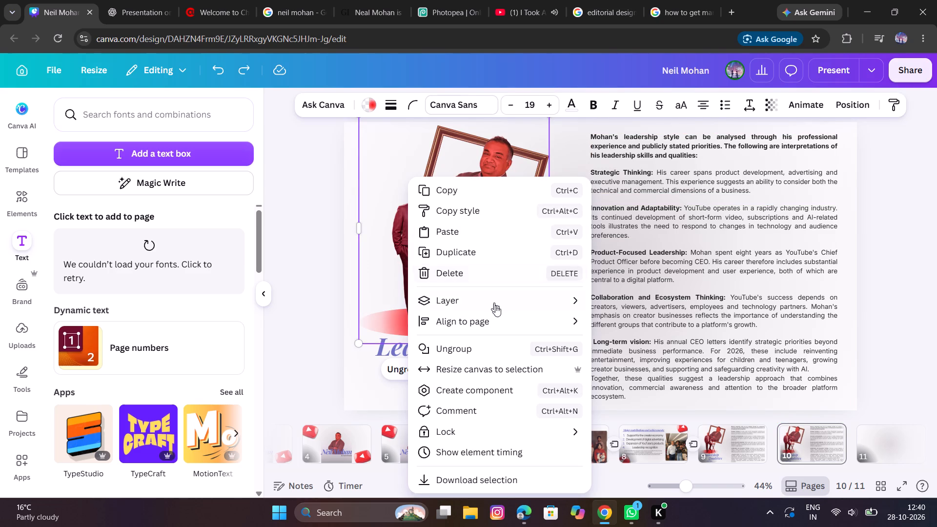
pyautogui.click(516, 356)
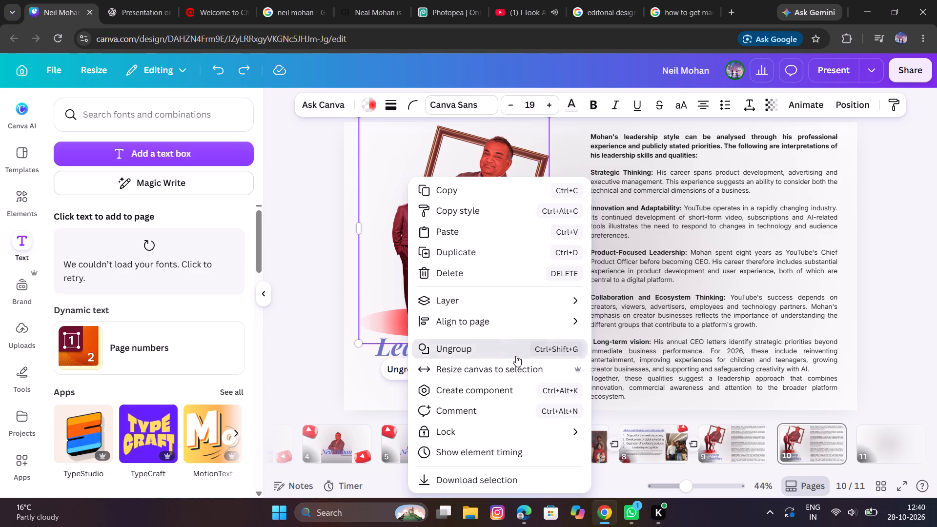
# Delete the crossed-arms portrait and the tilted wooden picture frame on slide 10, keeping the figure with the chair.
pyautogui.click(518, 197)
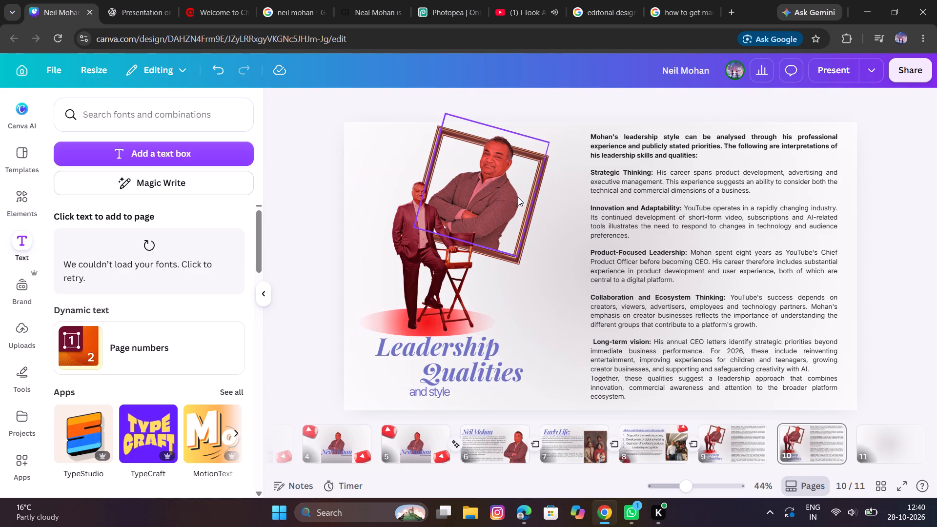
pyautogui.press('BackSpace')
pyautogui.press('BackSpace')
pyautogui.doubleClick(518, 197)
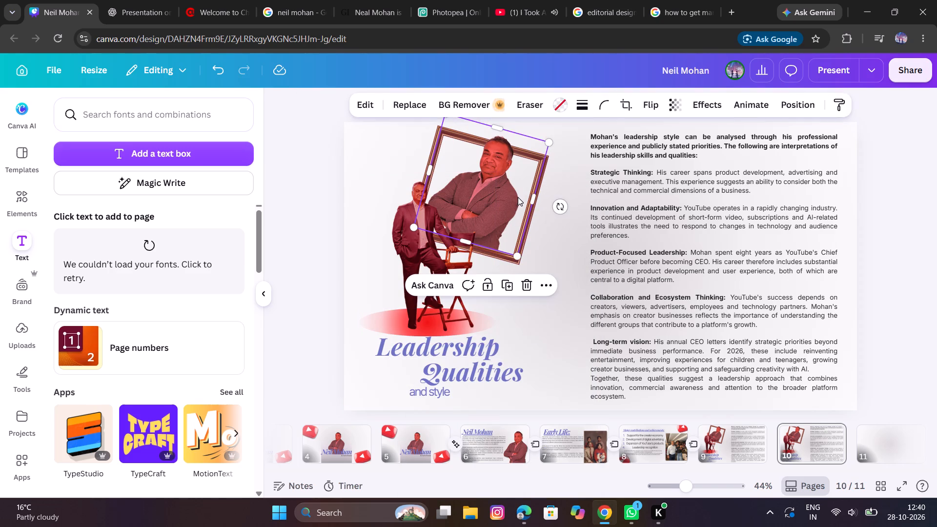
pyautogui.rightClick(518, 197)
pyautogui.click(555, 182)
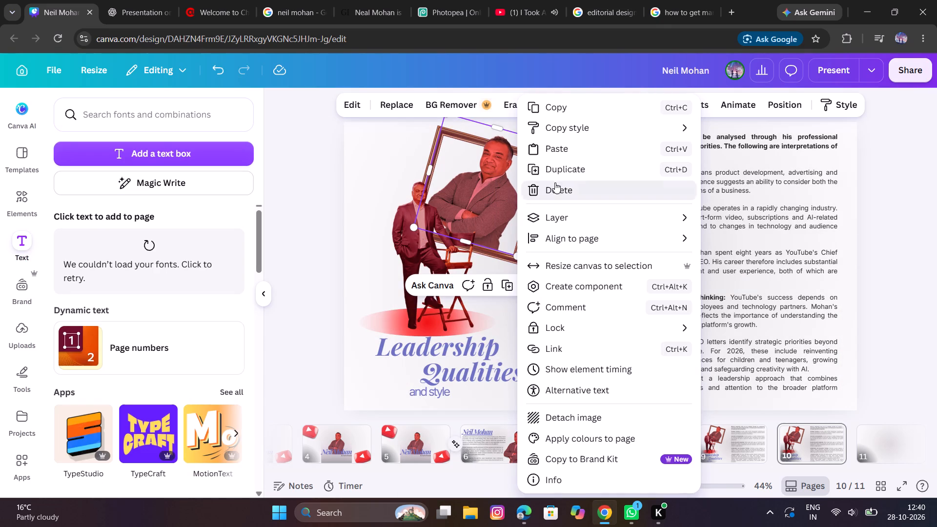
pyautogui.rightClick(530, 181)
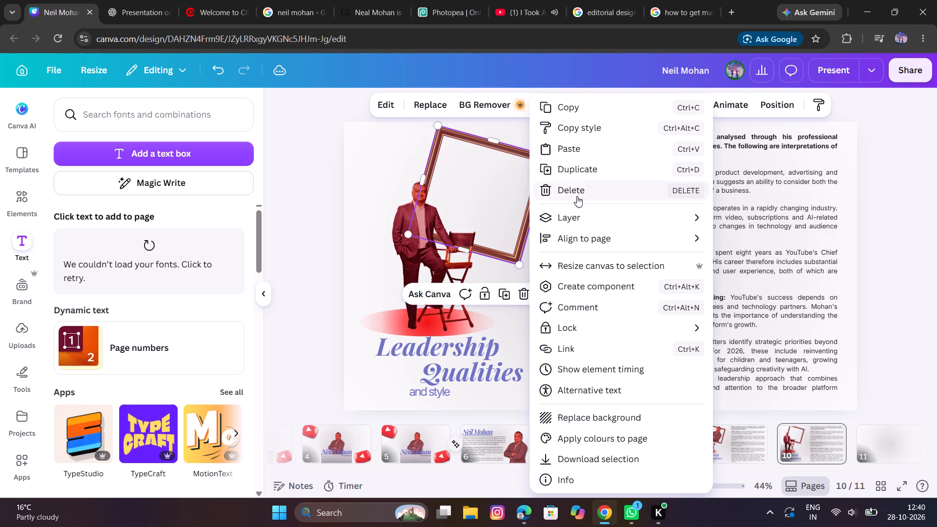
pyautogui.click(588, 192)
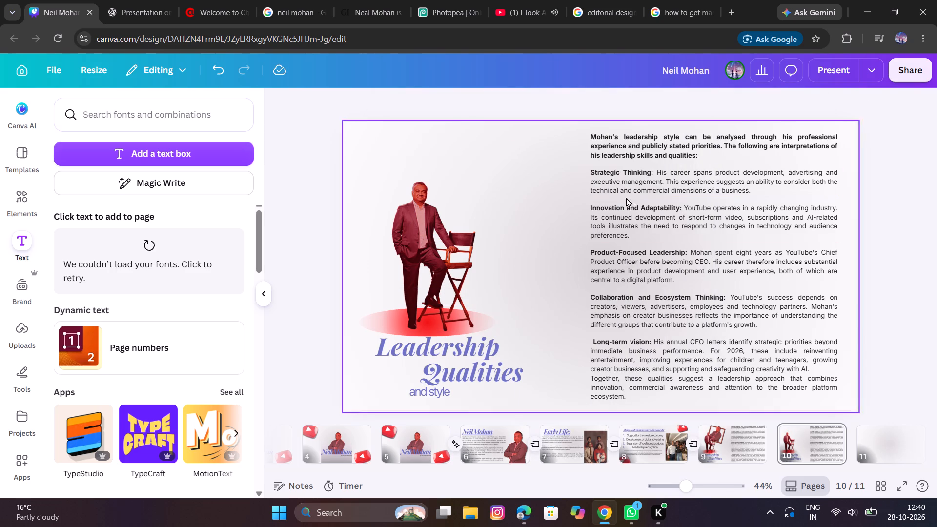
# Delete the bold introduction and all the leadership quality paragraphs beneath it on slide 10.
pyautogui.click(650, 159)
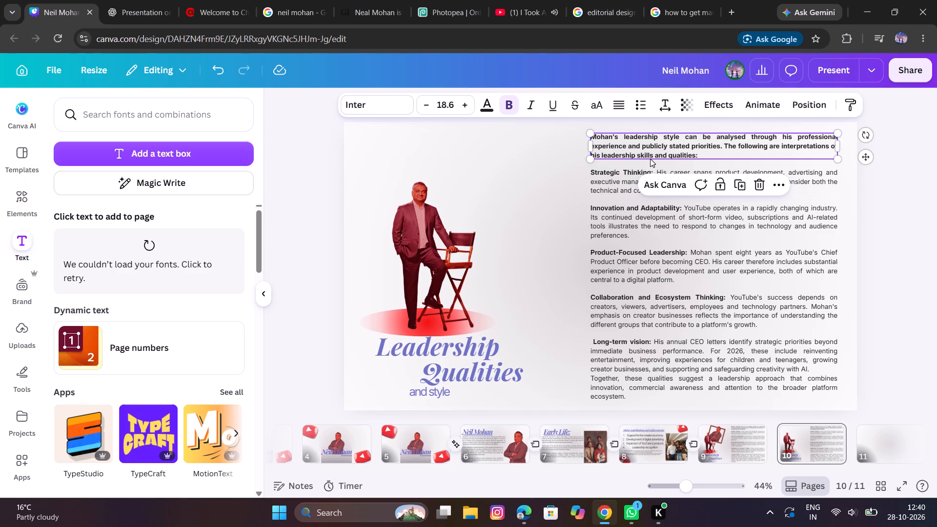
pyautogui.press('BackSpace')
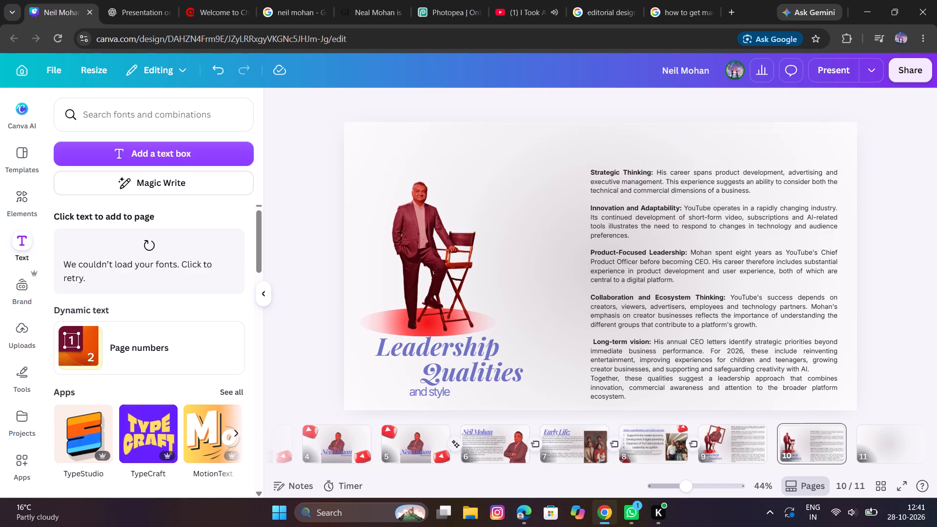
pyautogui.click(655, 178)
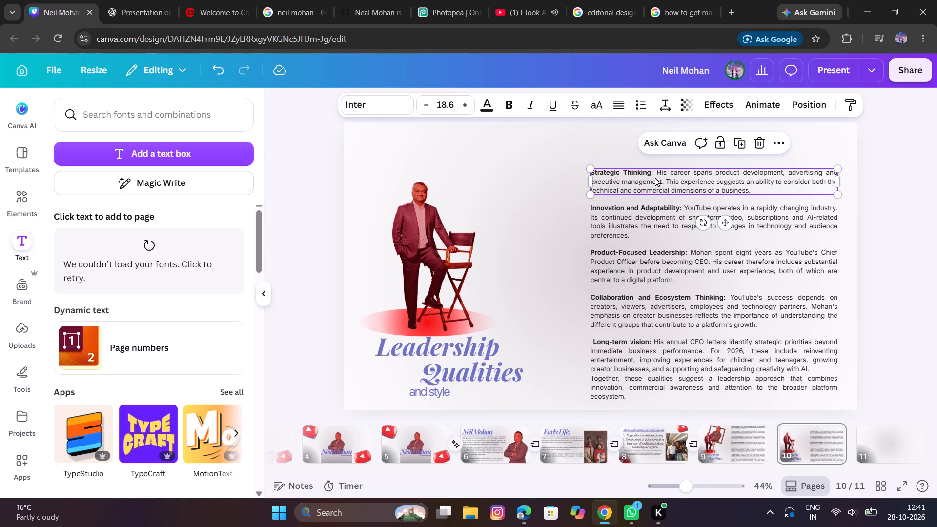
pyautogui.press('BackSpace')
pyautogui.click(648, 207)
pyautogui.press('BackSpace')
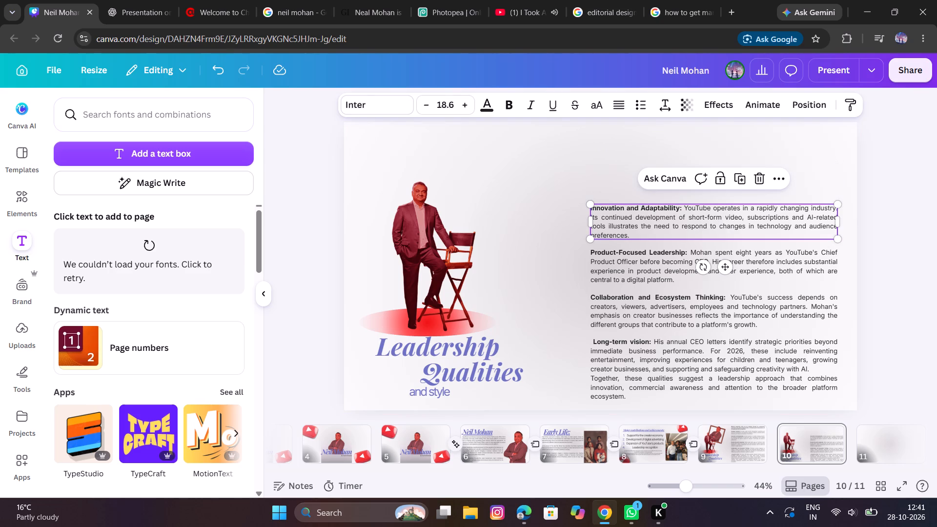
pyautogui.click(648, 250)
pyautogui.press('BackSpace')
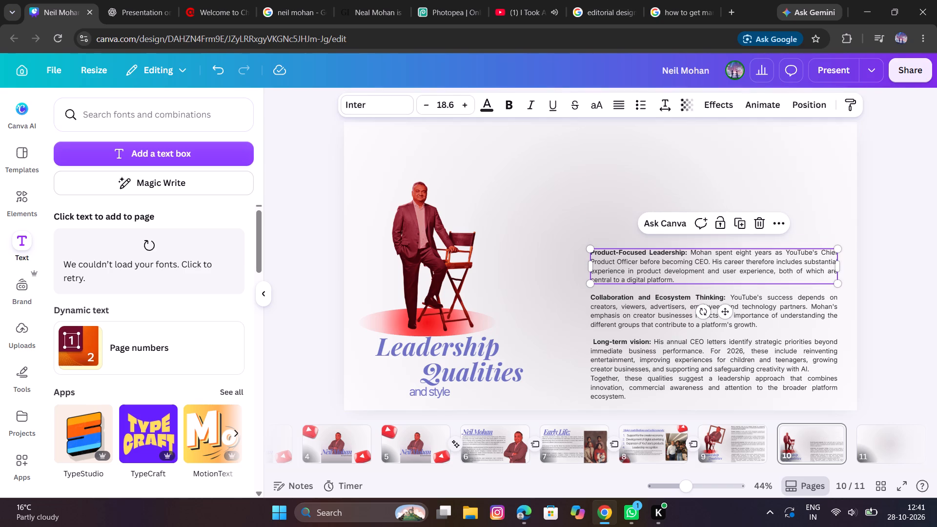
pyautogui.click(648, 298)
pyautogui.press('BackSpace')
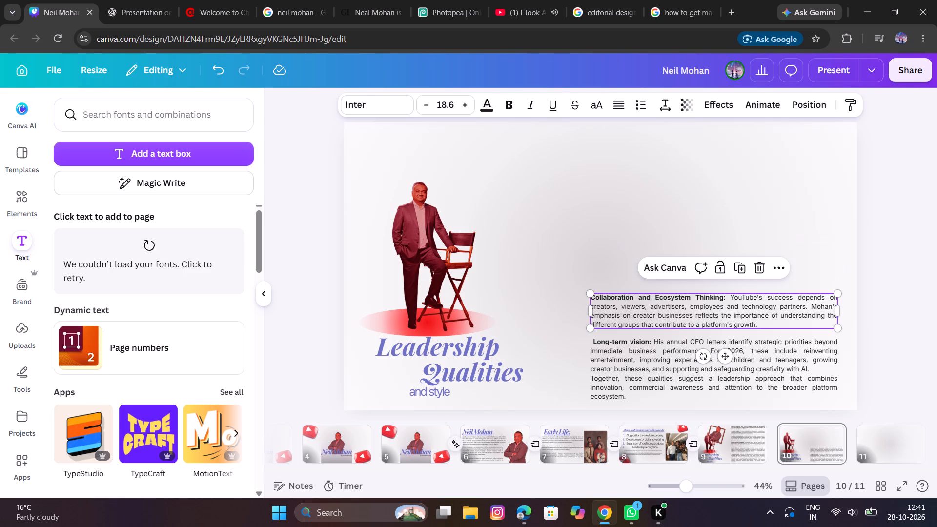
pyautogui.click(639, 376)
pyautogui.press('BackSpace')
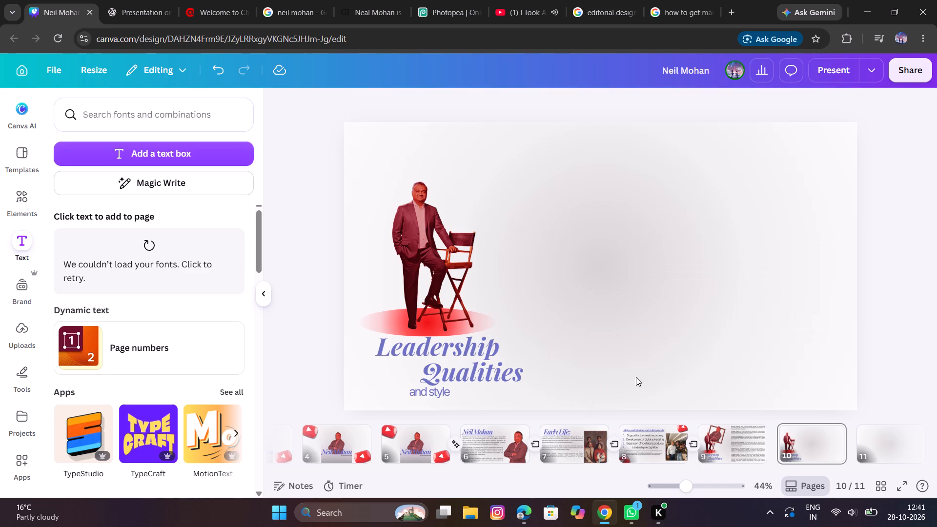
# Group the standing figure with the chair and the red ellipse beneath it on slide 10.
pyautogui.click(450, 312)
pyautogui.click(450, 312)
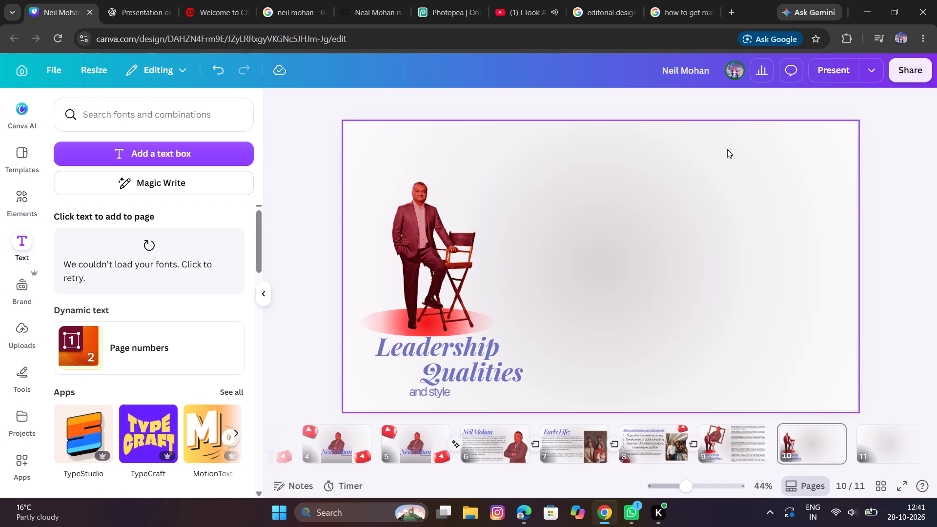
pyautogui.click(472, 212)
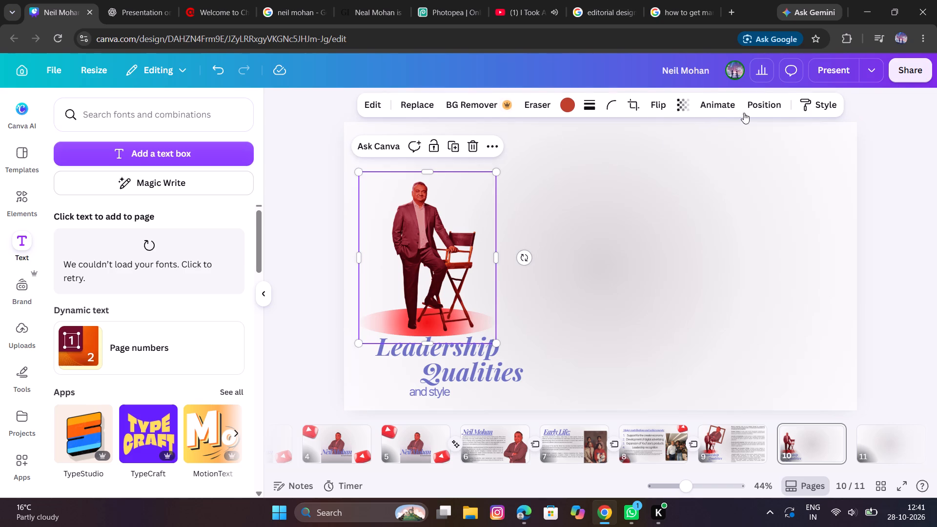
pyautogui.click(755, 111)
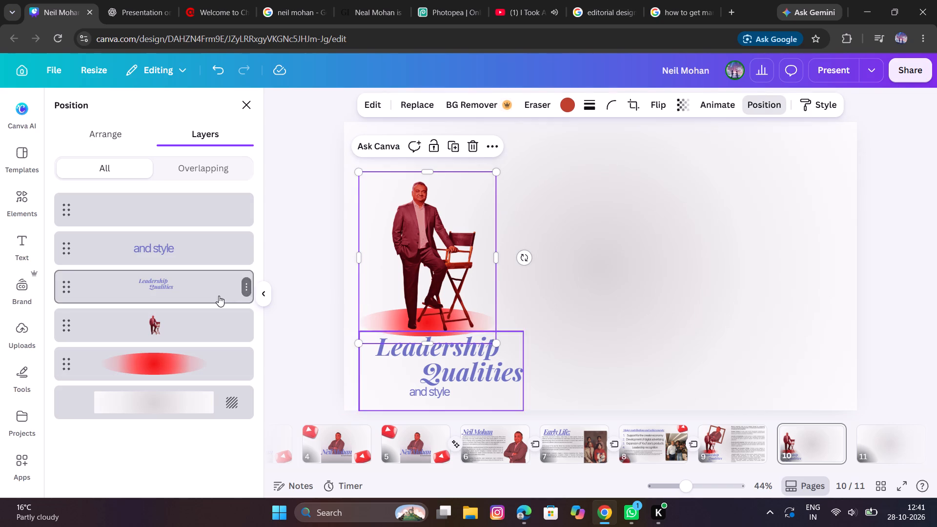
pyautogui.click(196, 320)
pyautogui.keyDown('ctrl'); pyautogui.click(201, 362); pyautogui.keyUp('ctrl')
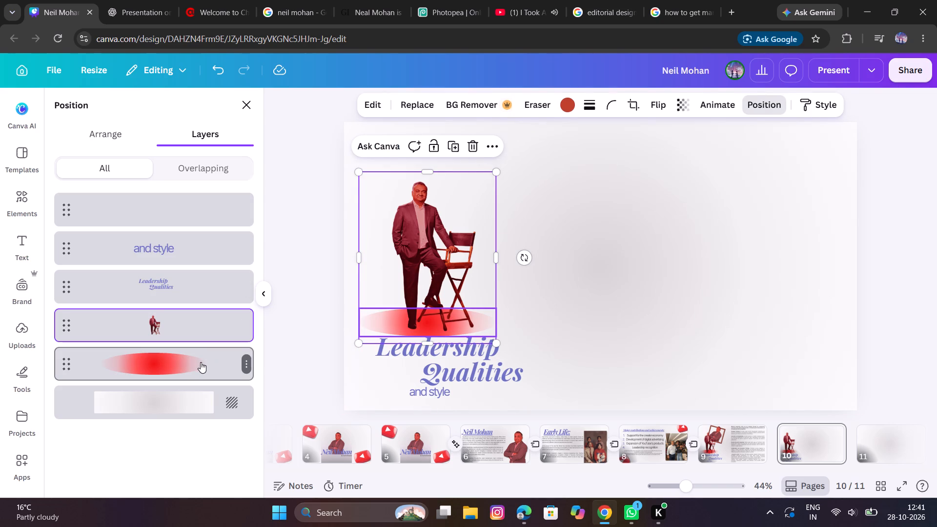
pyautogui.keyDown('ctrl'); pyautogui.rightClick(201, 362); pyautogui.keyUp('ctrl')
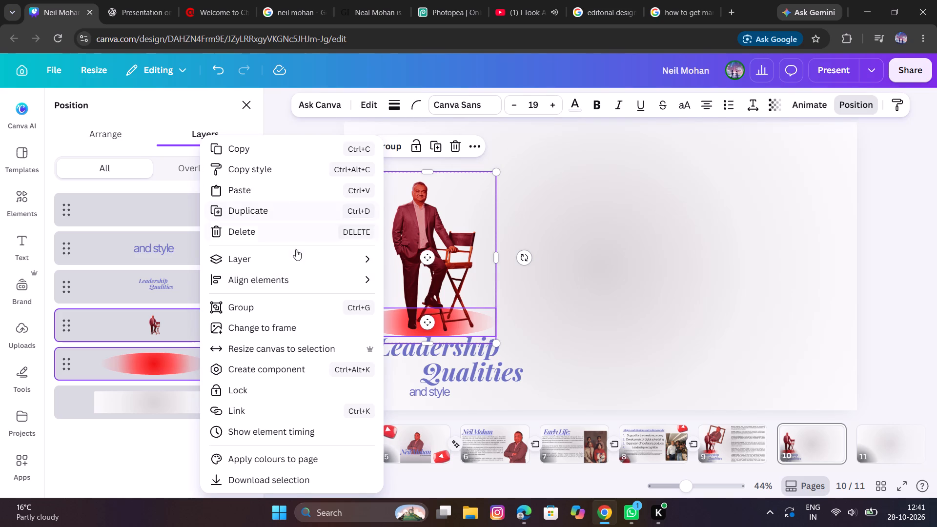
pyautogui.click(298, 309)
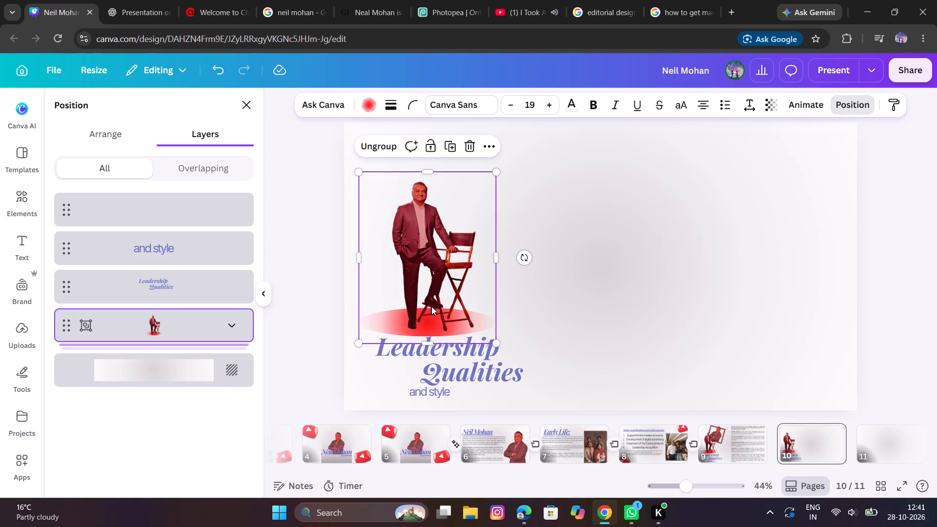
# Move the grouped figure and red ellipse to the bottom centre of slide 10.
pyautogui.moveTo(442, 308); pyautogui.dragTo(616, 365)
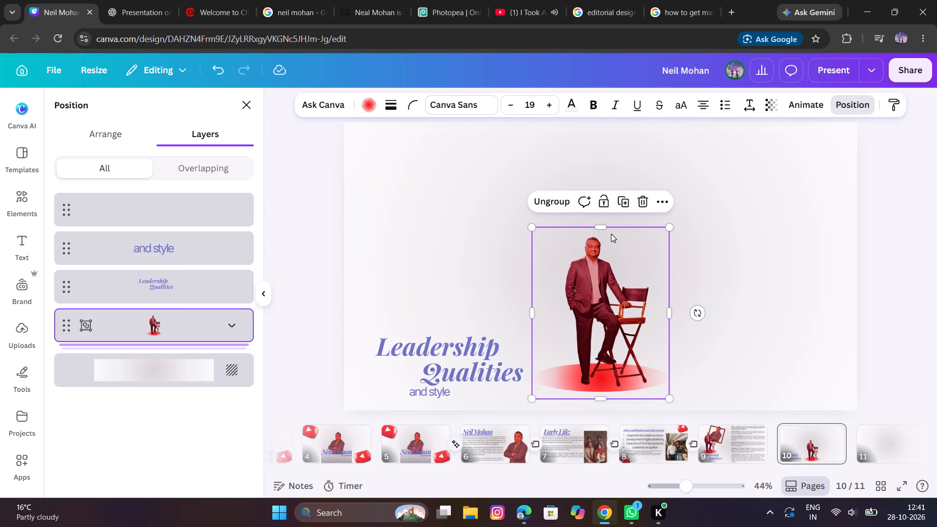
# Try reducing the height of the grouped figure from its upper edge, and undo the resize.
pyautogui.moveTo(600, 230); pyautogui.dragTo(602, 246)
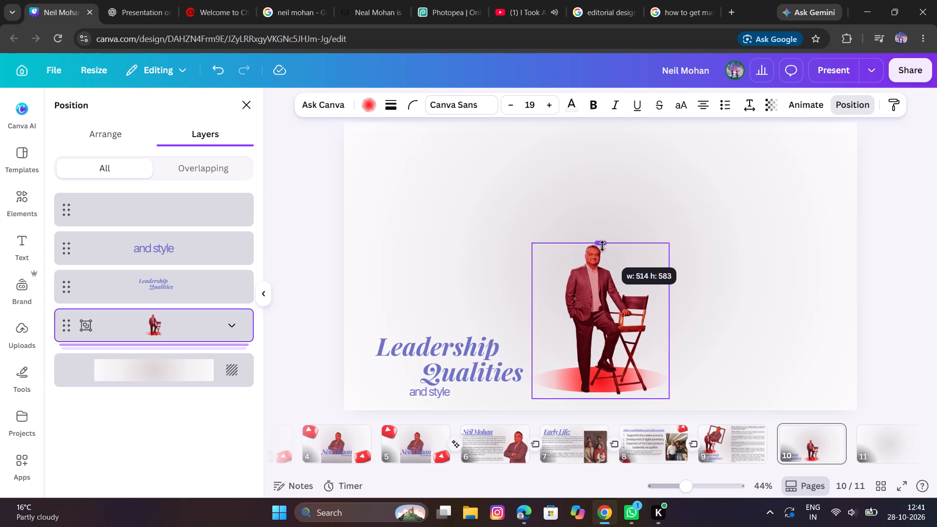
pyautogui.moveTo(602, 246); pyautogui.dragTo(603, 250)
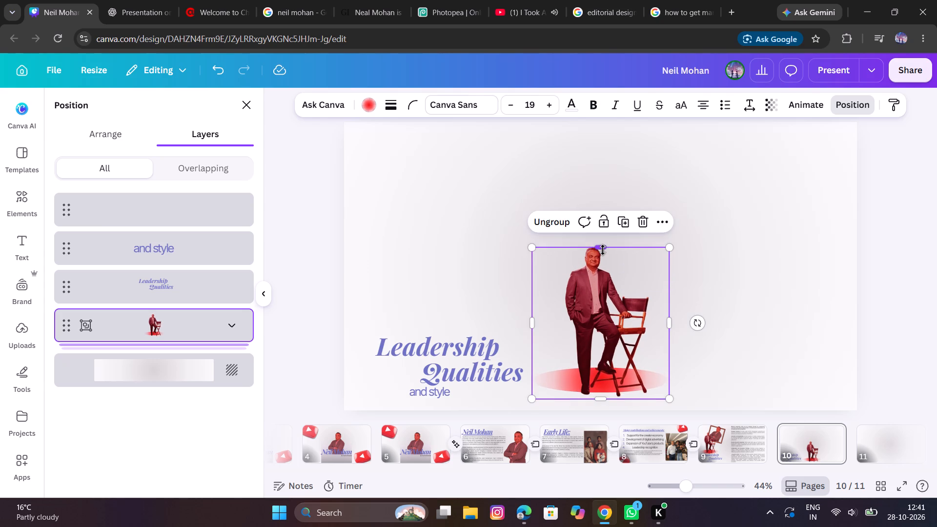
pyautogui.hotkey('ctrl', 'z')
# Move the "Leadership Qualities" heading to the top centre of slide 10, above the figure.
pyautogui.click(467, 348)
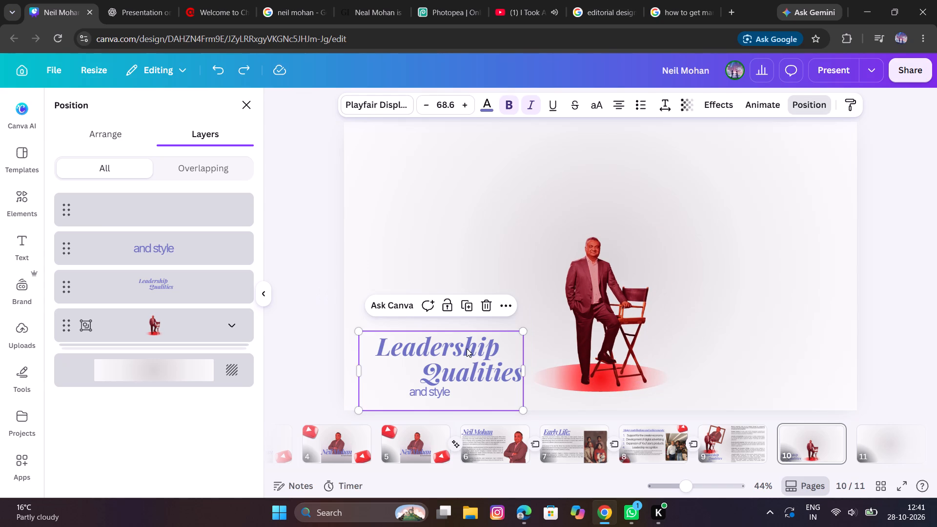
pyautogui.moveTo(467, 348); pyautogui.dragTo(620, 140)
pyautogui.click(620, 140)
pyautogui.click(613, 158)
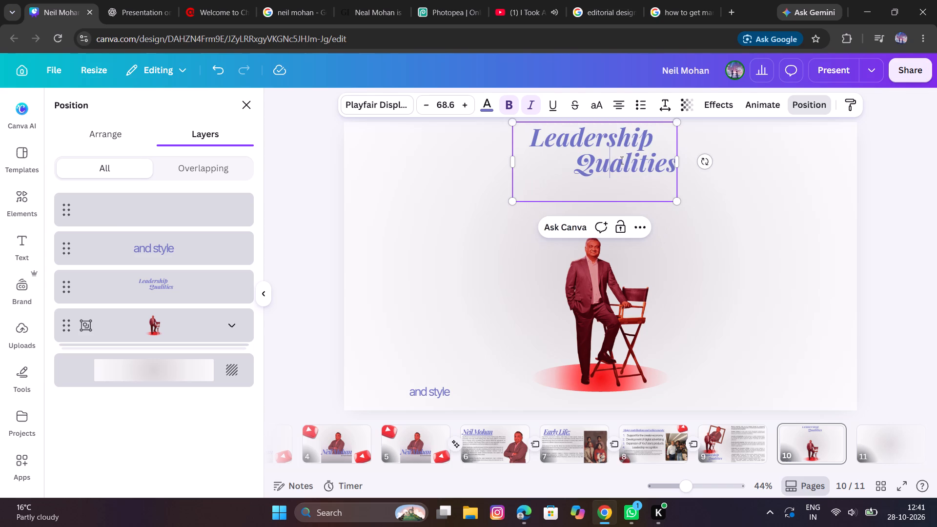
pyautogui.click(642, 176)
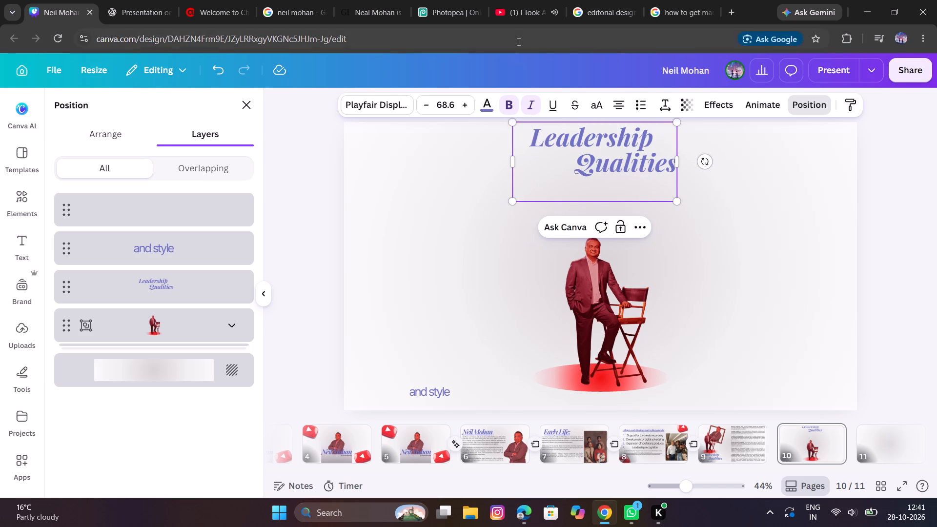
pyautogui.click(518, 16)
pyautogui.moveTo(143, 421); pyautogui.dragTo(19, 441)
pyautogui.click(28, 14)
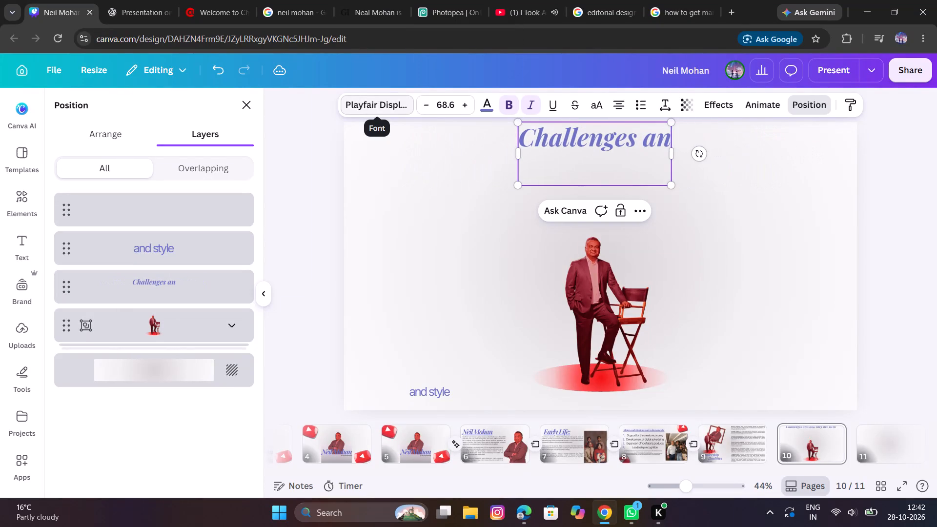
pyautogui.press('BackSpace')
pyautogui.press('BackSpace')
pyautogui.press('BackSpace')
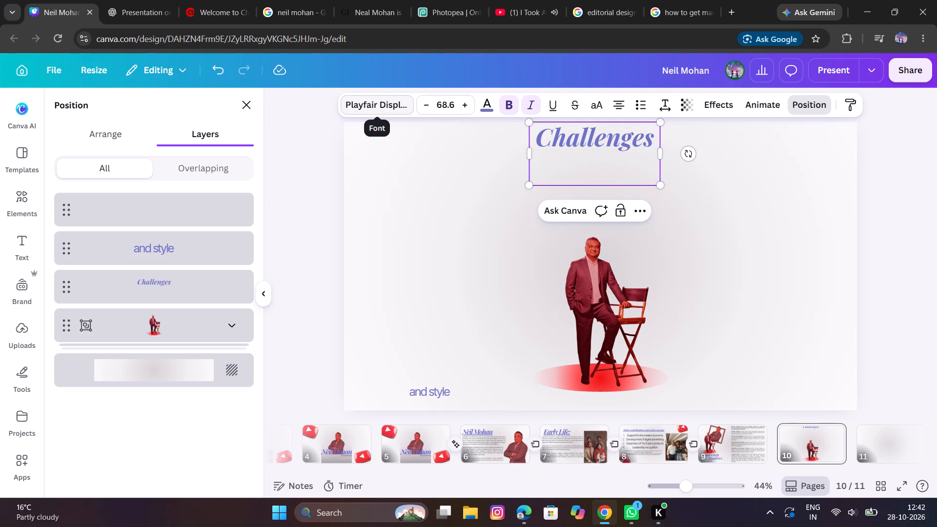
# Add a second line beneath "Challenges" and set it to Inter, non-italic, at size 26.6.
pyautogui.press('Return')
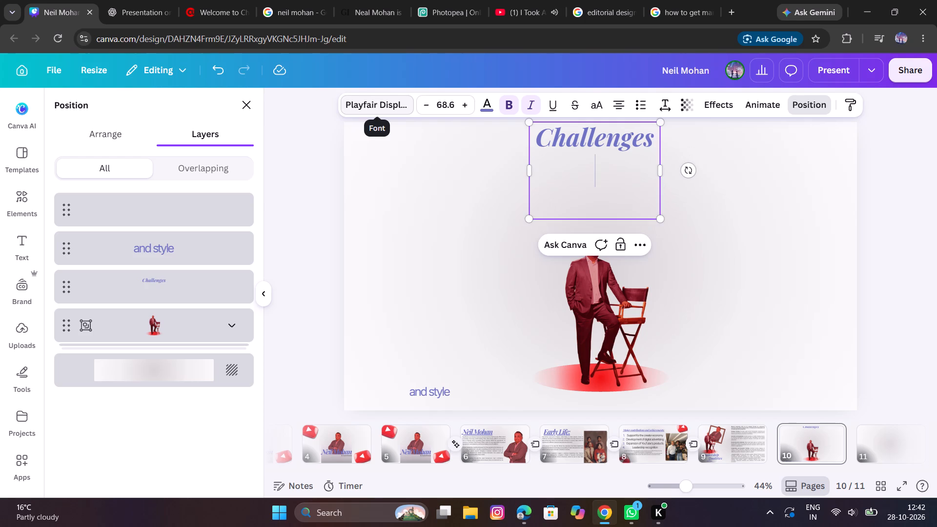
pyautogui.click(396, 109)
pyautogui.click(150, 278)
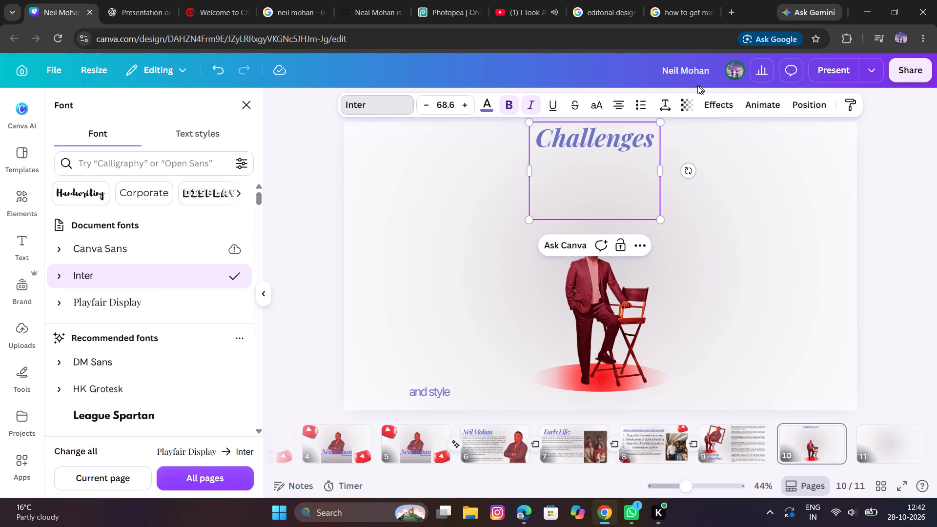
pyautogui.click(535, 110)
pyautogui.click(430, 105)
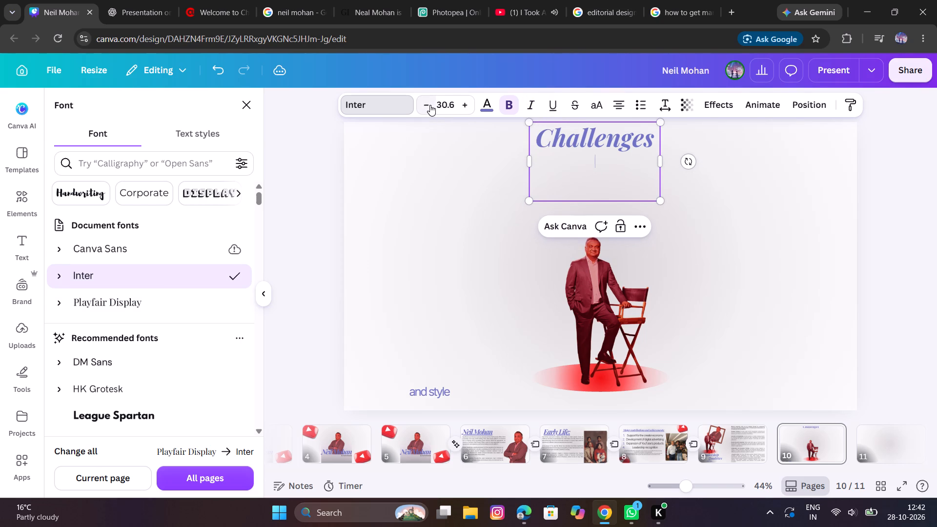
pyautogui.tripleClick(430, 105)
pyautogui.click(430, 105)
# Enter "and how they are" on the second line of the slide 10 heading, beneath "Challenges".
pyautogui.write('ad')
pyautogui.press('BackSpace')
pyautogui.write('nd o')
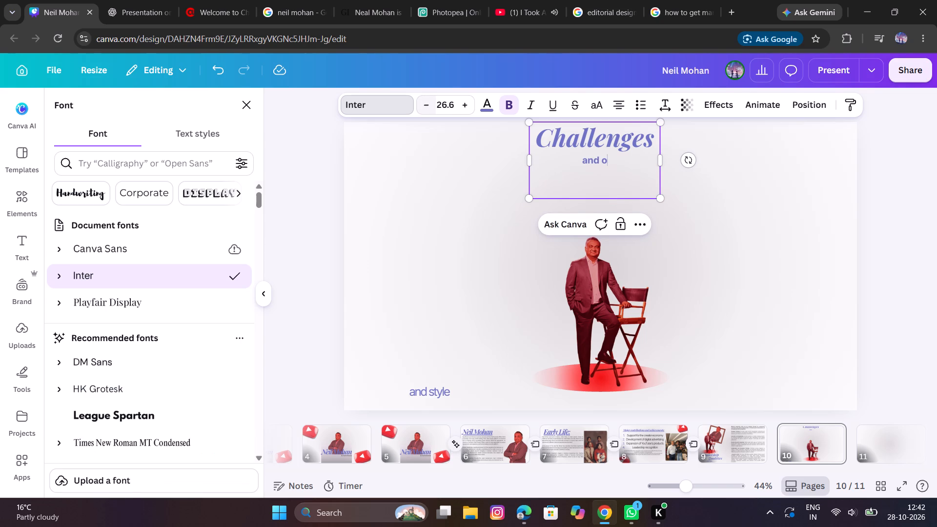
pyautogui.press('BackSpace')
pyautogui.write('ho')
pyautogui.press('space')
pyautogui.press('BackSpace')
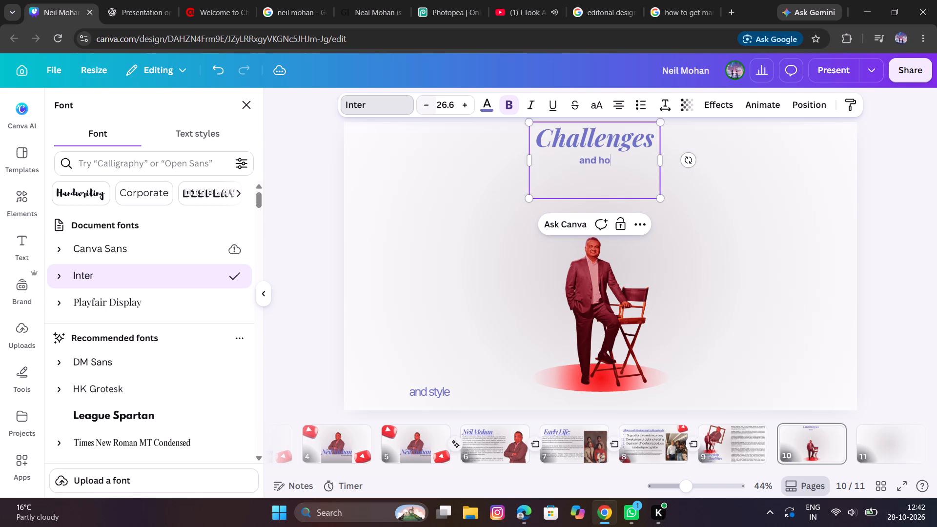
pyautogui.write('w the')
pyautogui.write('y')
pyautogui.press('space')
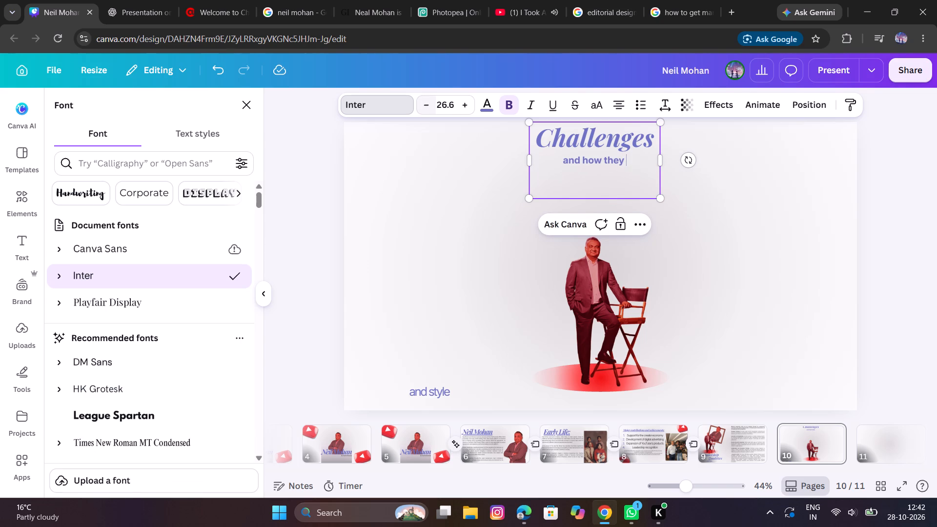
pyautogui.write('are')
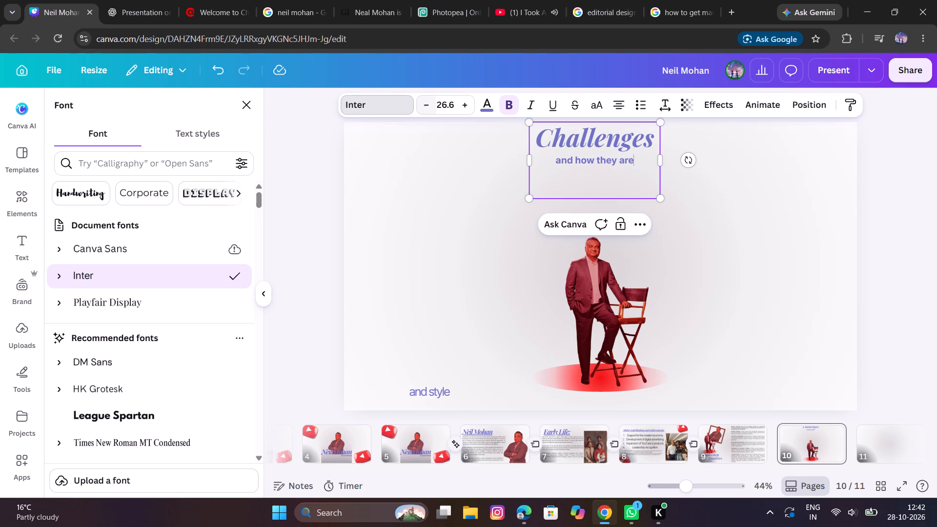
# Add a third heading line reading "Being Addressed" in bold Inter at size 31.6.
pyautogui.press('Return')
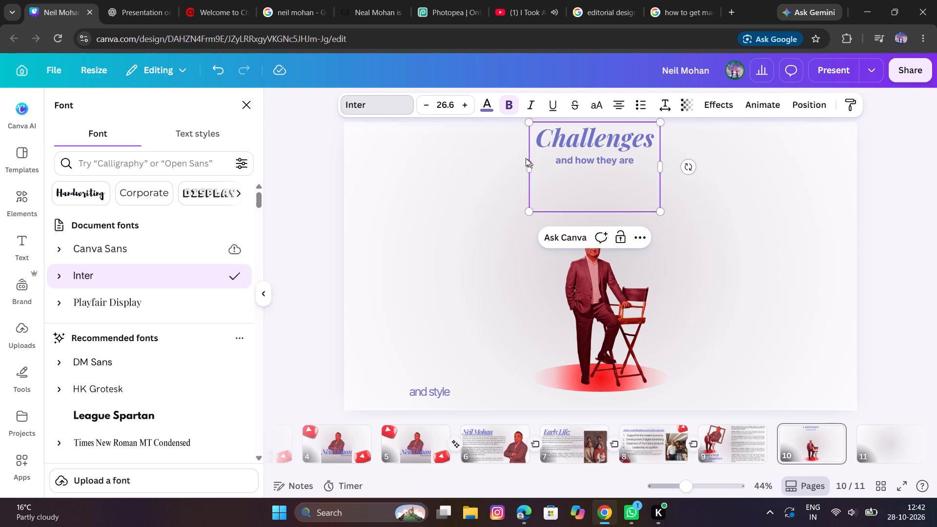
pyautogui.click(457, 107)
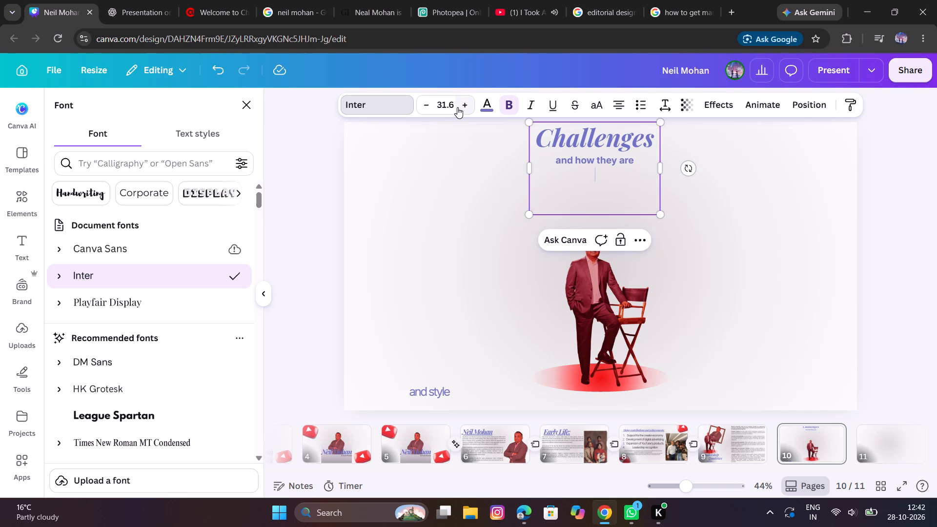
pyautogui.tripleClick(457, 107)
pyautogui.click(457, 107)
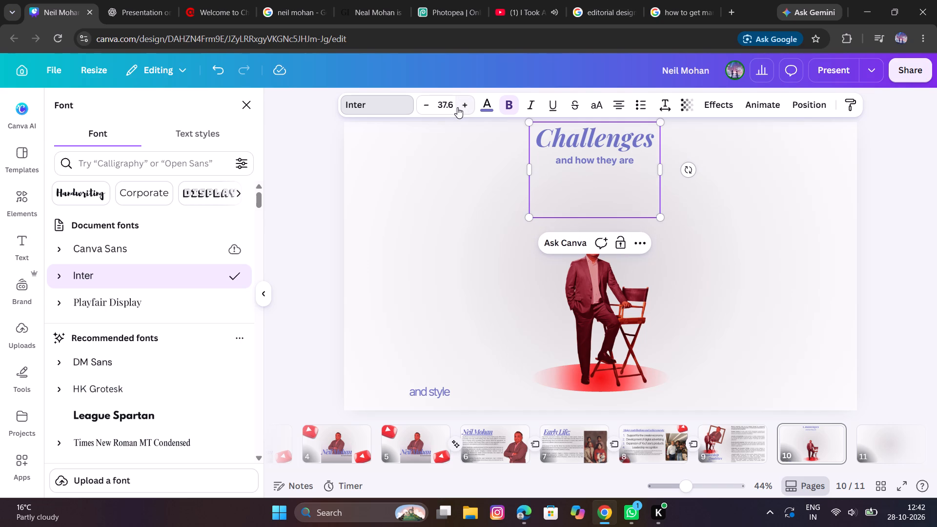
pyautogui.tripleClick(425, 103)
pyautogui.click(425, 103)
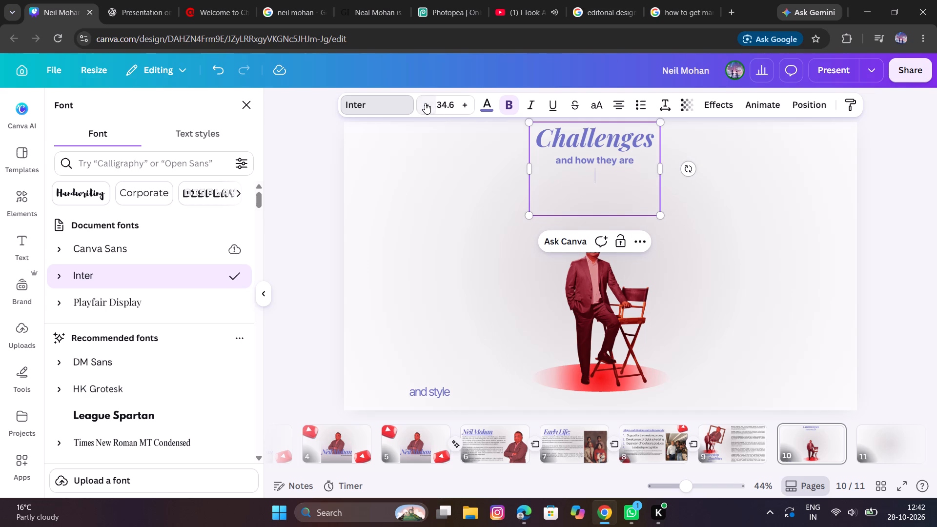
pyautogui.doubleClick(425, 103)
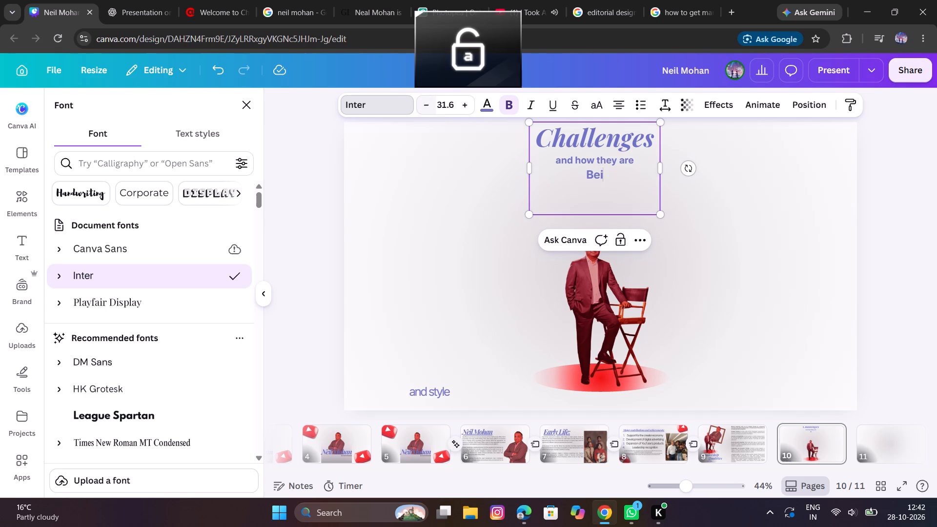
pyautogui.write('ddressed')
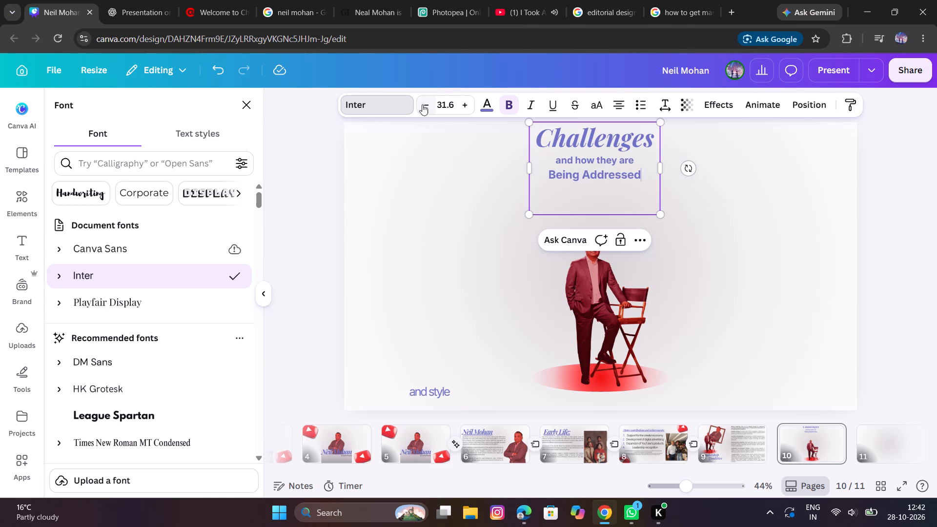
# Tighten the line spacing of the whole heading text so its three lines sit closer together.
pyautogui.doubleClick(638, 140)
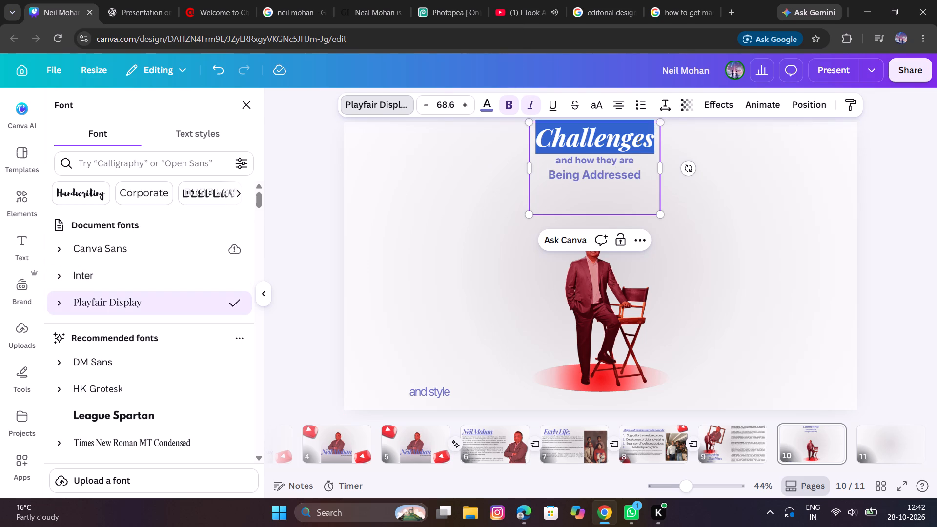
pyautogui.hotkey('ctrl', 'a')
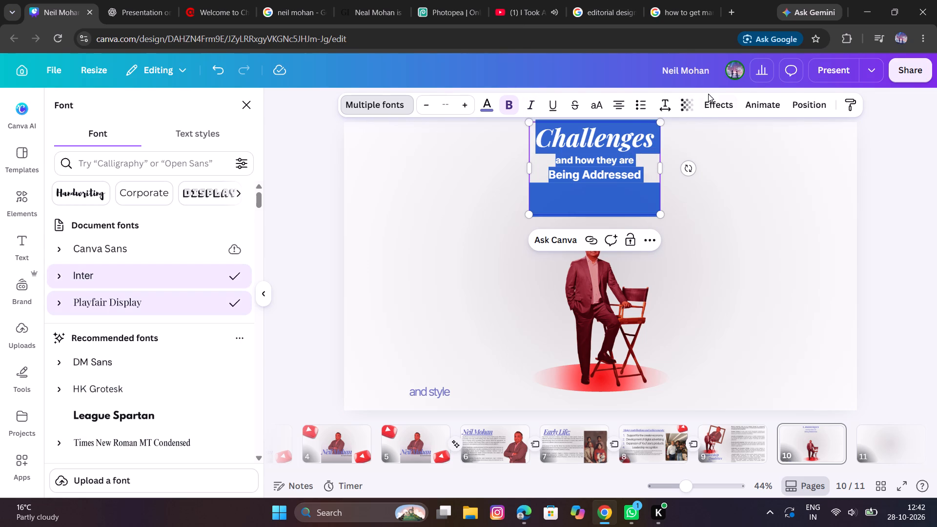
pyautogui.click(665, 106)
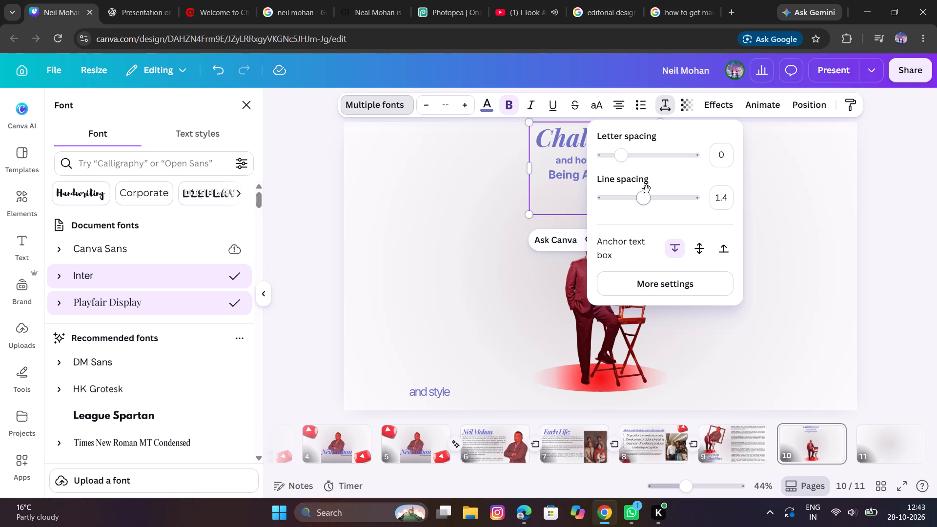
pyautogui.moveTo(644, 194); pyautogui.dragTo(635, 196)
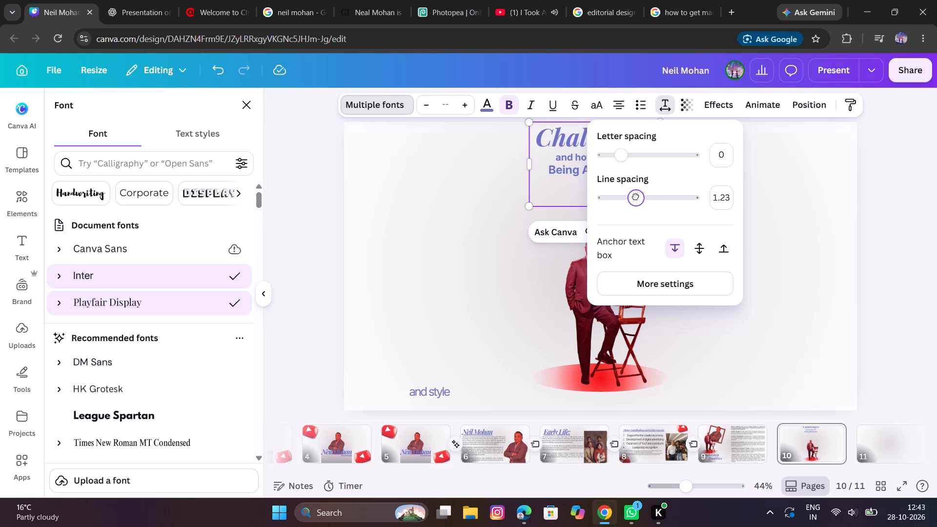
pyautogui.moveTo(635, 196); pyautogui.dragTo(629, 197)
pyautogui.click(517, 226)
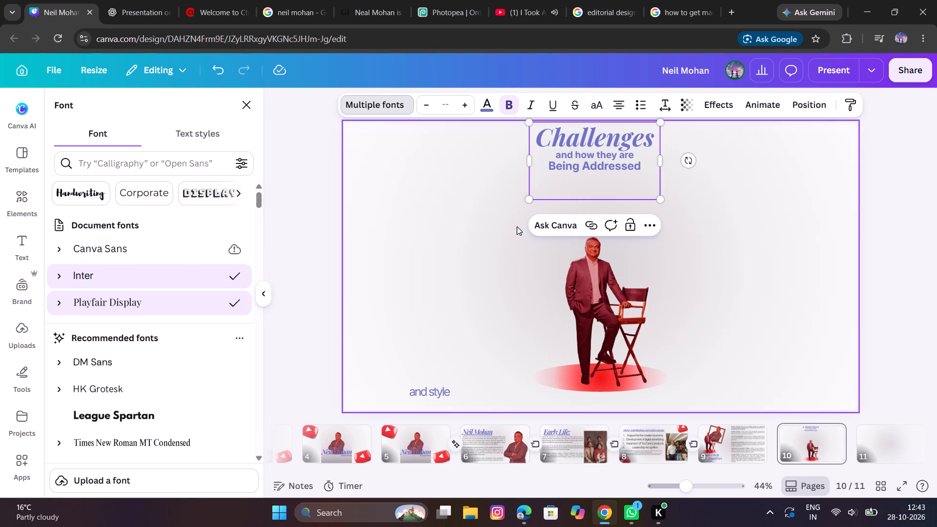
# Remove the bold from the heading's second line, "and how they are".
pyautogui.click(605, 168)
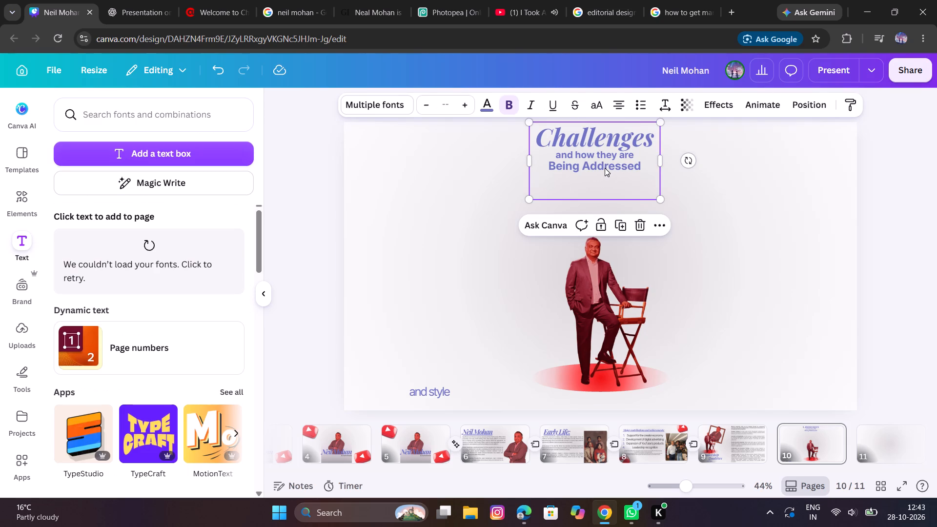
pyautogui.doubleClick(563, 160)
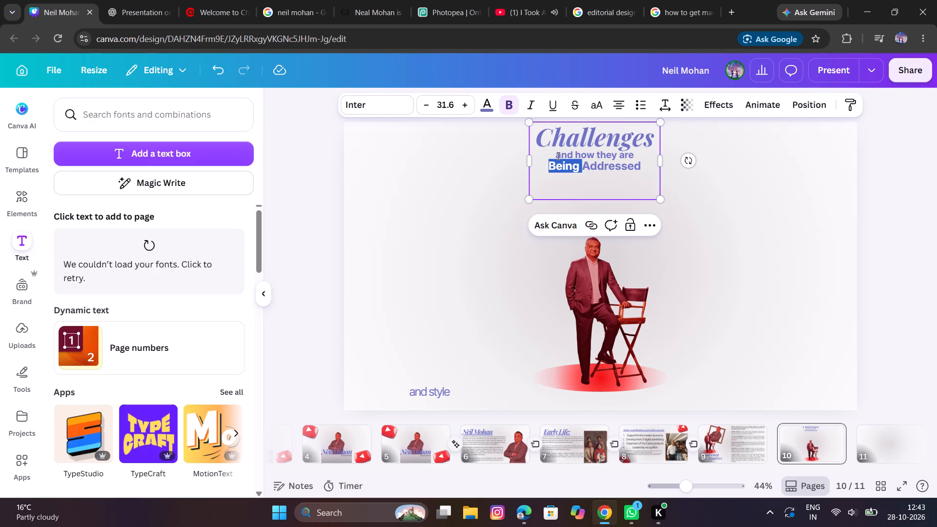
pyautogui.click(555, 156)
pyautogui.moveTo(555, 156); pyautogui.dragTo(620, 156)
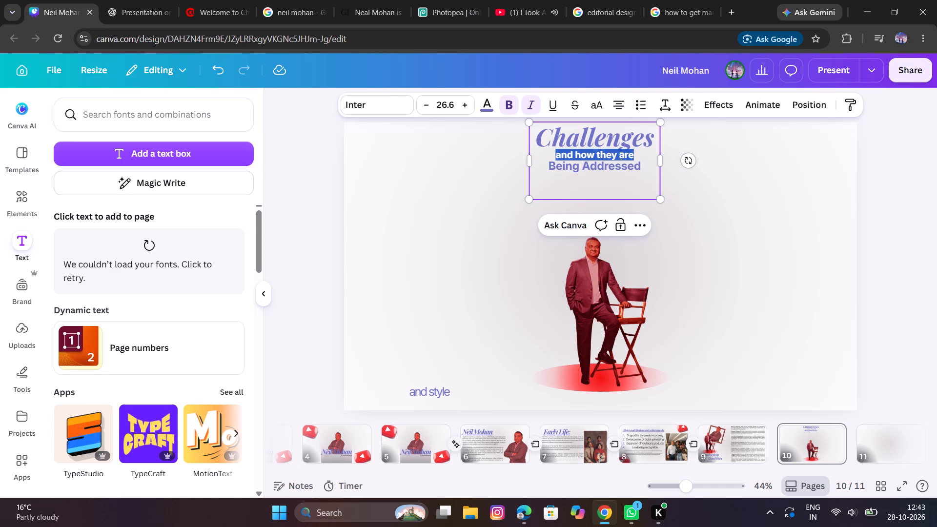
pyautogui.moveTo(620, 156); pyautogui.dragTo(622, 156)
pyautogui.click(501, 101)
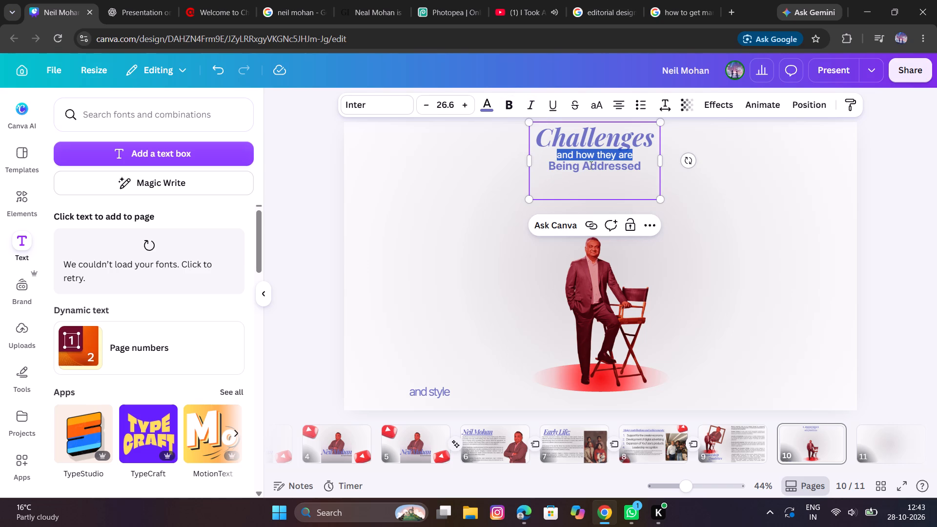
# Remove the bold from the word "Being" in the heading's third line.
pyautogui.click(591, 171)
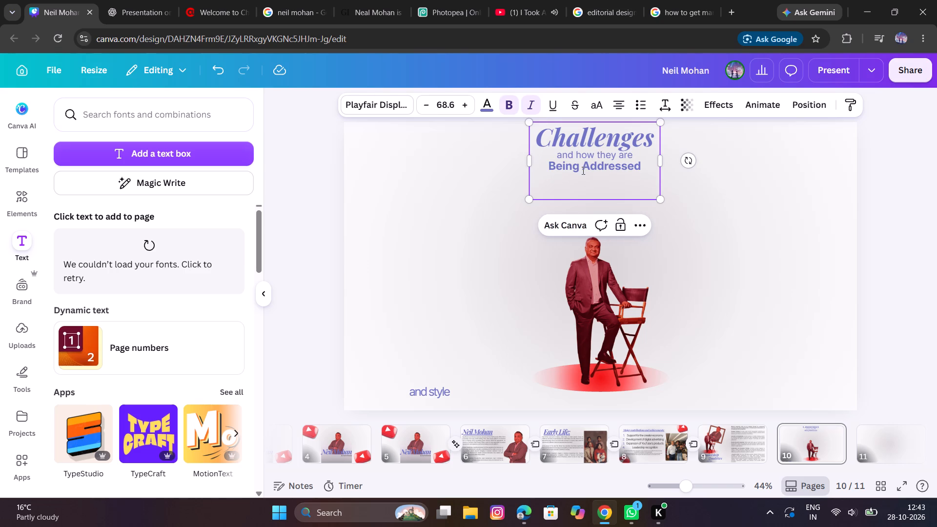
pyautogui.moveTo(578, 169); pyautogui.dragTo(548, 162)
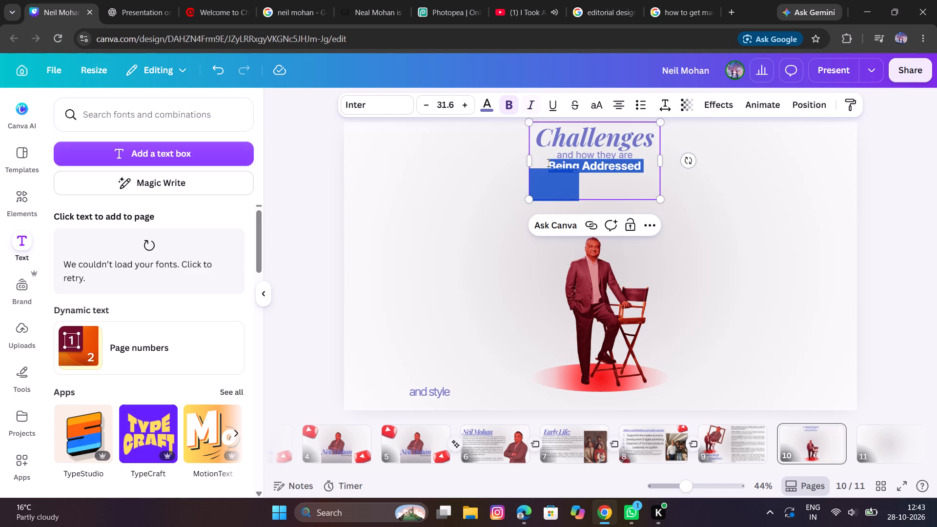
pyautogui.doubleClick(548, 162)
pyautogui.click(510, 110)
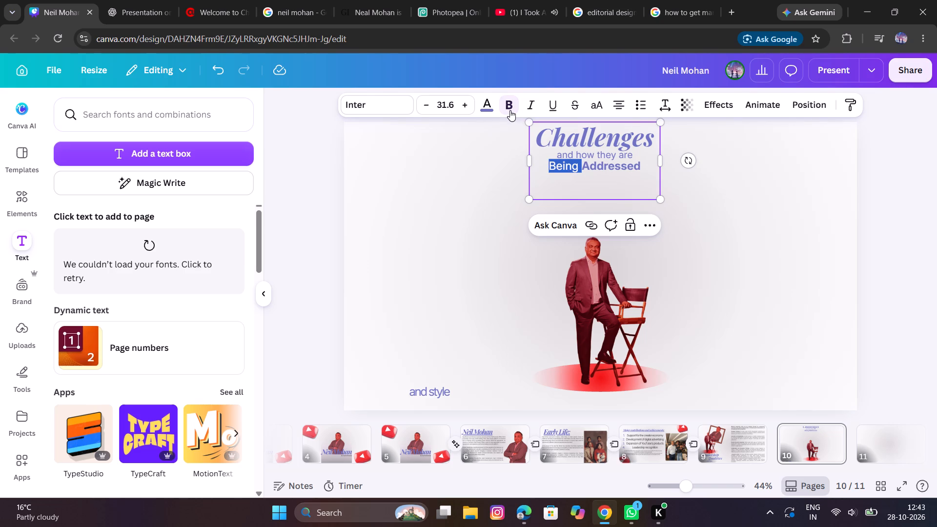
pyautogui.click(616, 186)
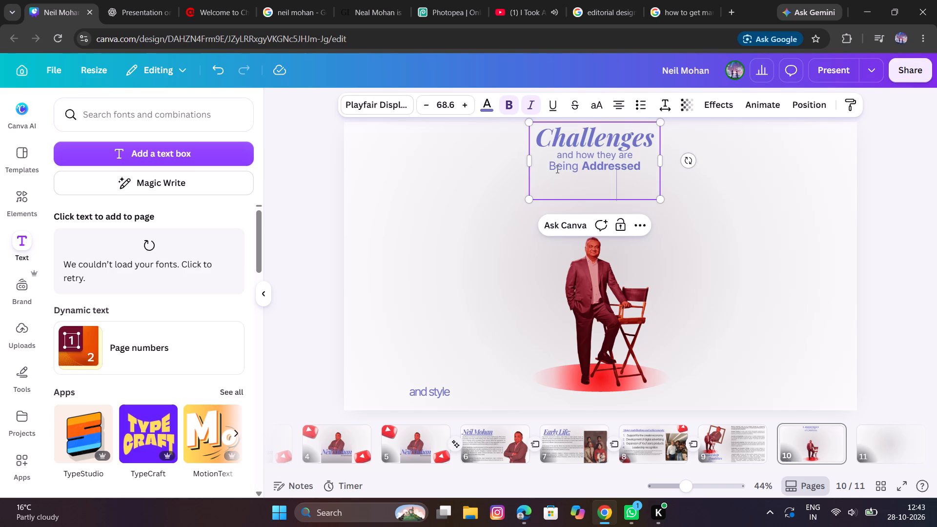
# Delete the word "Being" from the heading's third line, keeping only the bold "Addressed".
pyautogui.click(556, 169)
pyautogui.click(556, 168)
pyautogui.moveTo(578, 168); pyautogui.dragTo(559, 165)
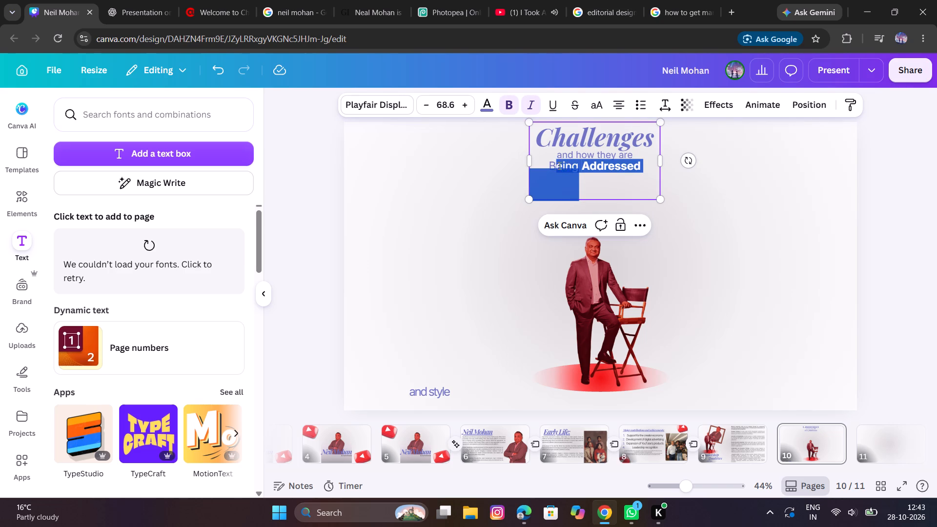
pyautogui.moveTo(559, 165); pyautogui.dragTo(549, 165)
pyautogui.click(549, 165)
pyautogui.click(549, 165)
pyautogui.moveTo(549, 165); pyautogui.dragTo(570, 166)
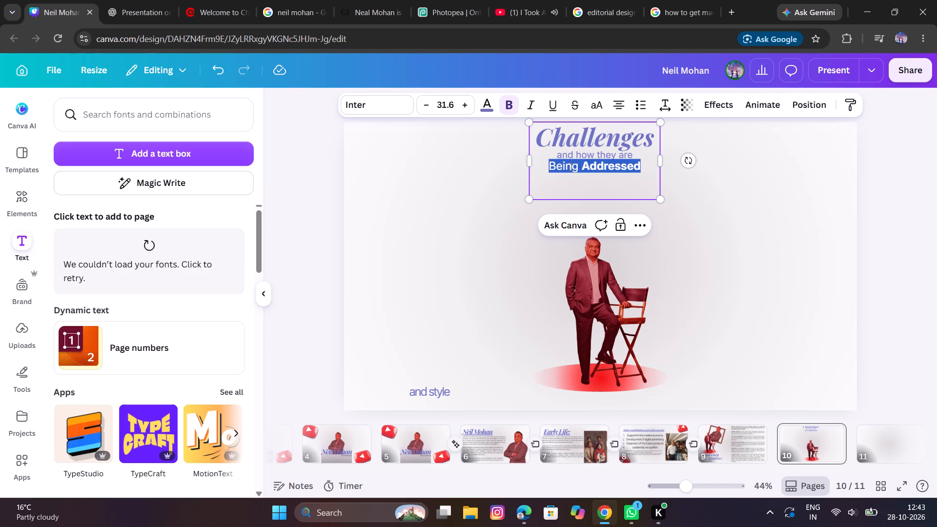
pyautogui.moveTo(570, 166); pyautogui.dragTo(573, 166)
pyautogui.click(573, 166)
pyautogui.click(573, 166)
pyautogui.press('BackSpace')
pyautogui.press('BackSpace')
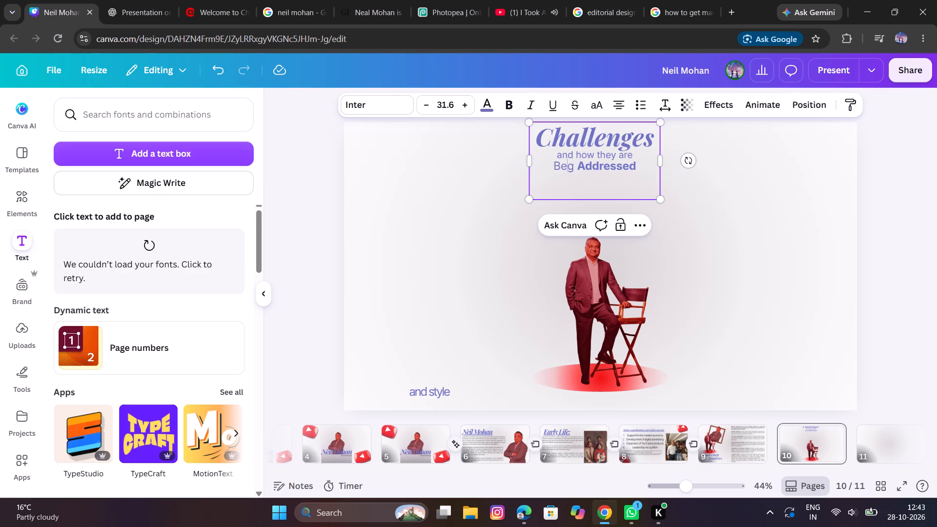
pyautogui.press('BackSpace')
pyautogui.press('BackSpace')
pyautogui.press('Right')
pyautogui.press('BackSpace')
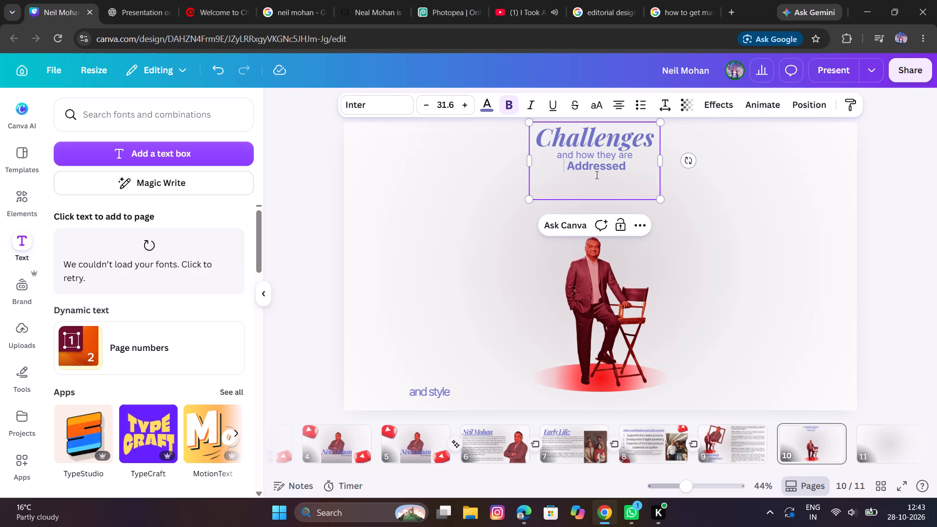
# Format the empty line below "Addressed" as Inter, size 26.6, with bold and italic turned off.
pyautogui.click(613, 156)
pyautogui.click(559, 168)
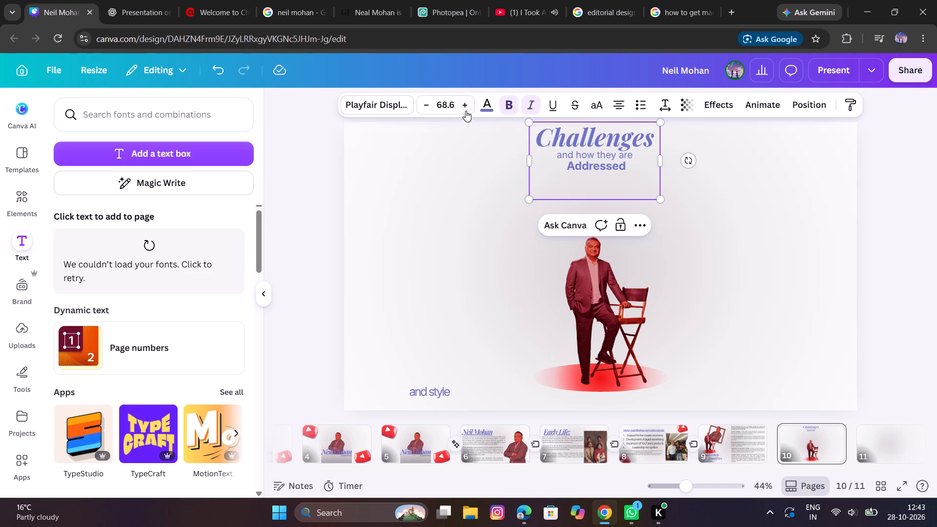
pyautogui.doubleClick(452, 107)
pyautogui.press('BackSpace')
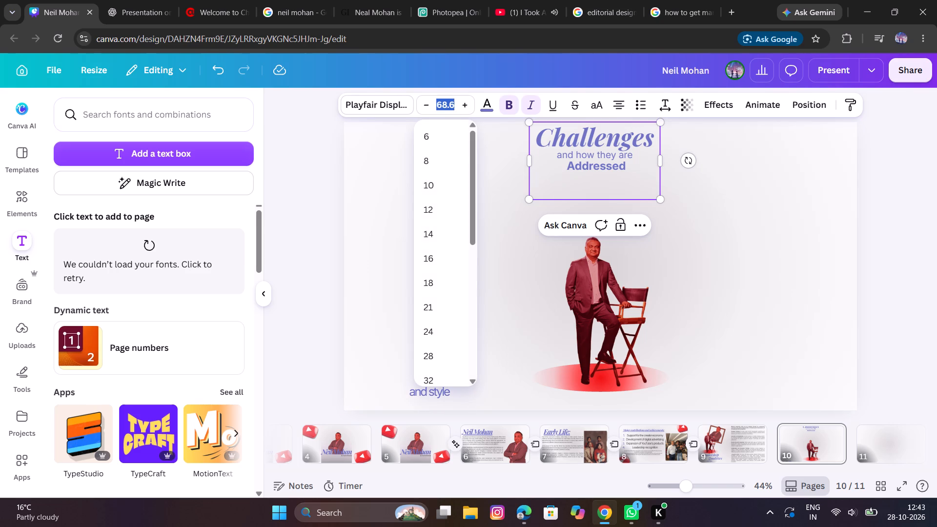
pyautogui.write('26.6')
pyautogui.click(361, 98)
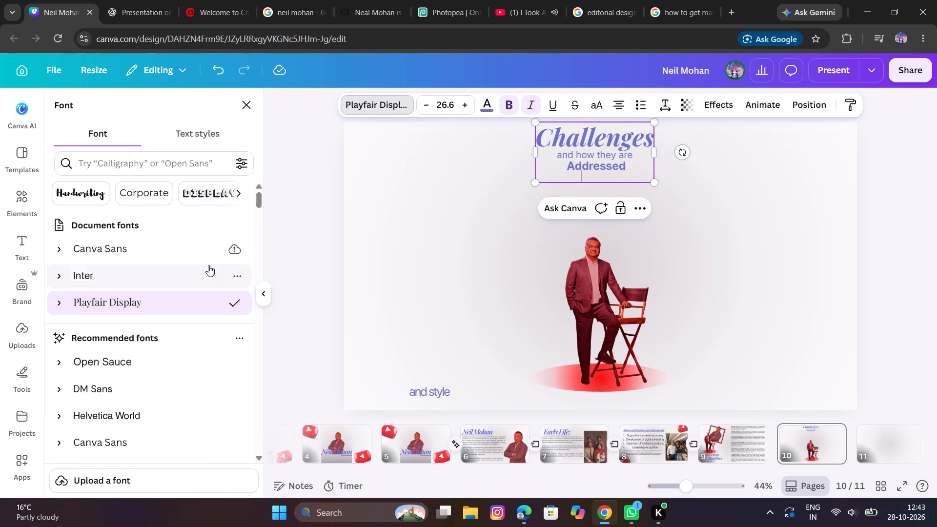
pyautogui.click(208, 267)
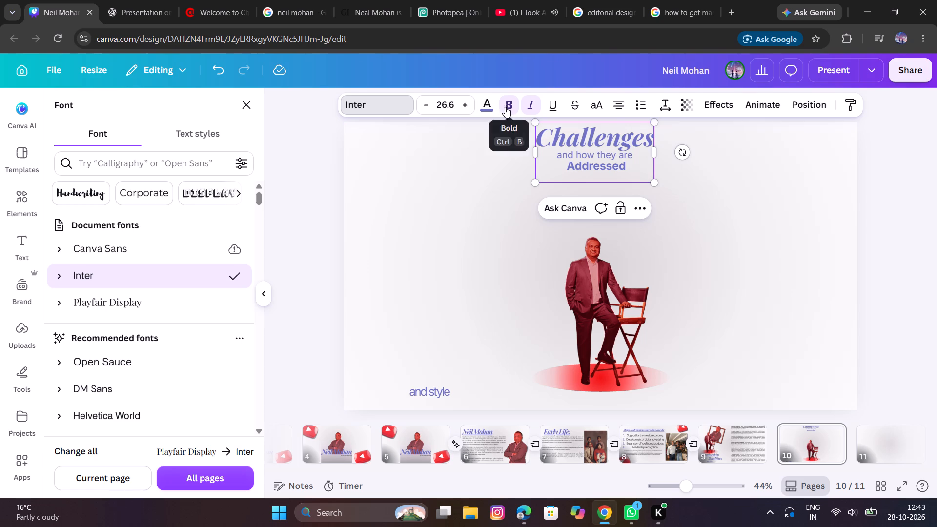
pyautogui.click(507, 107)
pyautogui.click(530, 105)
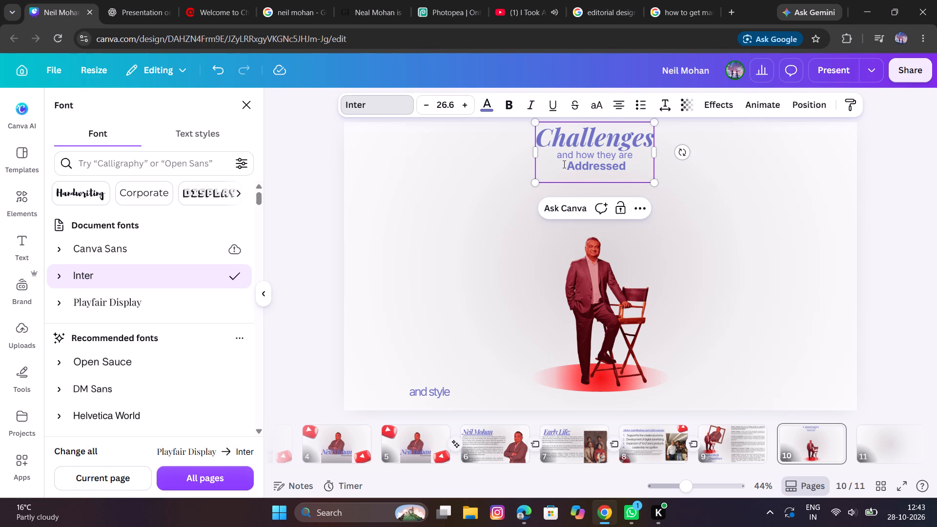
# Insert the word "being" directly before "Addressed" in the heading's third line and set its font size to 26.6.
pyautogui.click(567, 165)
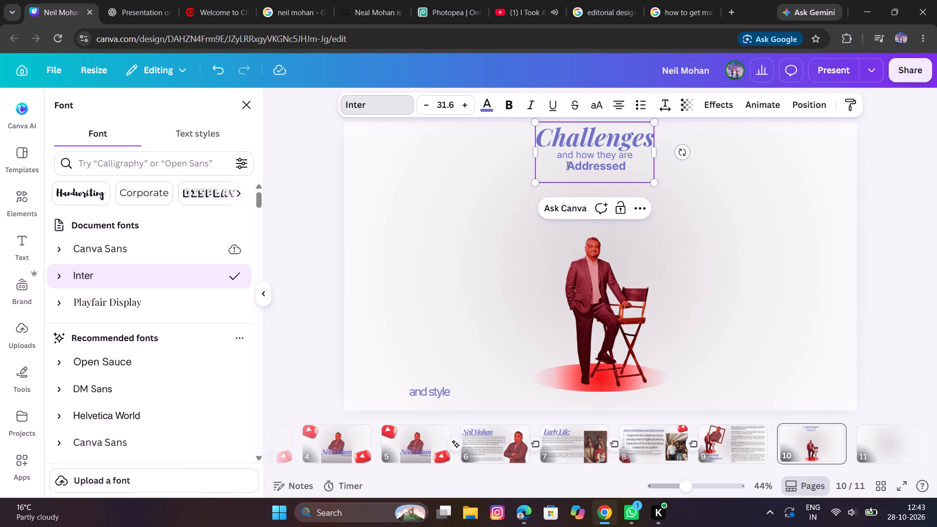
pyautogui.write('being')
pyautogui.moveTo(552, 163); pyautogui.dragTo(574, 169)
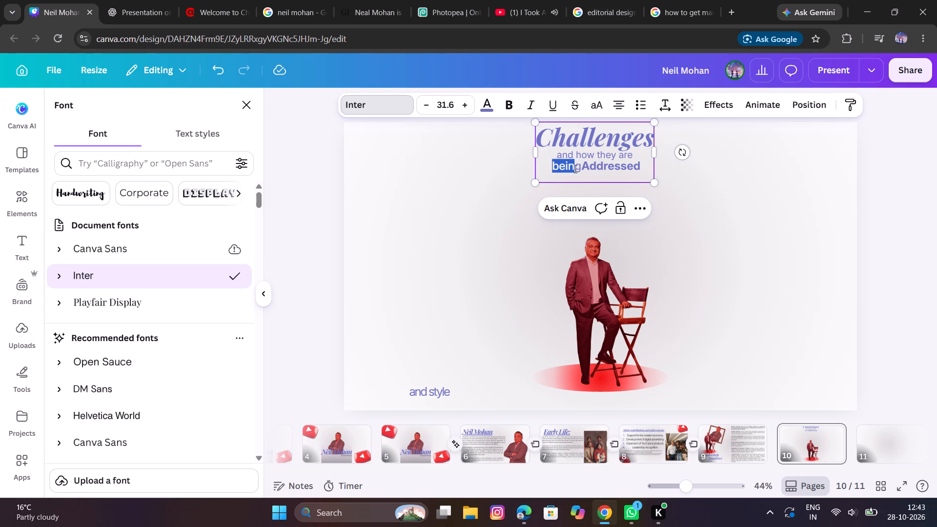
pyautogui.moveTo(574, 169); pyautogui.dragTo(581, 169)
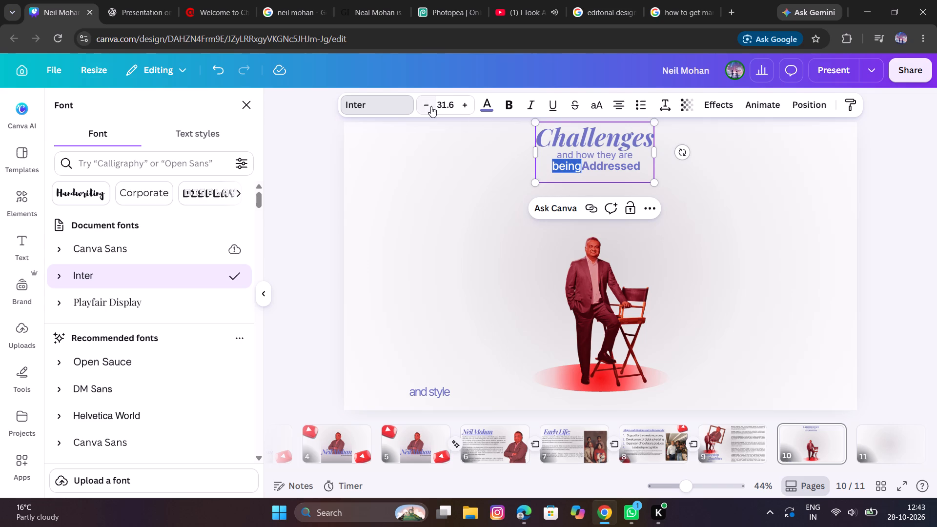
pyautogui.doubleClick(429, 106)
pyautogui.tripleClick(429, 106)
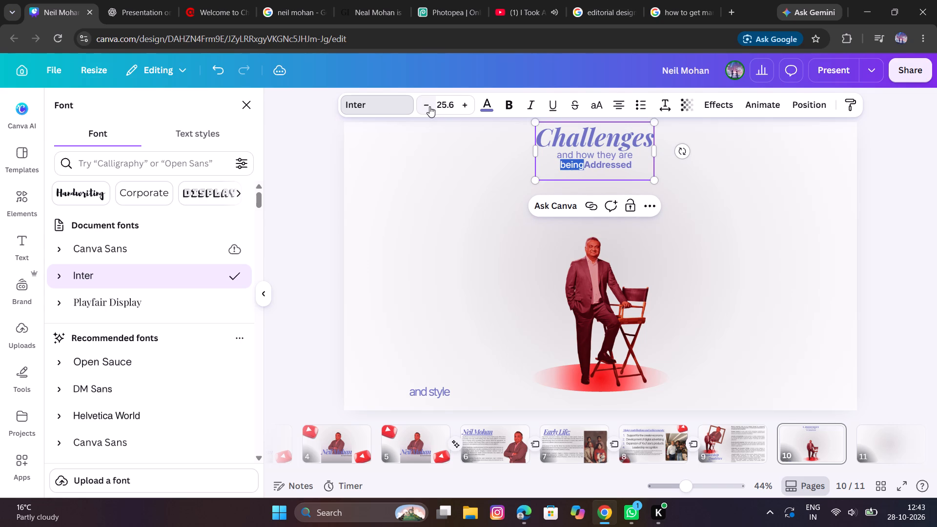
pyautogui.click(460, 106)
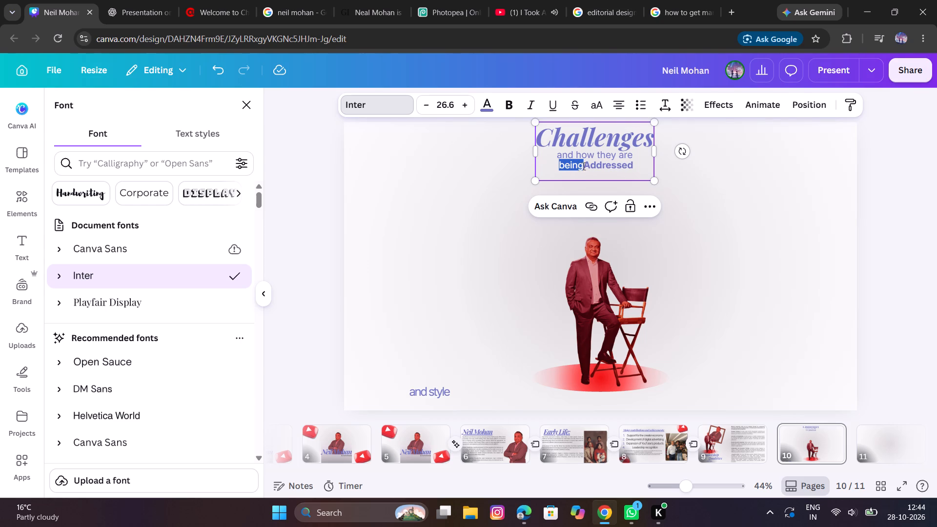
# Set the font size of the bold word "Addressed" in the heading's third line to 26.6.
pyautogui.moveTo(584, 166); pyautogui.dragTo(631, 166)
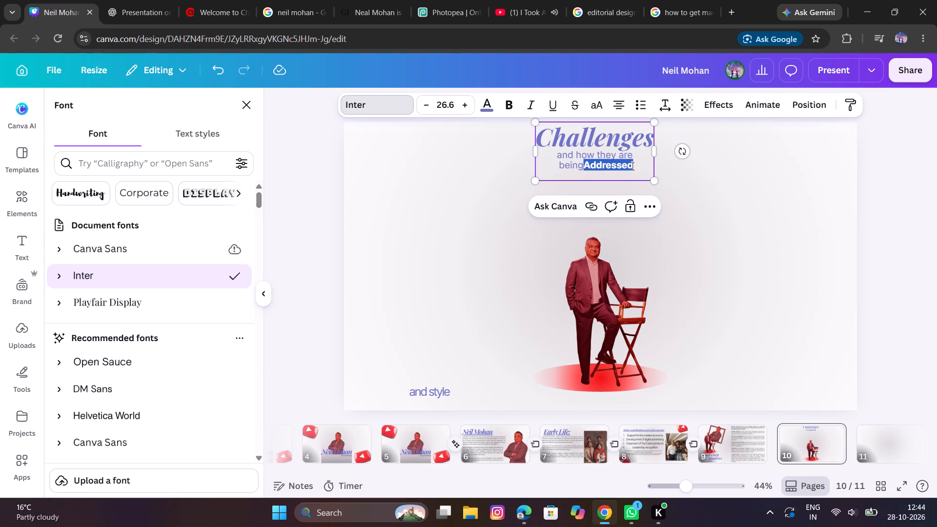
pyautogui.moveTo(631, 166); pyautogui.dragTo(633, 166)
pyautogui.doubleClick(469, 105)
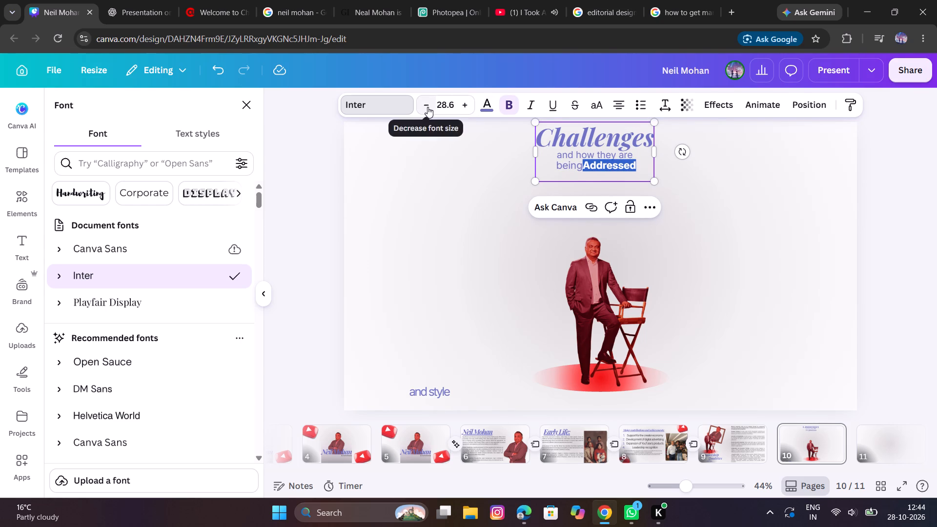
pyautogui.click(461, 106)
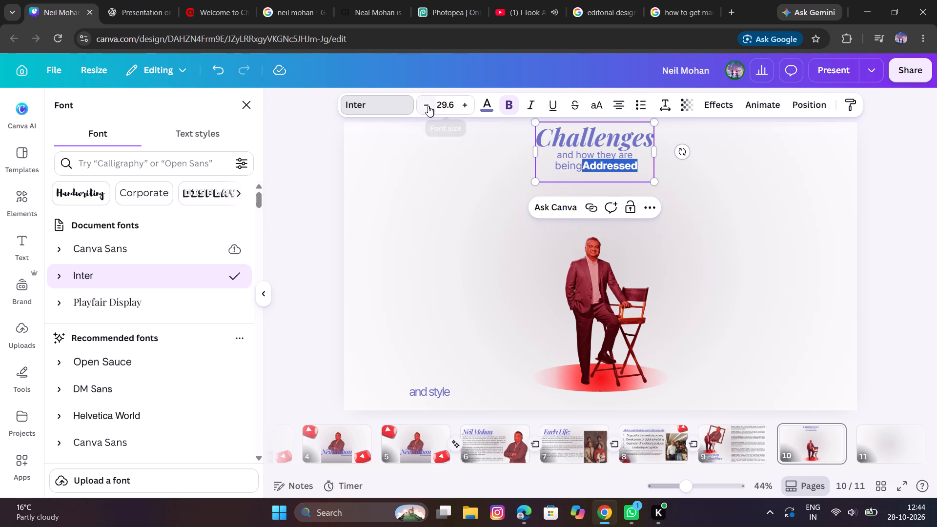
pyautogui.doubleClick(426, 106)
pyautogui.click(426, 106)
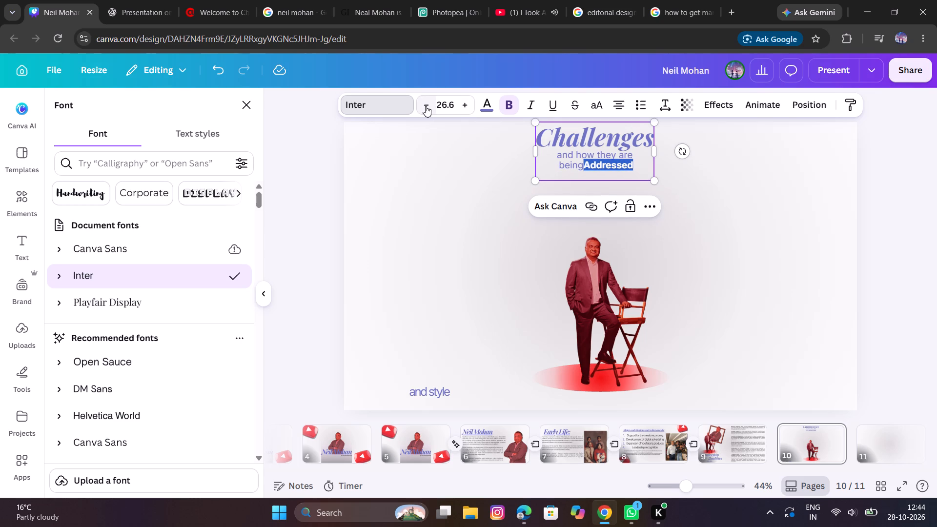
pyautogui.click(704, 162)
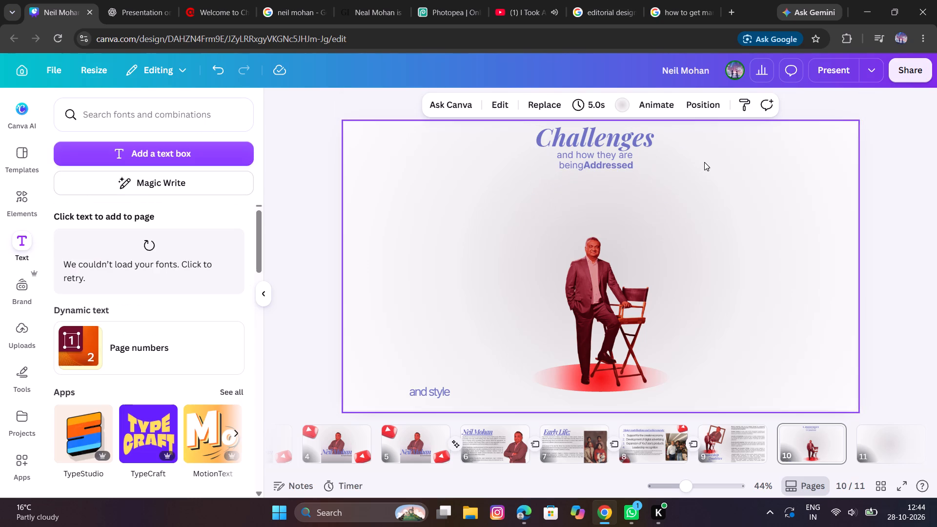
# Indent the heading's second line, "and how they are", by adding 35 leading spaces before it.
pyautogui.click(571, 160)
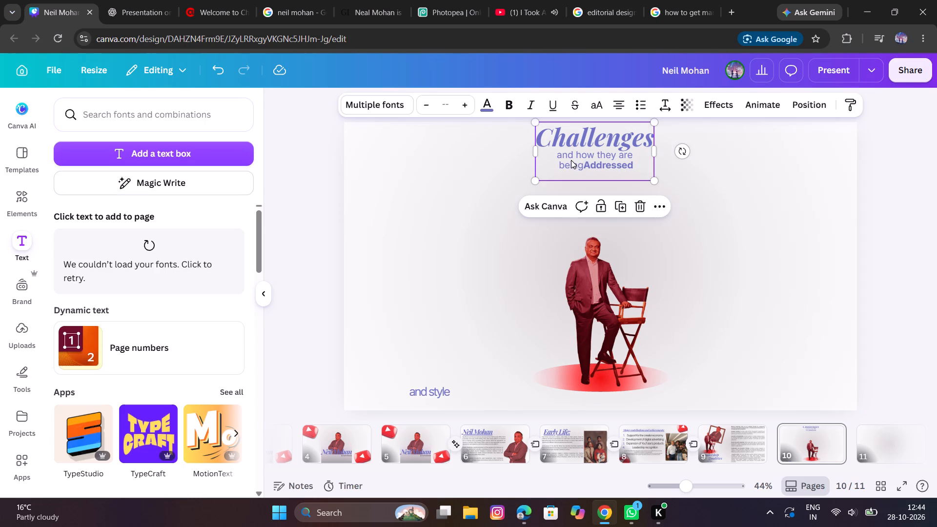
pyautogui.doubleClick(562, 156)
pyautogui.click(562, 156)
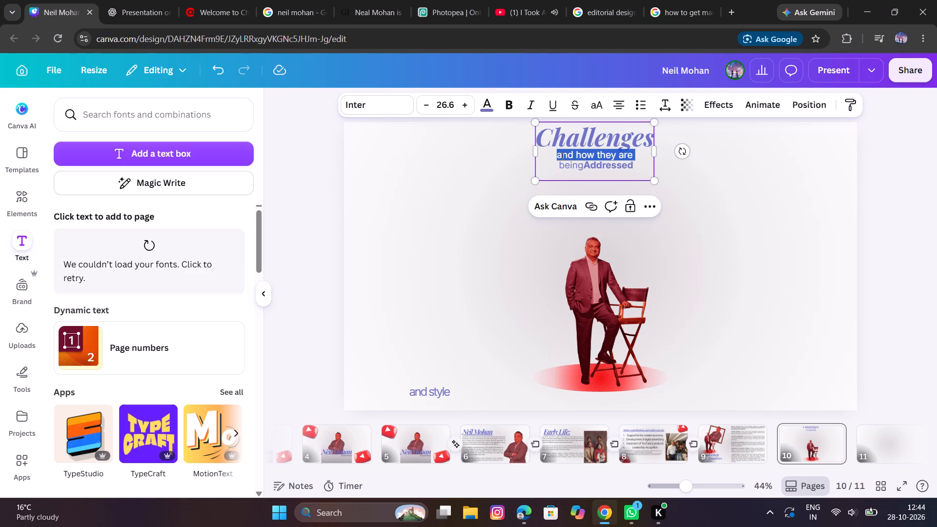
pyautogui.click(557, 156)
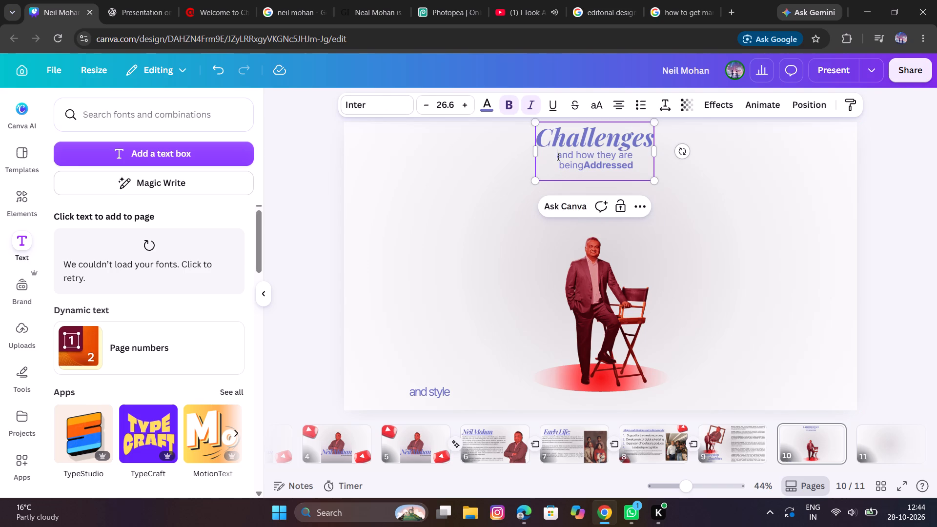
pyautogui.press('space')
pyautogui.press('space')
pyautogui.press('space')
pyautogui.press('space')
pyautogui.press('space')
pyautogui.press('space')
pyautogui.press('space')
pyautogui.press('space')
pyautogui.press('space')
pyautogui.press('space')
pyautogui.press('space')
pyautogui.press('space')
pyautogui.press('space')
pyautogui.press('space')
pyautogui.press('space')
pyautogui.press('space')
pyautogui.press('space')
pyautogui.press('space')
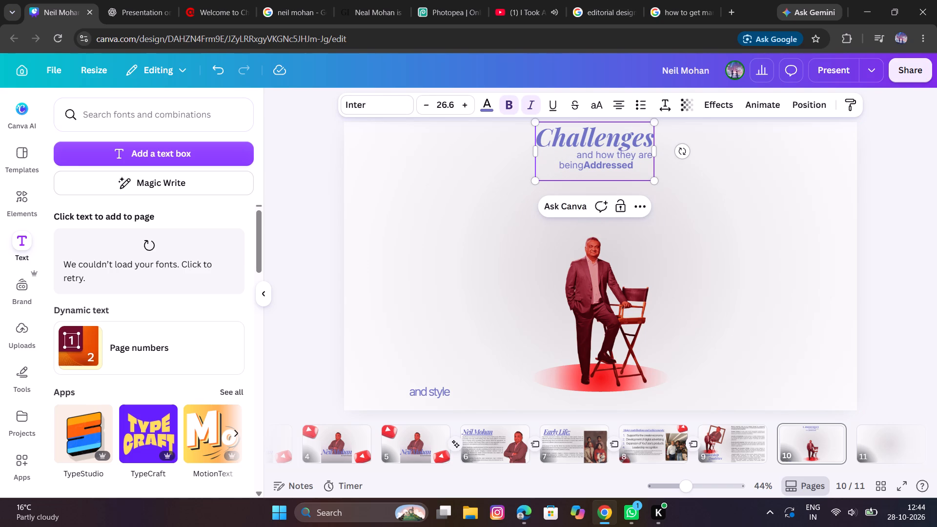
pyautogui.press('space')
pyautogui.press('space')
pyautogui.press('space')
pyautogui.press('space')
pyautogui.press('space')
pyautogui.press('space')
pyautogui.press('space')
pyautogui.press('space')
pyautogui.press('space')
pyautogui.press('space')
pyautogui.press('space')
pyautogui.press('space')
pyautogui.press('space')
pyautogui.press('space')
pyautogui.press('space')
pyautogui.press('space')
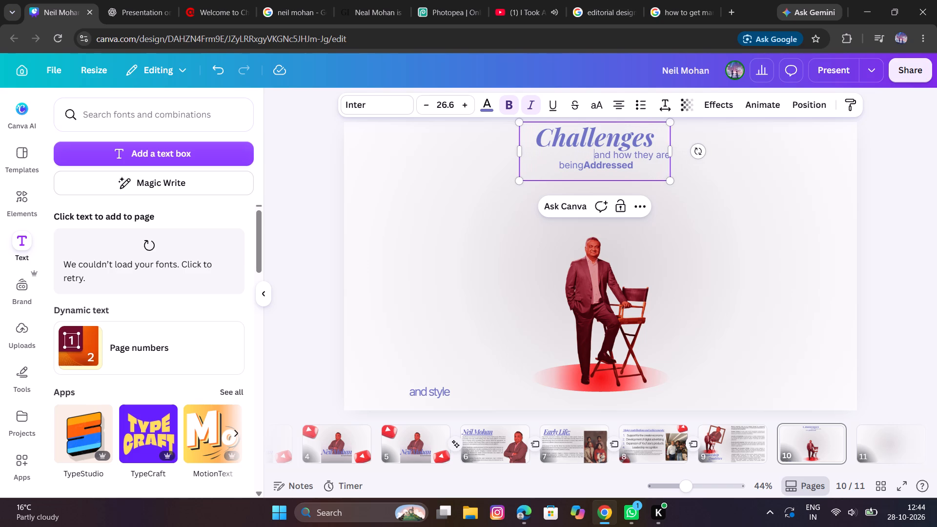
pyautogui.press('space')
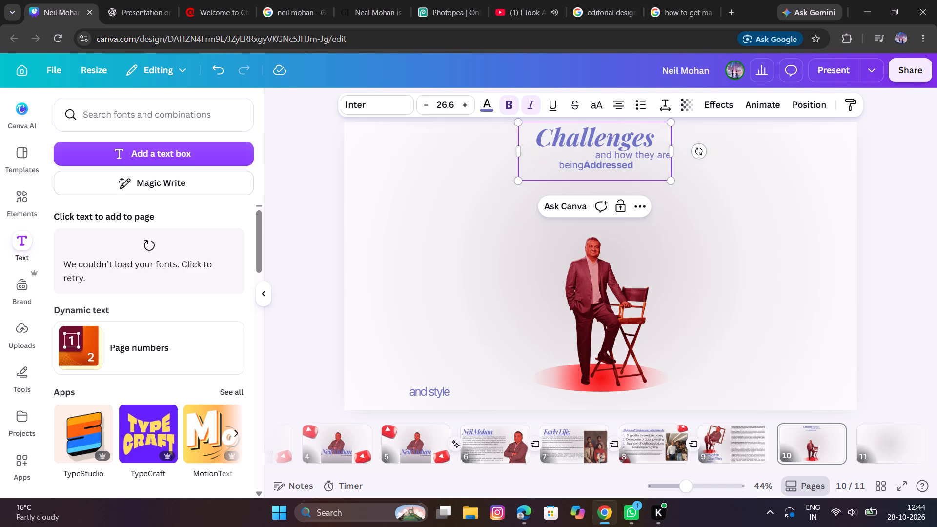
# Insert a space between "being" and "Addressed" in the heading's third line.
pyautogui.click(584, 163)
pyautogui.press('space')
# Set the font size of the bold word "Addressed" in the heading to 27.6.
pyautogui.moveTo(584, 163); pyautogui.dragTo(634, 167)
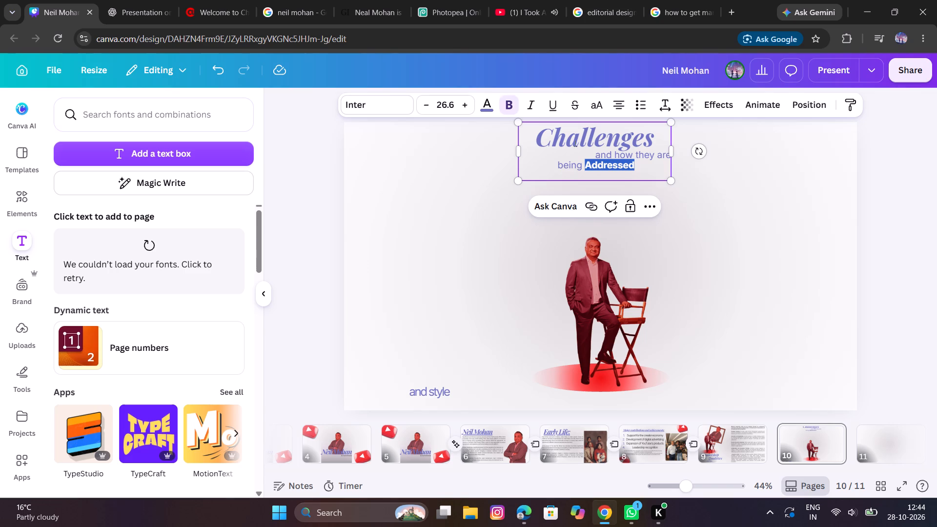
pyautogui.click(467, 106)
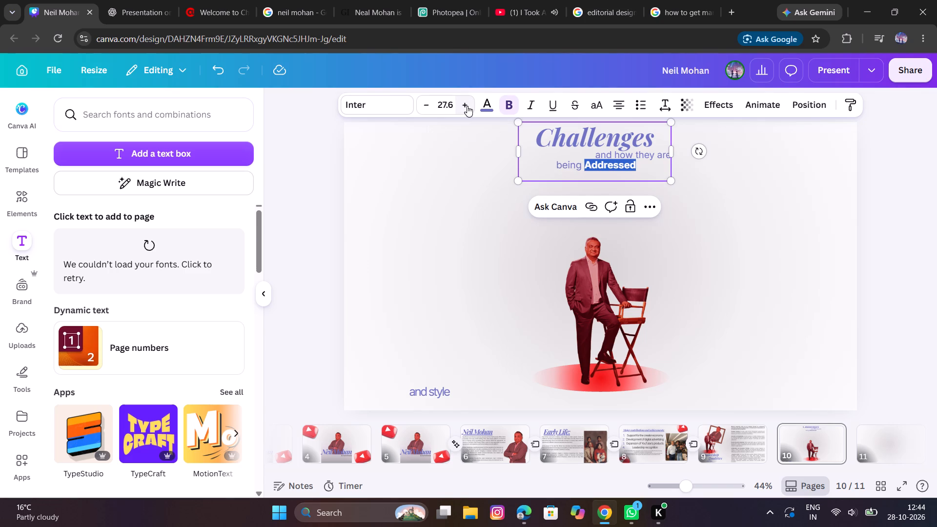
pyautogui.click(457, 142)
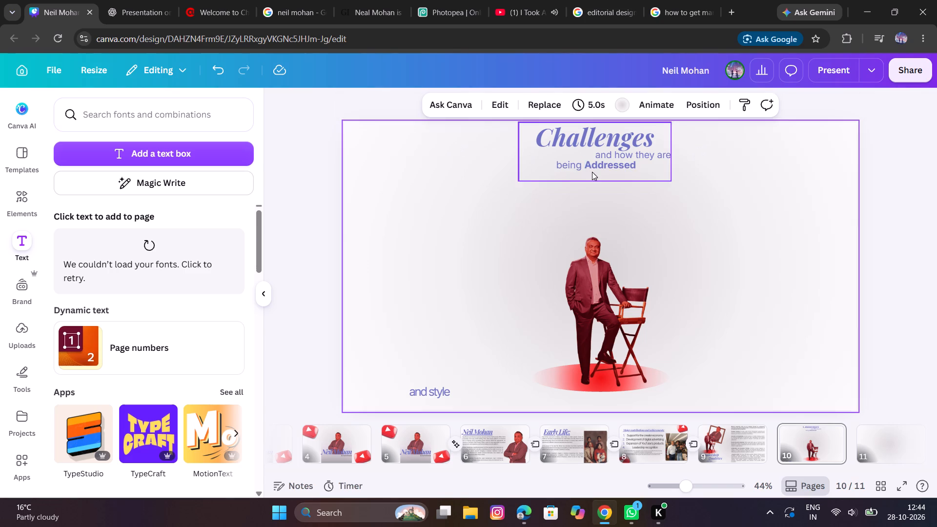
pyautogui.hscroll(1, 702, 210)
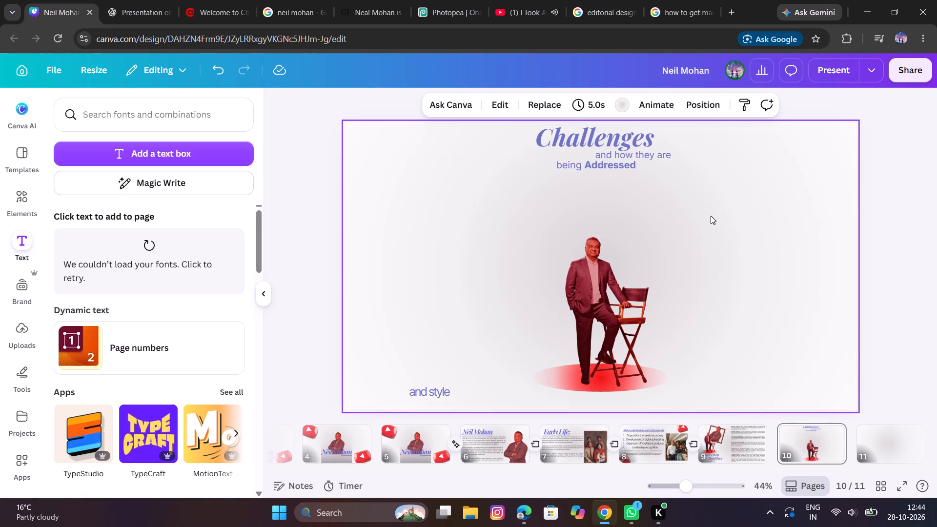
# Add a colon after "Addressed" at the end of the heading.
pyautogui.click(646, 169)
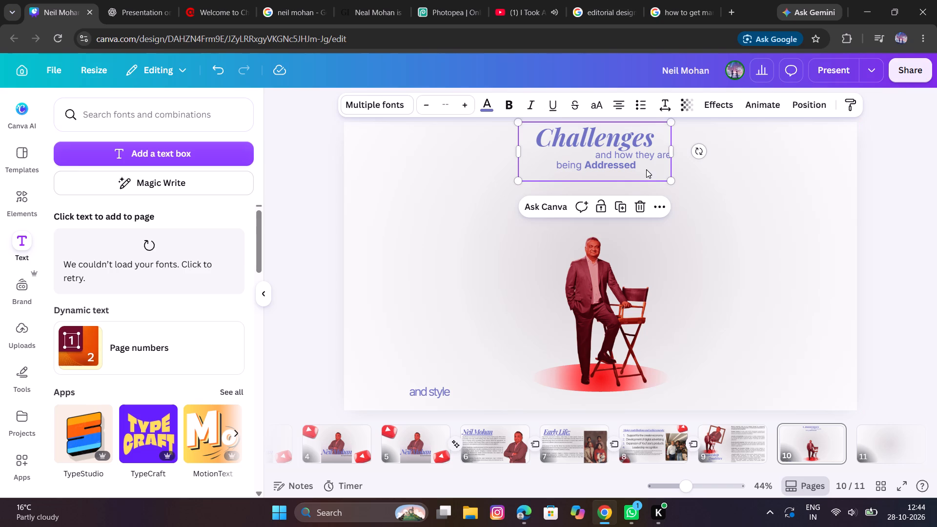
pyautogui.click(638, 167)
pyautogui.hotkey('shift', ':')
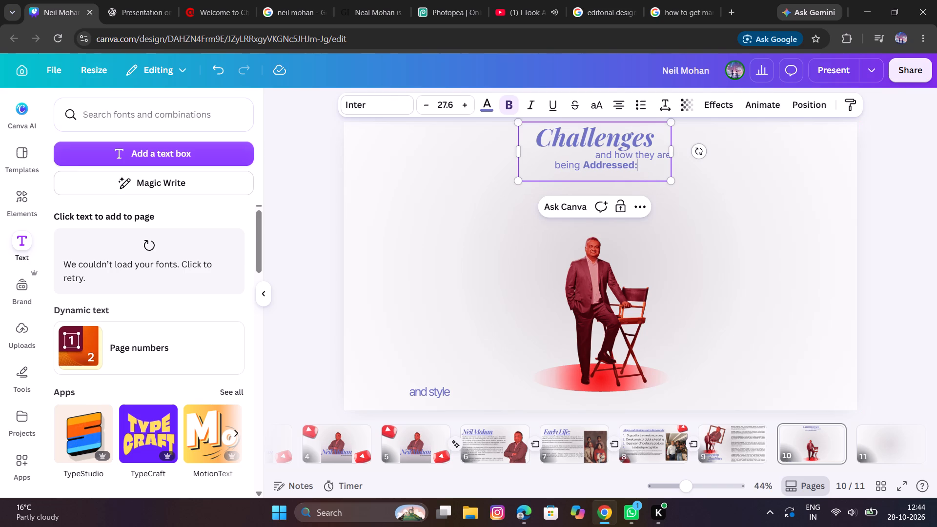
pyautogui.click(760, 212)
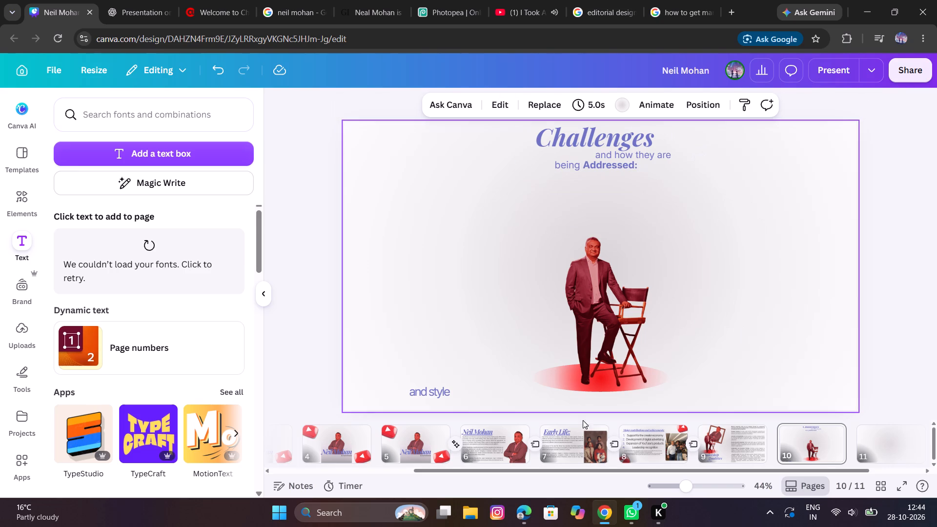
# Delete the leftover "and style" text box from slide 10.
pyautogui.click(430, 385)
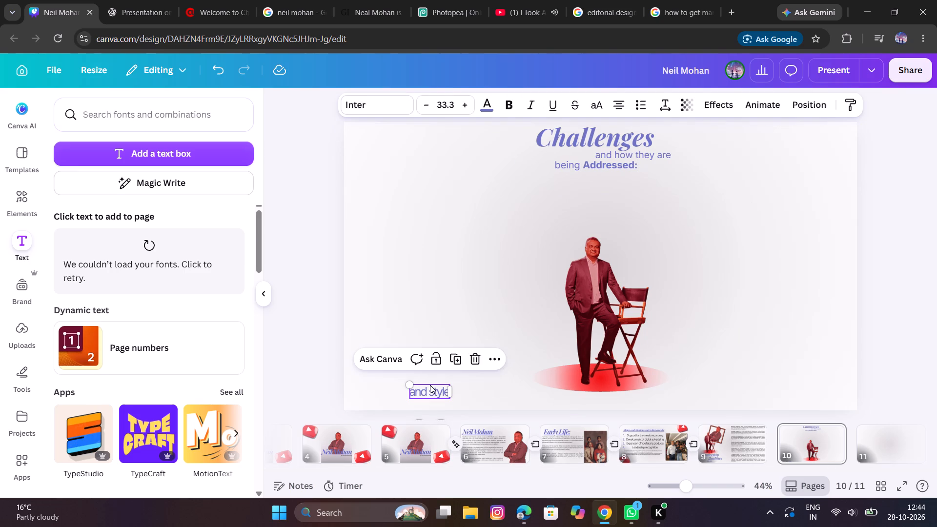
pyautogui.click(480, 356)
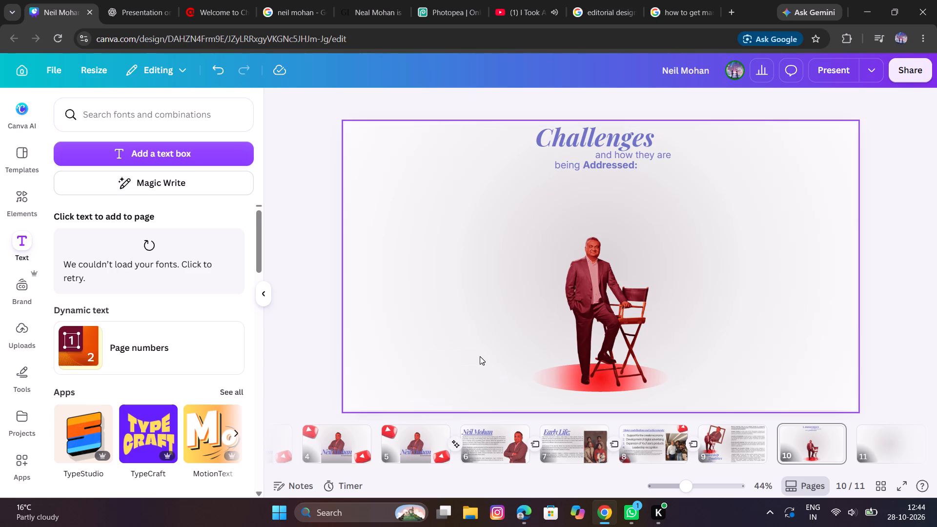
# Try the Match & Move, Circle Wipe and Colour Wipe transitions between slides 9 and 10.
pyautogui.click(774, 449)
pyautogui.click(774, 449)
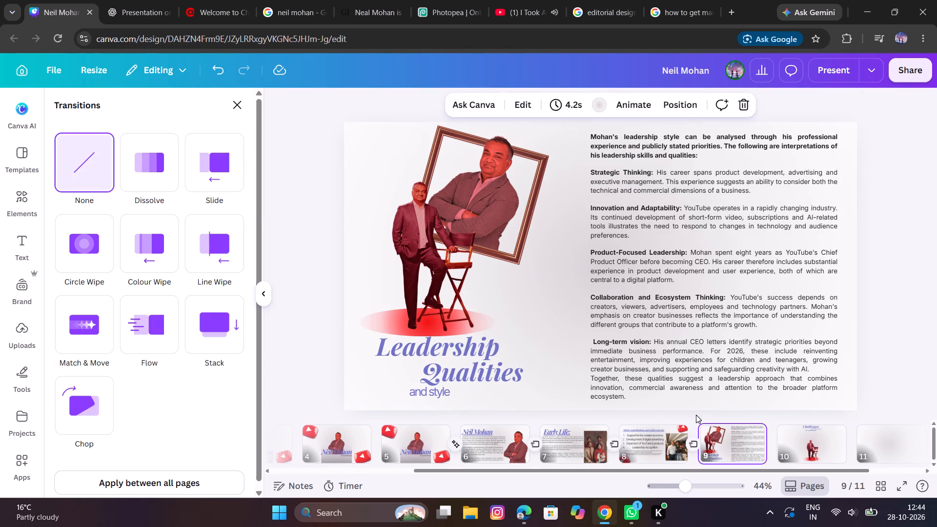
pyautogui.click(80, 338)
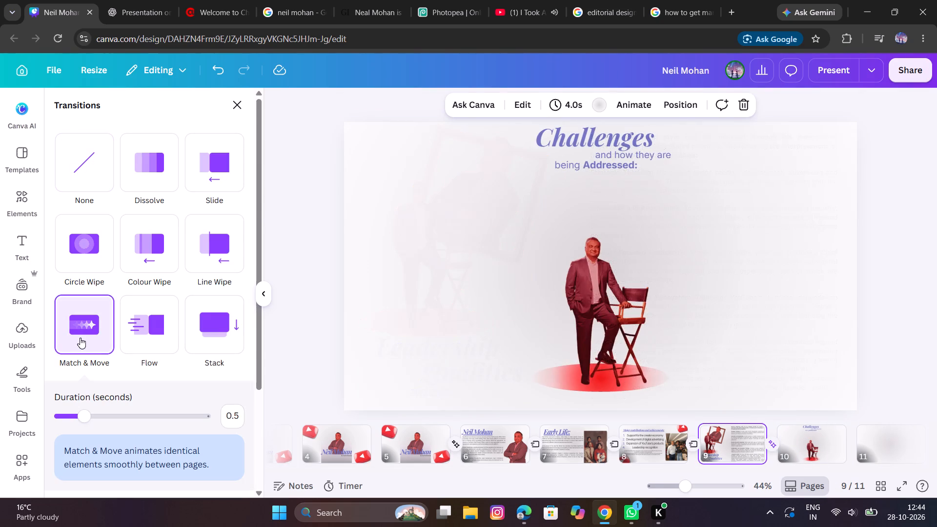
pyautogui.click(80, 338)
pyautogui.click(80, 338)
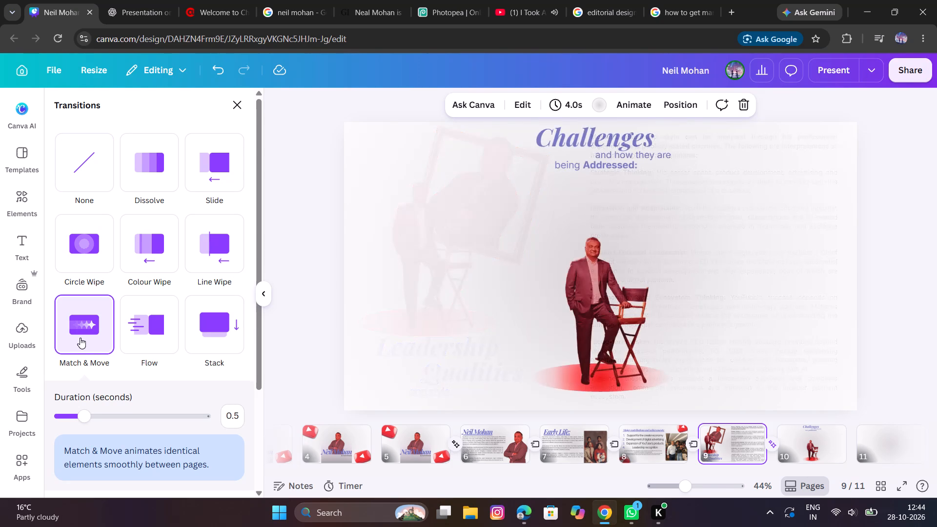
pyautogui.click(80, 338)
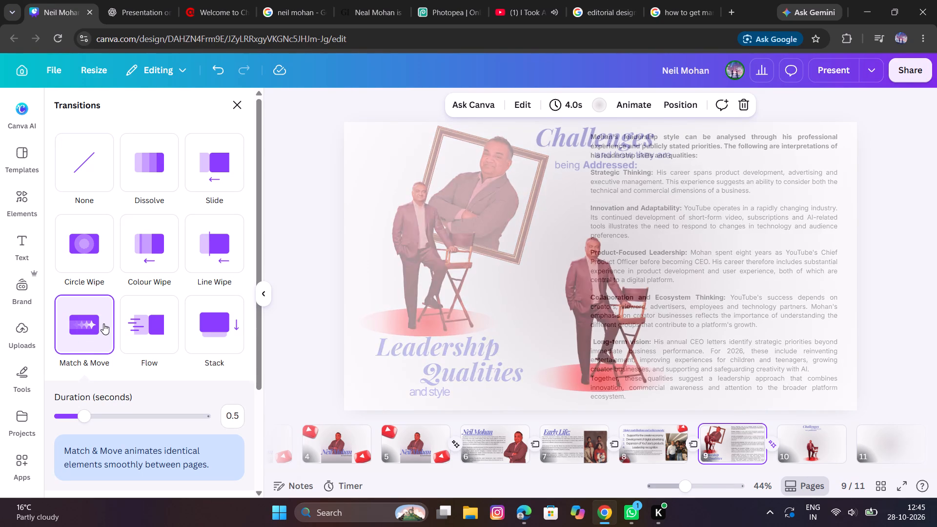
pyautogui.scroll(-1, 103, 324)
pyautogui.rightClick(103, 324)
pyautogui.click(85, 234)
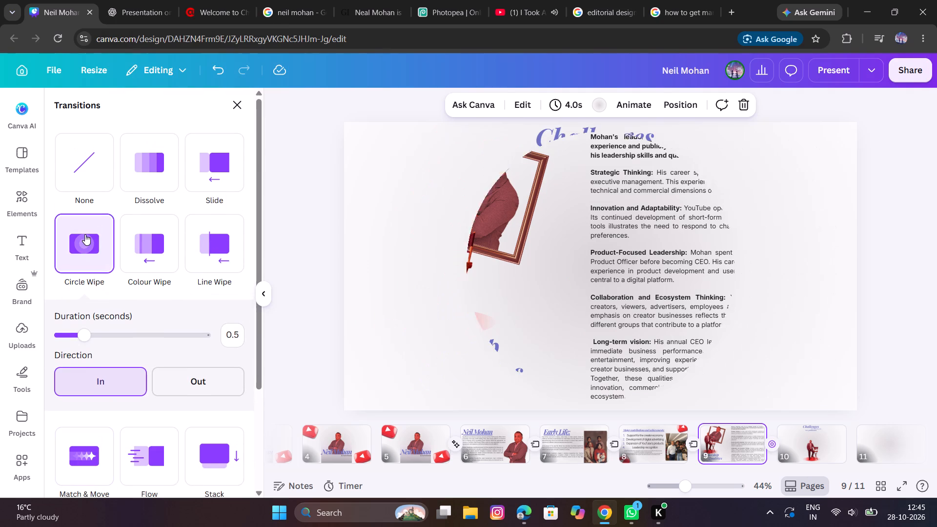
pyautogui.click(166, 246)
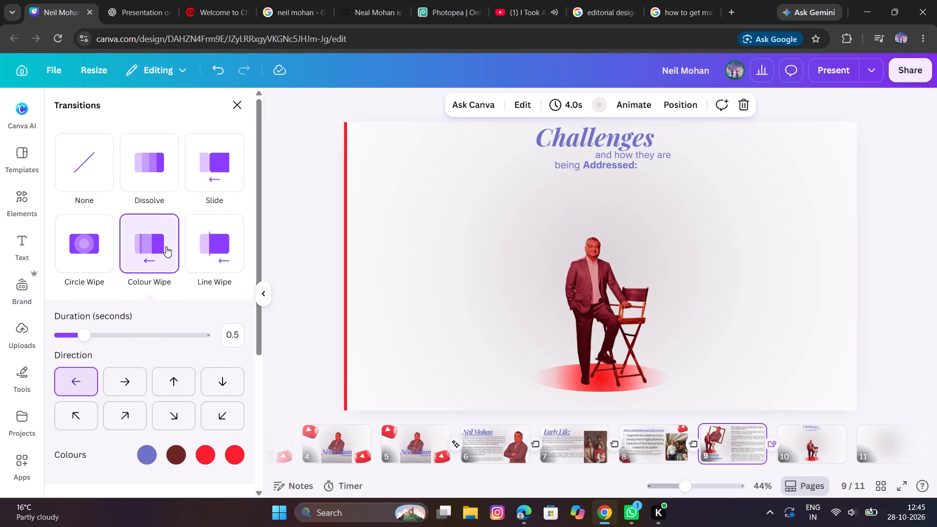
# Apply the Dissolve transition between slides 9 and 10.
pyautogui.click(159, 168)
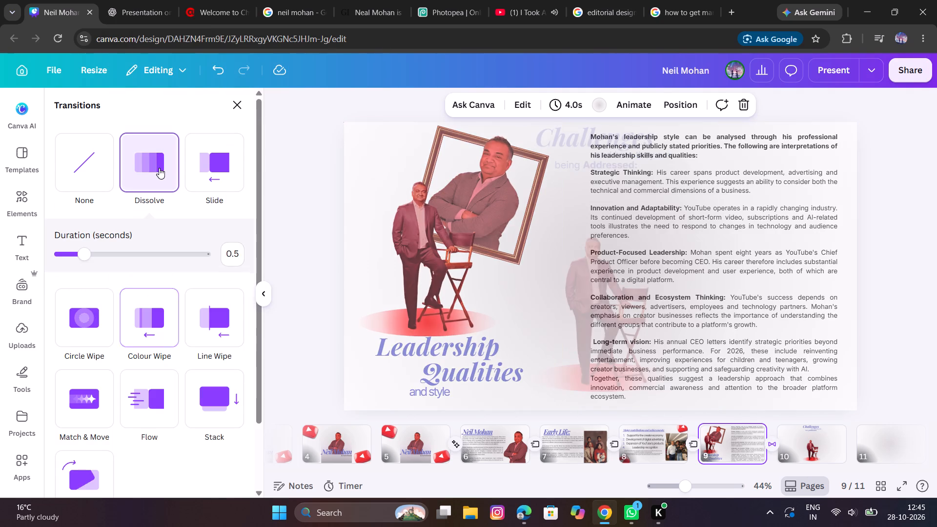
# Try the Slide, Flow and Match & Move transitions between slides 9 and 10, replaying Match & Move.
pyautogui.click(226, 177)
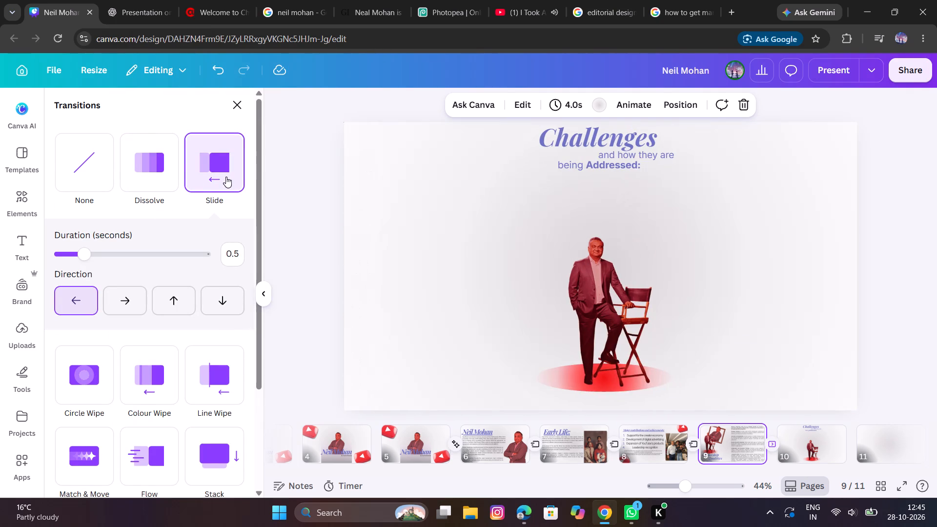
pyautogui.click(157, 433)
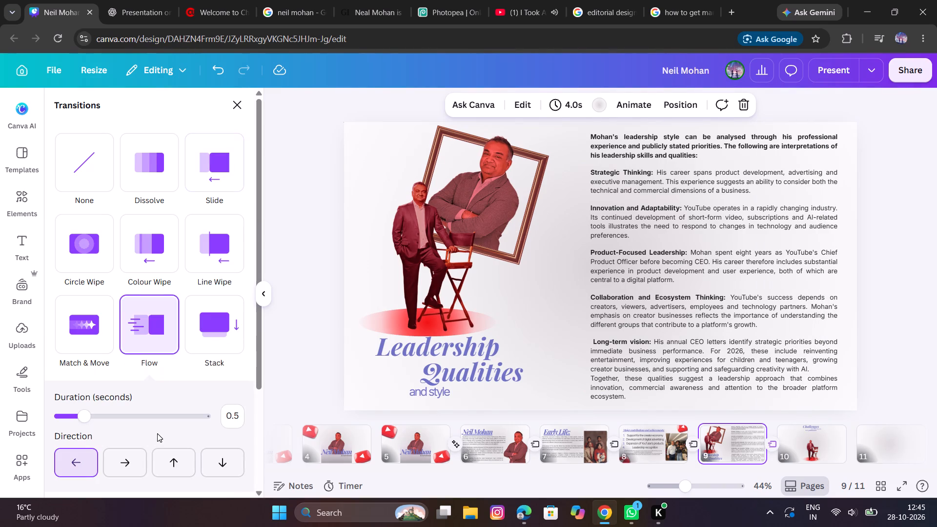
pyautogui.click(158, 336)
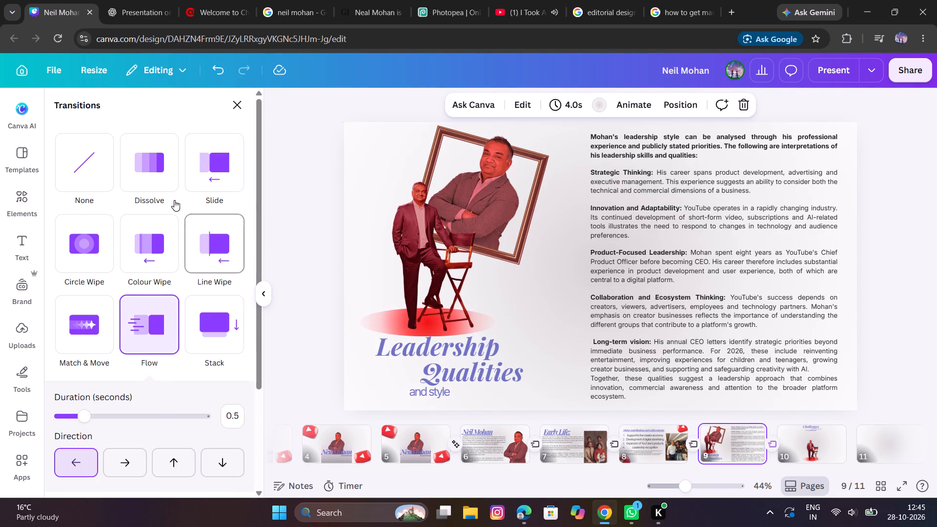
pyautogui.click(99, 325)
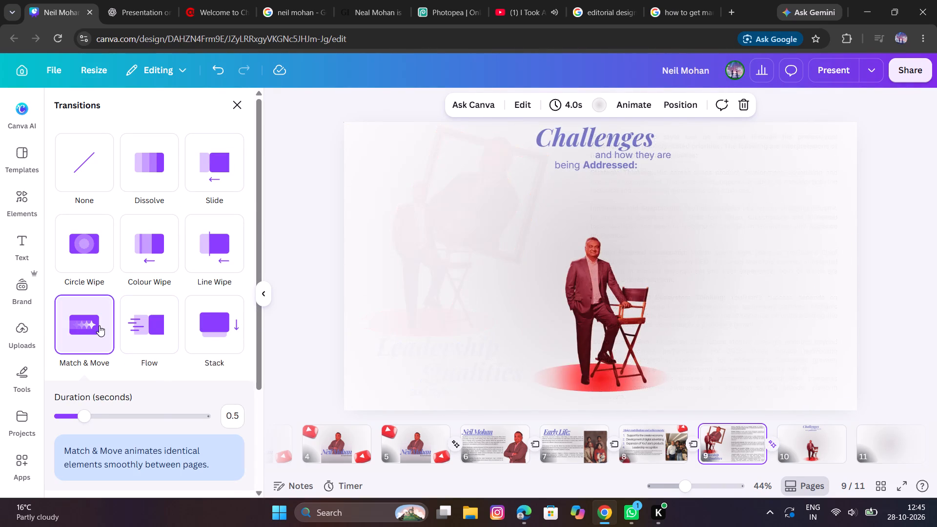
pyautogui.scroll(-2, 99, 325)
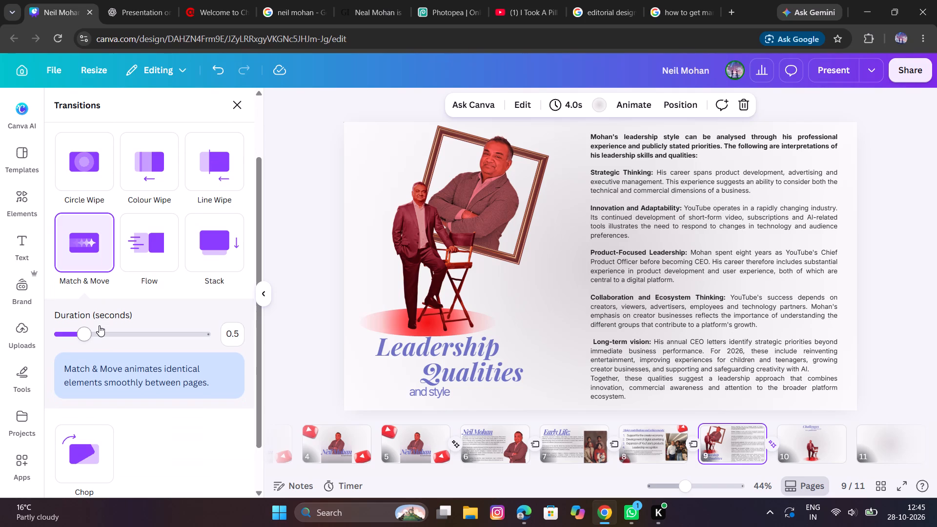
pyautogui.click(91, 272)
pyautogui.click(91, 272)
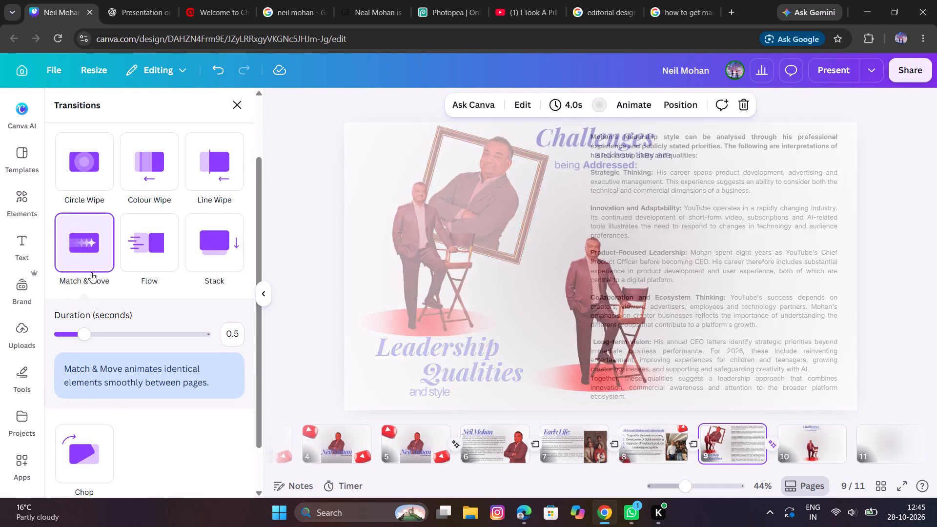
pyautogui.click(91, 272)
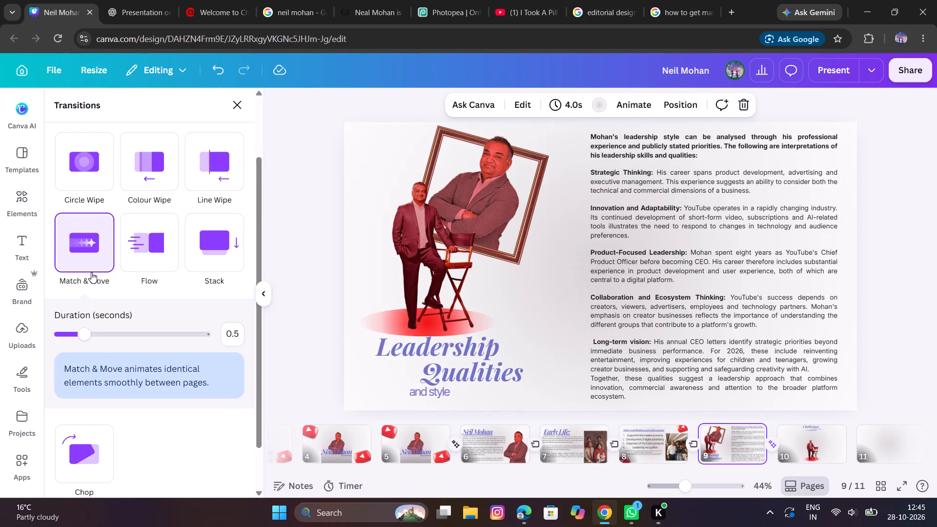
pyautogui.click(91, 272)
# Adjust the height of the grouped man-and-chair figure on slide 10 from its top edge, and undo the sideways resize.
pyautogui.click(812, 452)
pyautogui.click(636, 307)
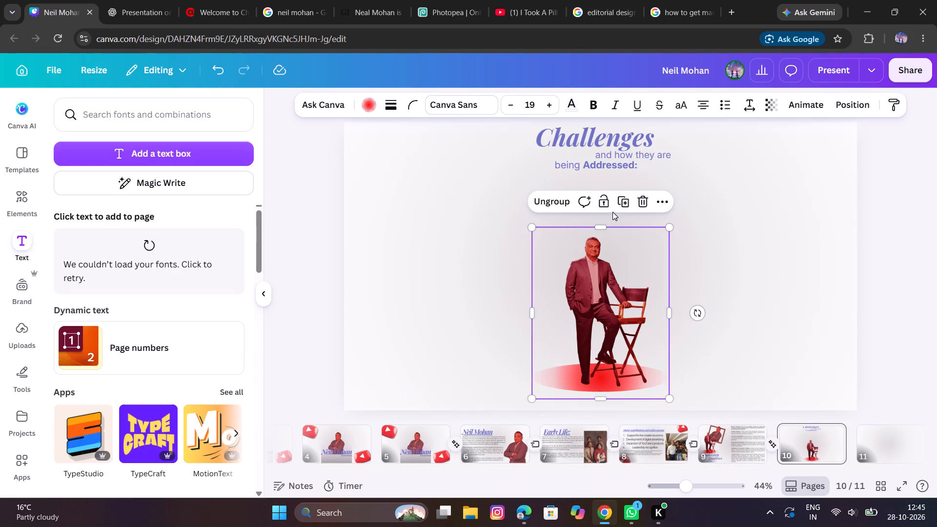
pyautogui.moveTo(599, 225); pyautogui.dragTo(599, 209)
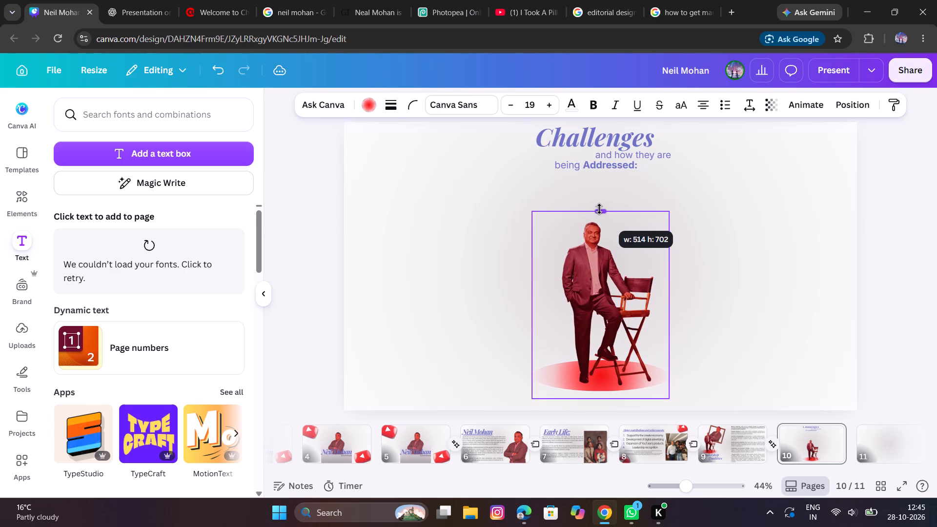
pyautogui.moveTo(599, 209); pyautogui.dragTo(601, 218)
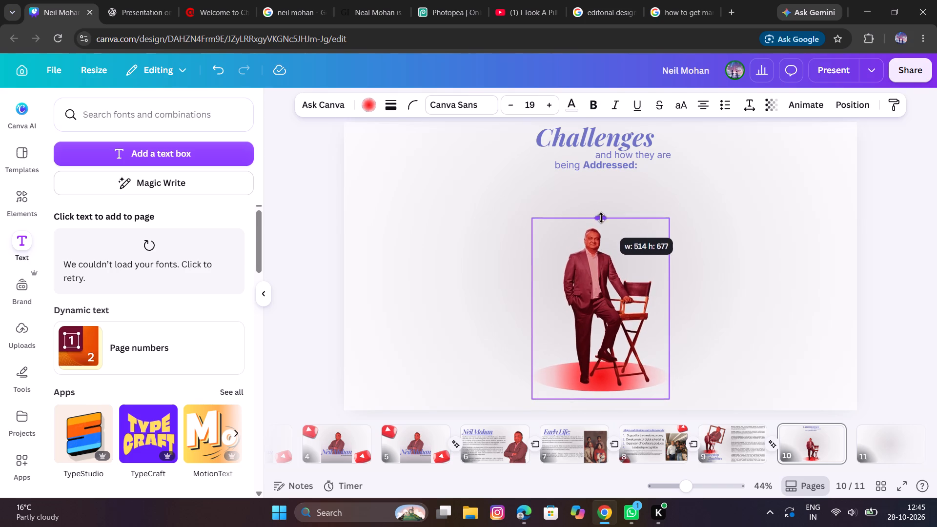
pyautogui.moveTo(601, 218); pyautogui.dragTo(608, 237)
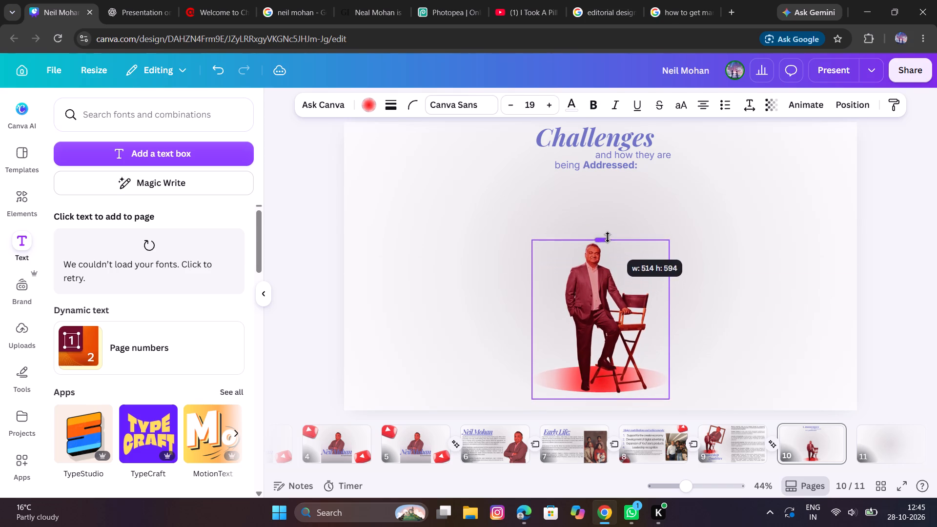
pyautogui.moveTo(608, 237); pyautogui.dragTo(607, 234)
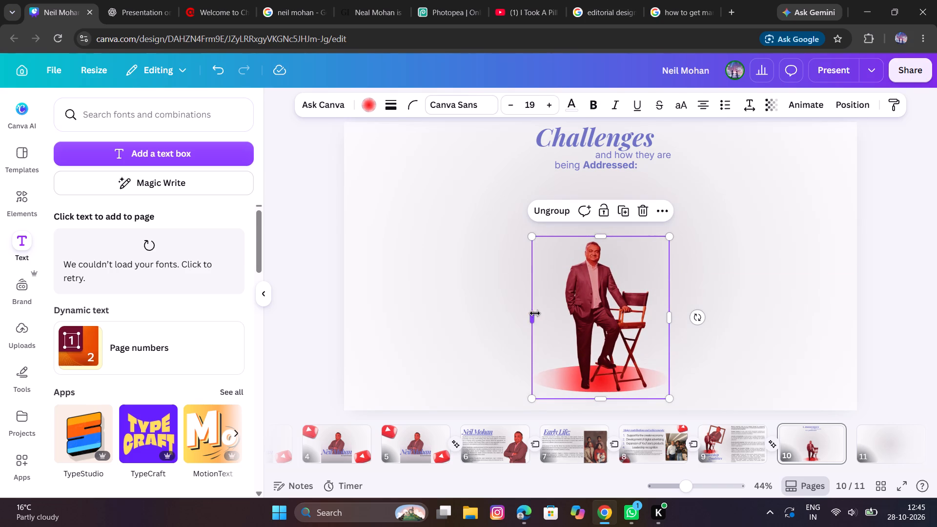
pyautogui.moveTo(534, 314); pyautogui.dragTo(512, 321)
pyautogui.hotkey('ctrl', 'z')
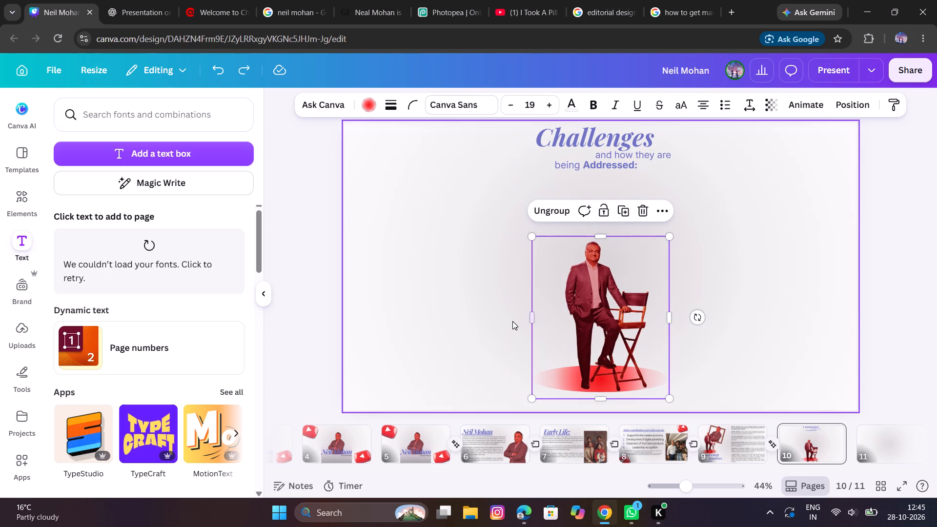
# Scale up the man-and-chair group slightly and centre it horizontally below the heading on slide 10.
pyautogui.moveTo(535, 241); pyautogui.dragTo(510, 231)
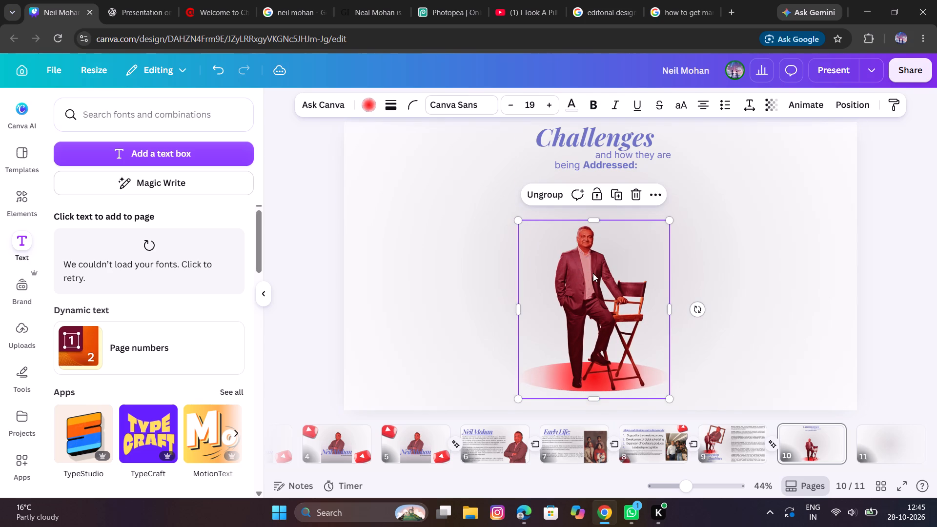
pyautogui.moveTo(593, 273); pyautogui.dragTo(620, 266)
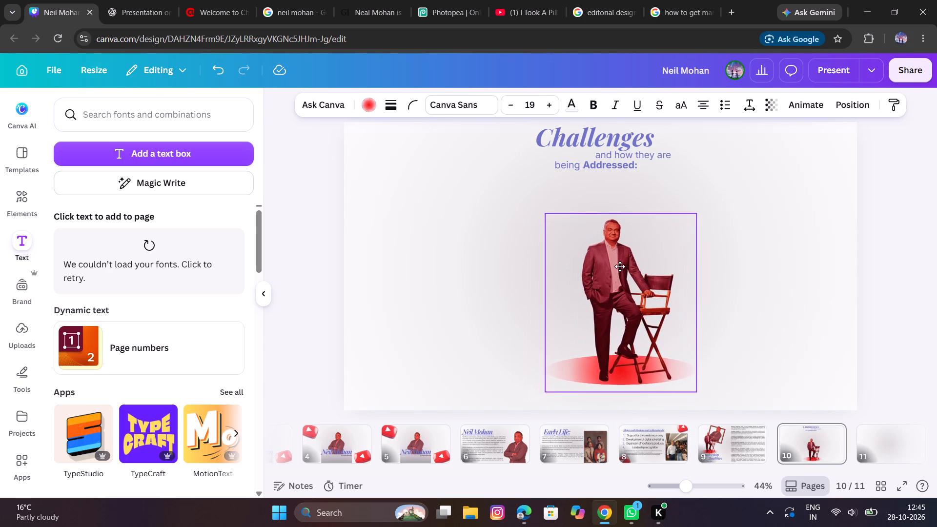
pyautogui.moveTo(620, 266); pyautogui.dragTo(601, 275)
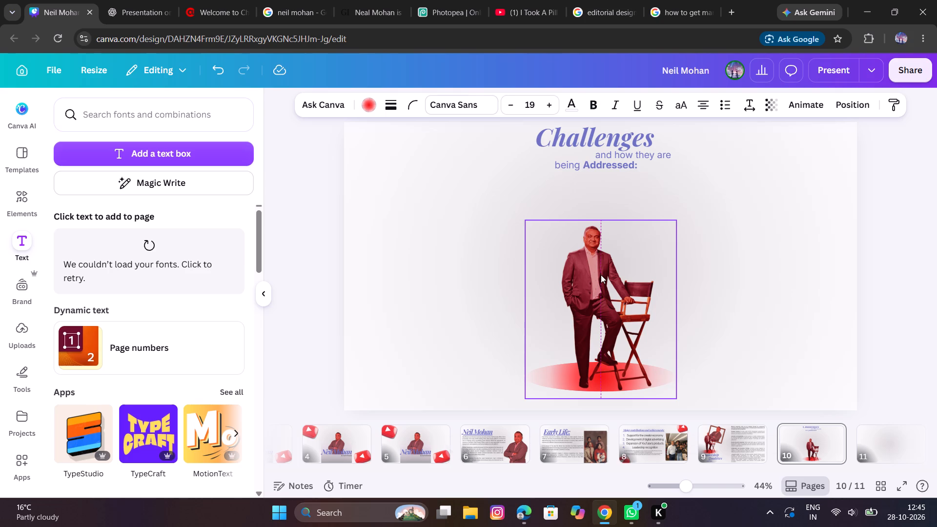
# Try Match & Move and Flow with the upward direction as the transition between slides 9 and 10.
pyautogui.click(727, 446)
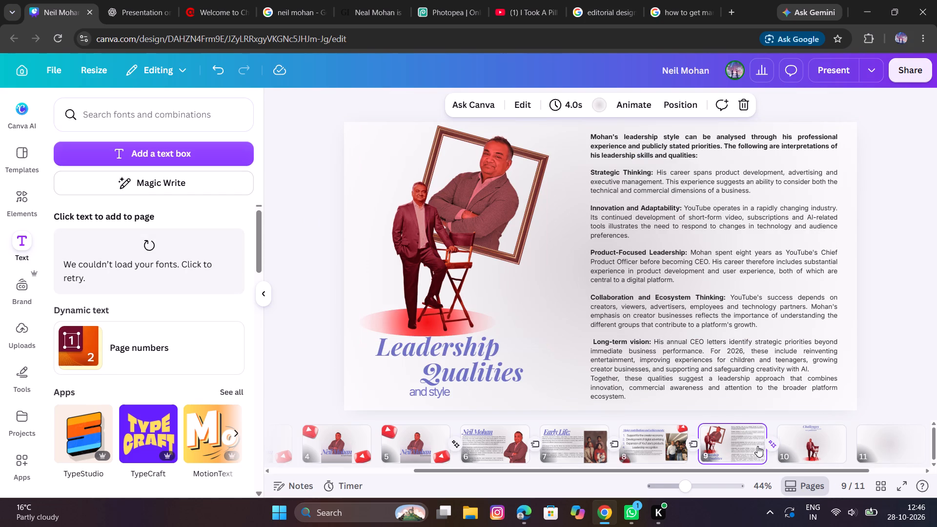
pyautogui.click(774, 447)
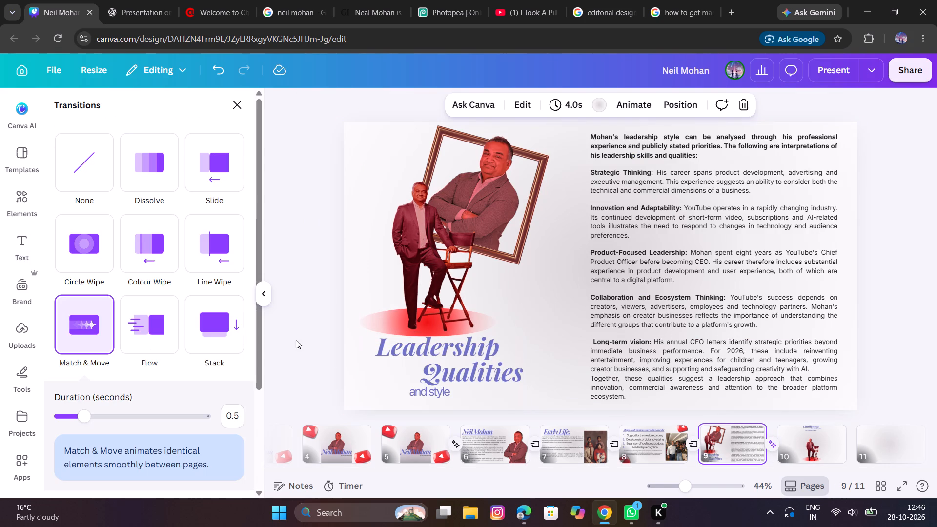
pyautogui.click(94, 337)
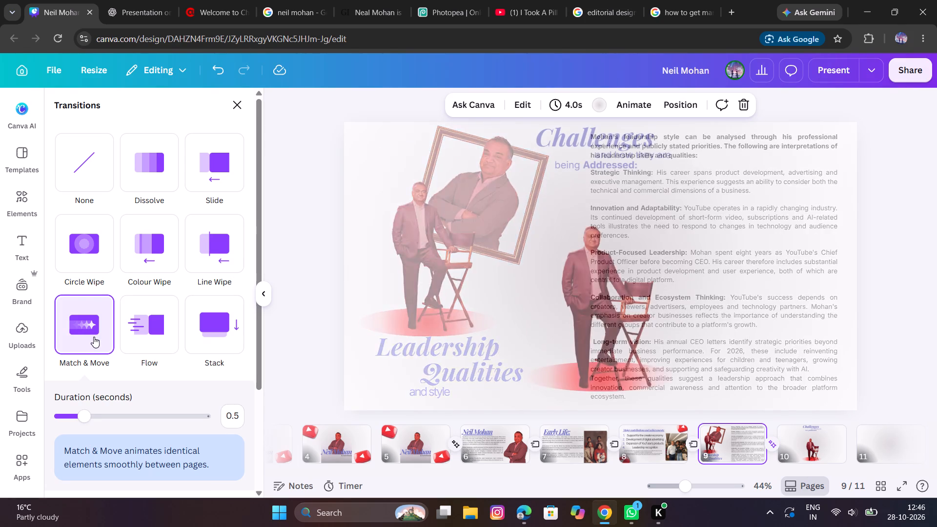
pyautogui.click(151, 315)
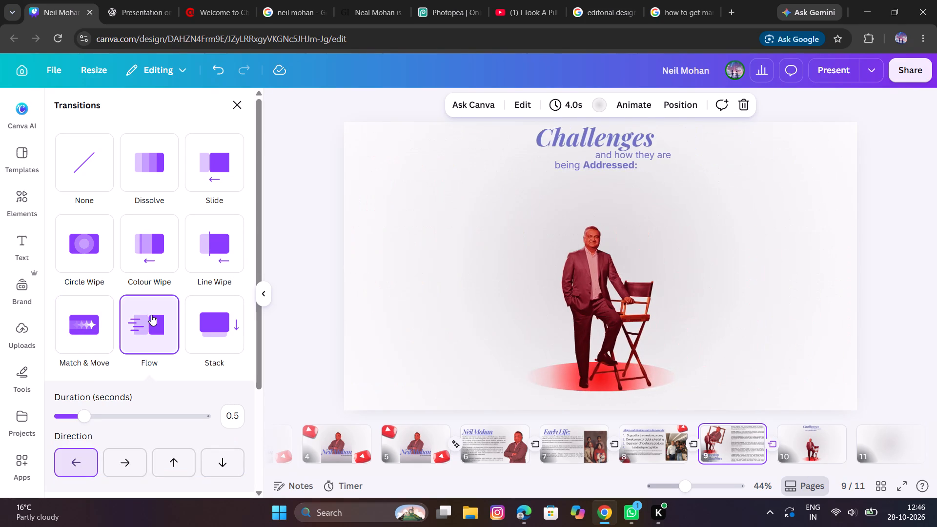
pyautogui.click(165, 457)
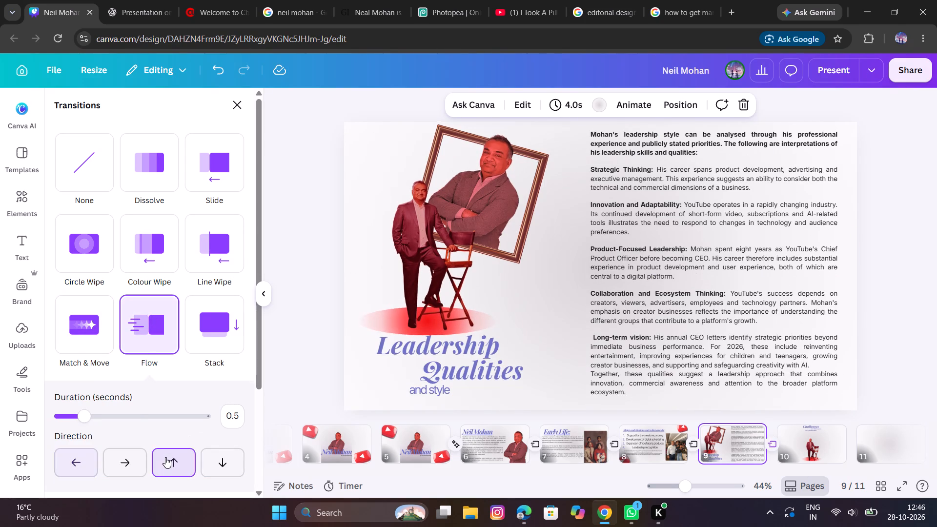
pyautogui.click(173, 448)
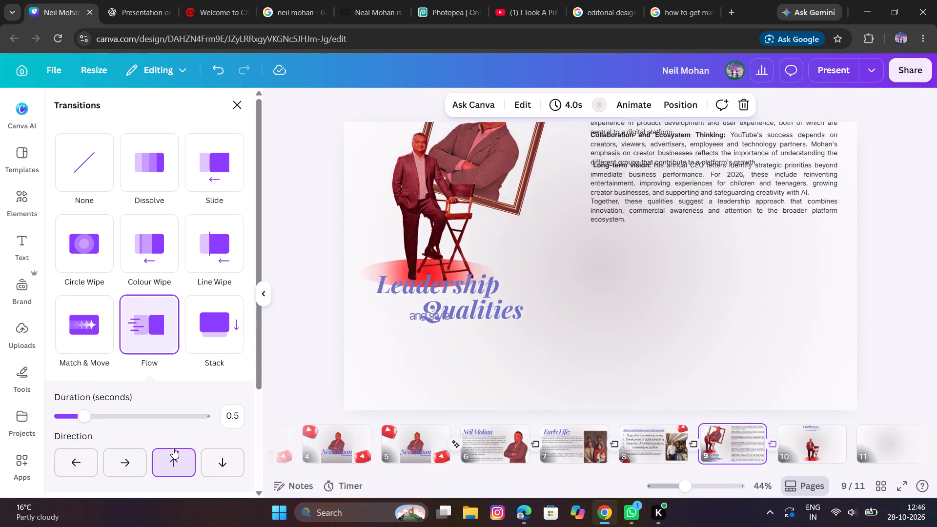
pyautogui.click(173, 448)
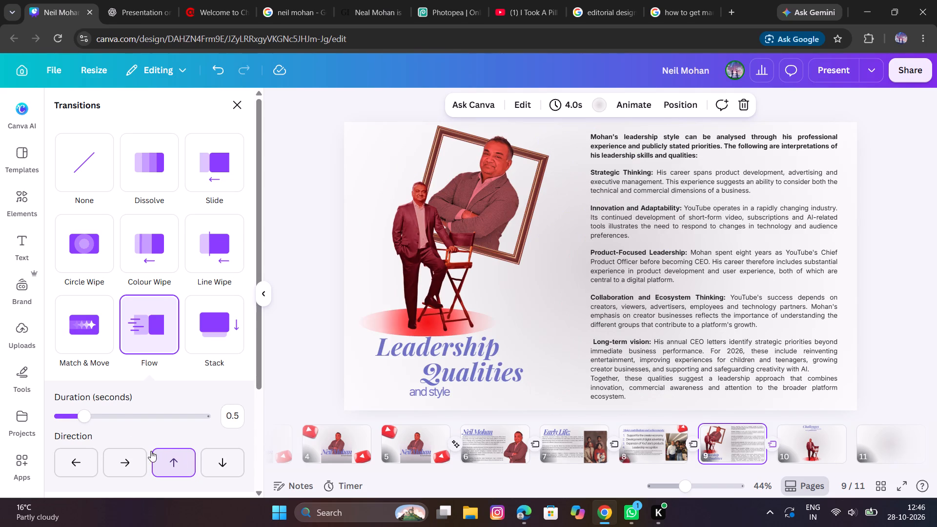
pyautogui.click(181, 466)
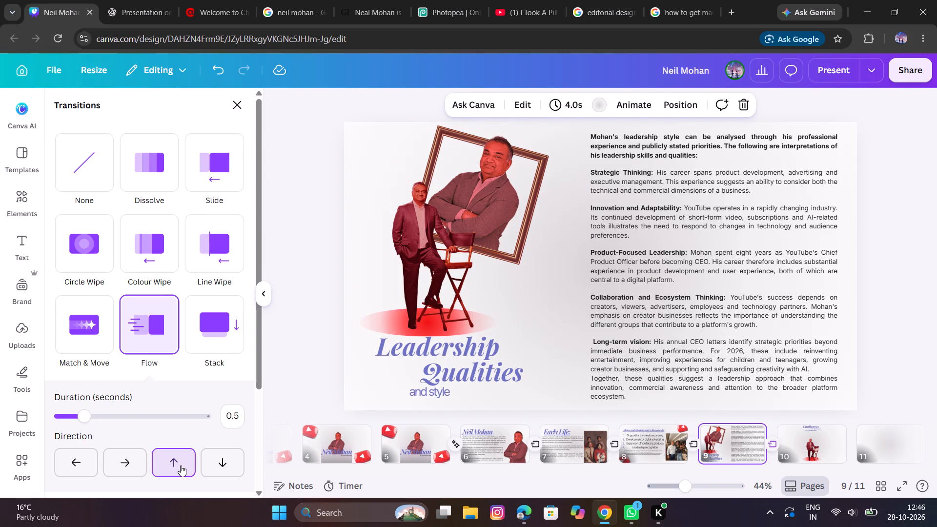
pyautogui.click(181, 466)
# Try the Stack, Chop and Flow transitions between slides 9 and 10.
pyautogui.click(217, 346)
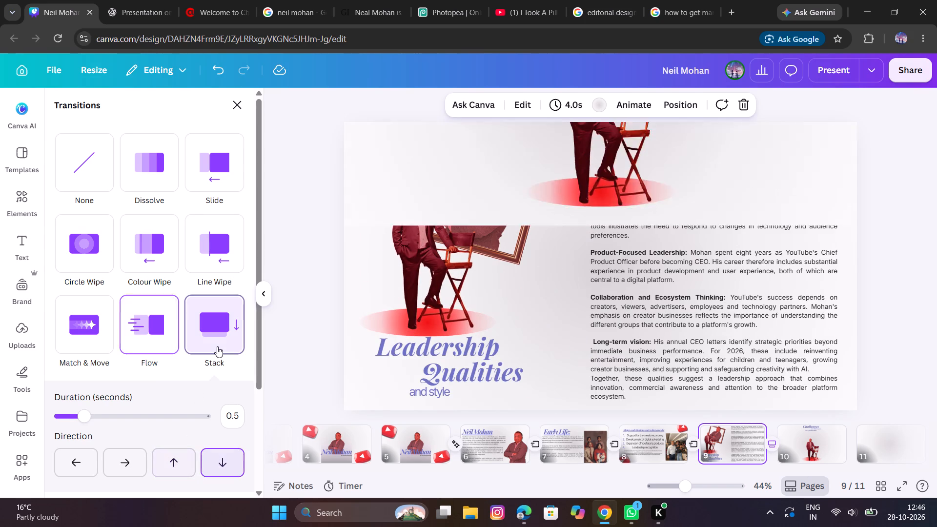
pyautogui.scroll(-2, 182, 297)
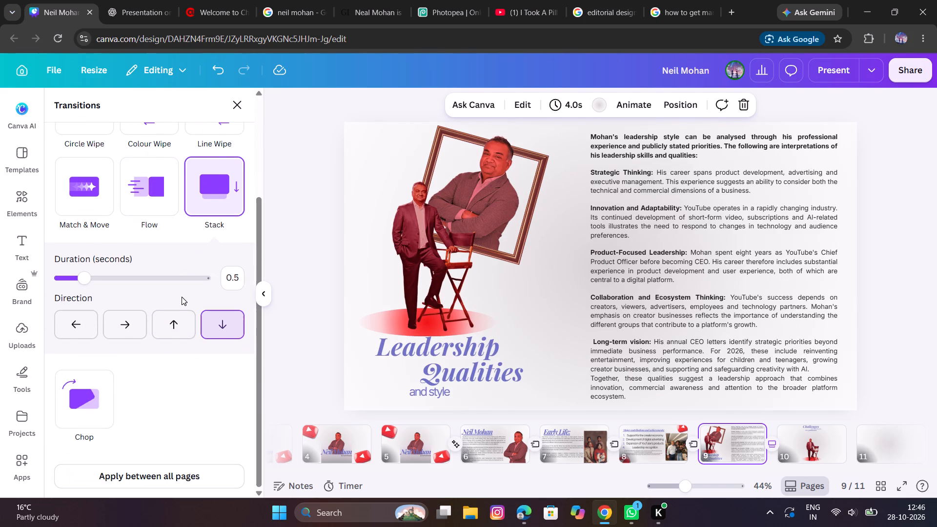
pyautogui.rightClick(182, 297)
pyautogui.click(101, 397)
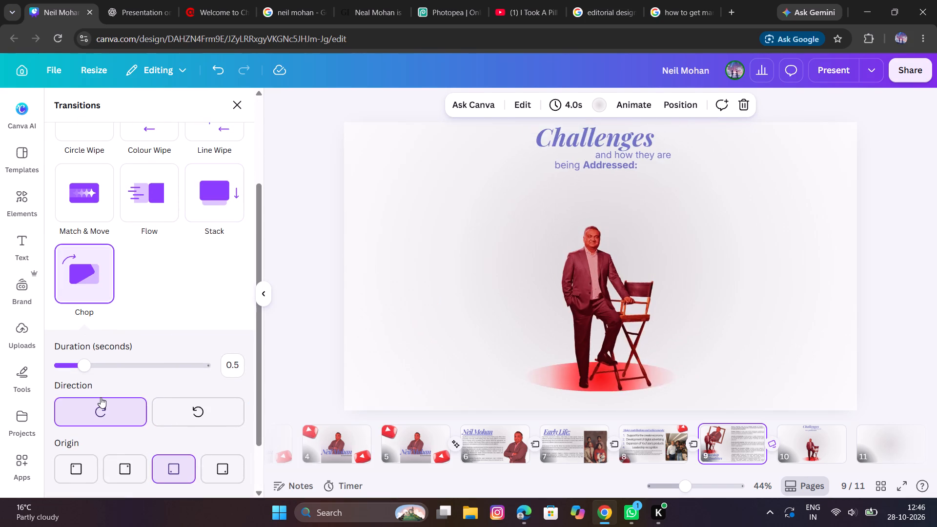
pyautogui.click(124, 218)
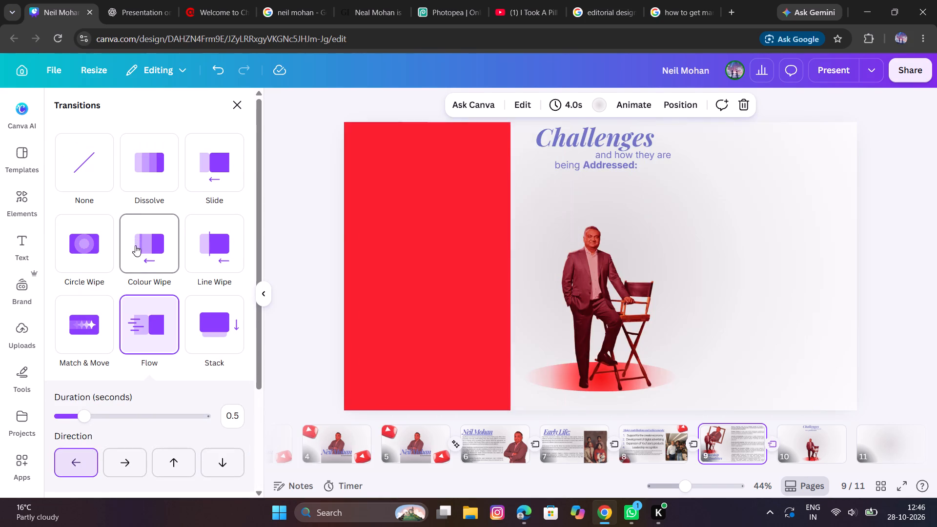
# Apply the Colour Wipe transition between slides 9 and 10.
pyautogui.click(147, 251)
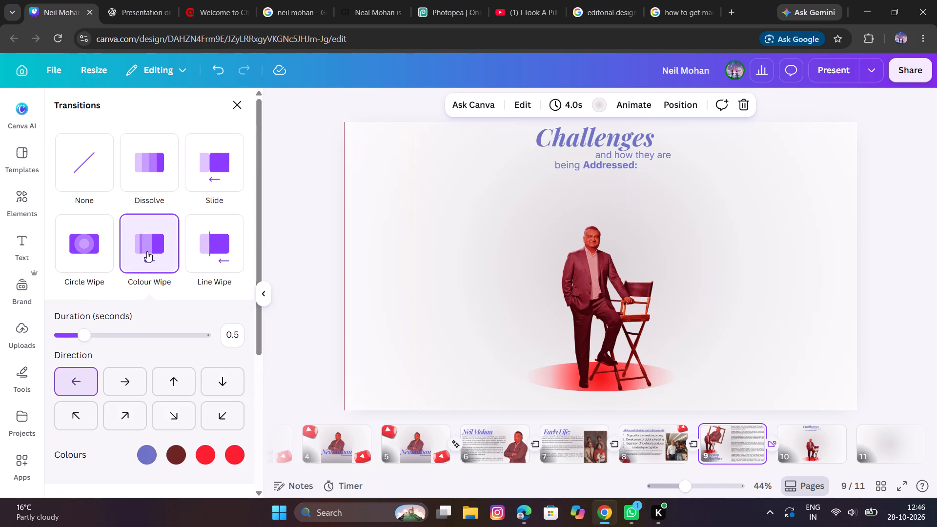
pyautogui.click(147, 251)
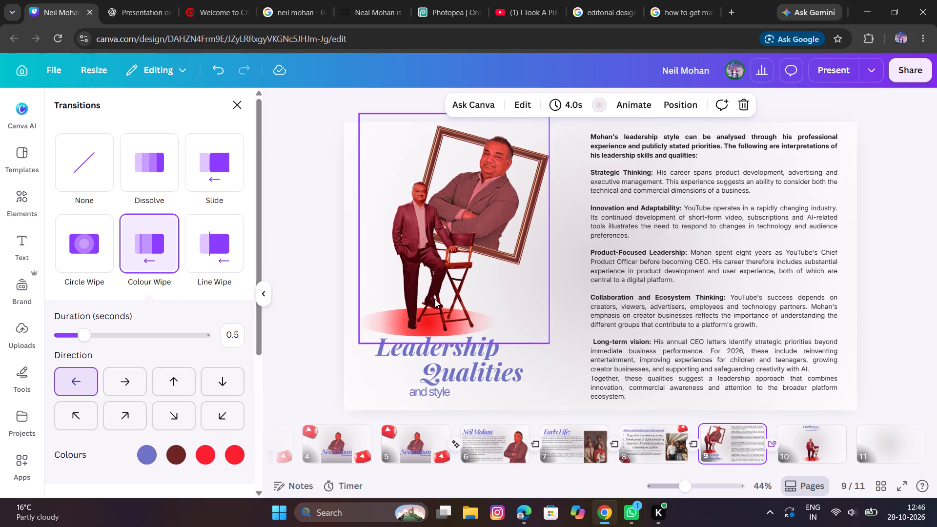
pyautogui.click(806, 448)
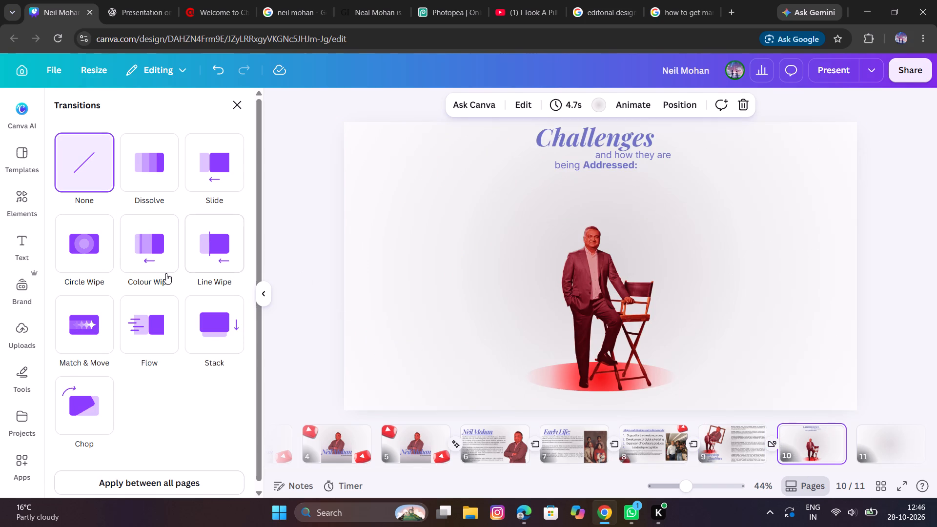
pyautogui.click(145, 271)
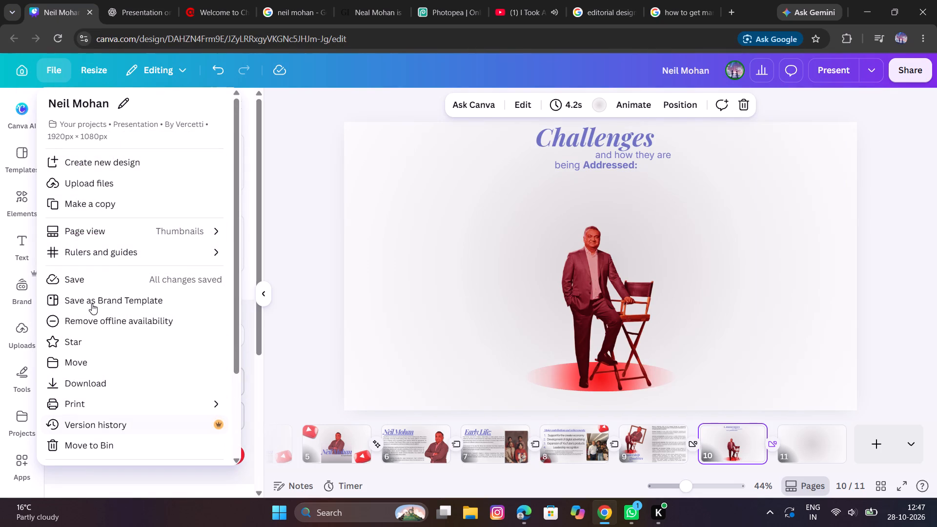
pyautogui.click(172, 66)
pyautogui.click(172, 66)
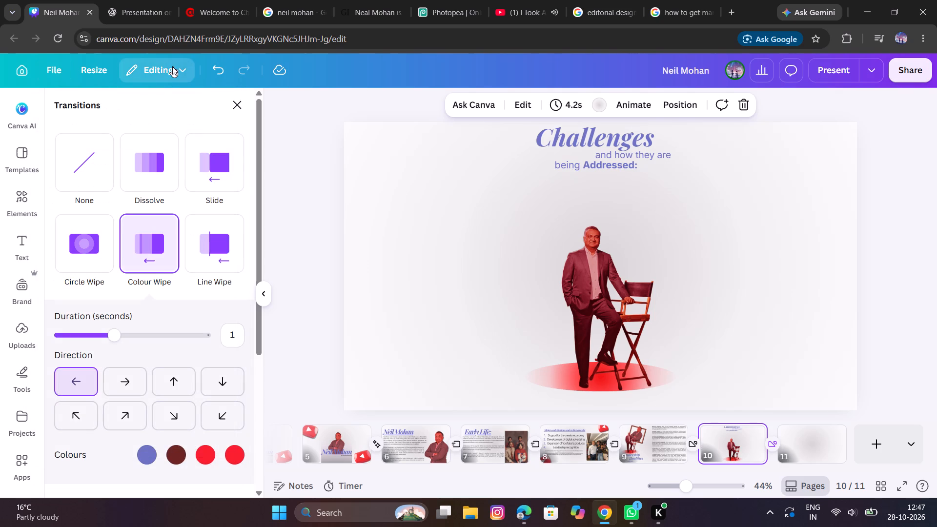
pyautogui.click(63, 70)
pyautogui.click(62, 70)
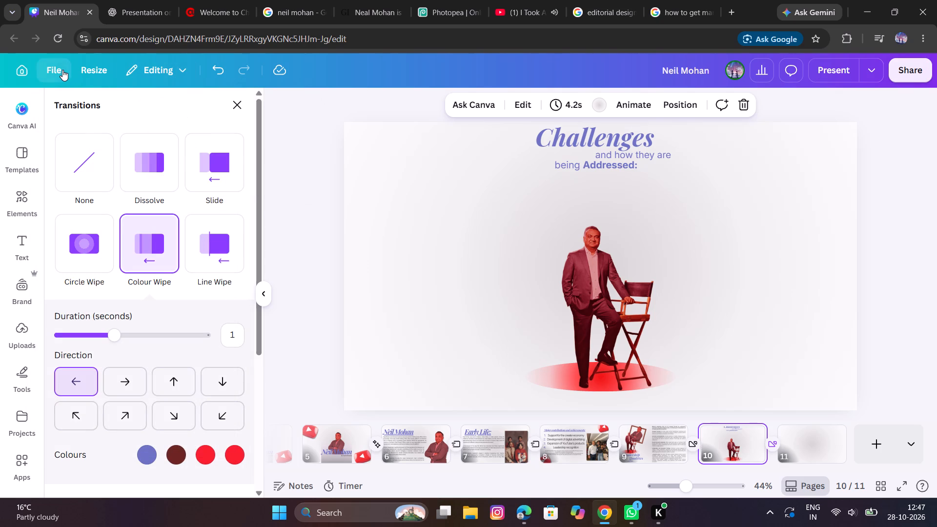
pyautogui.click(215, 258)
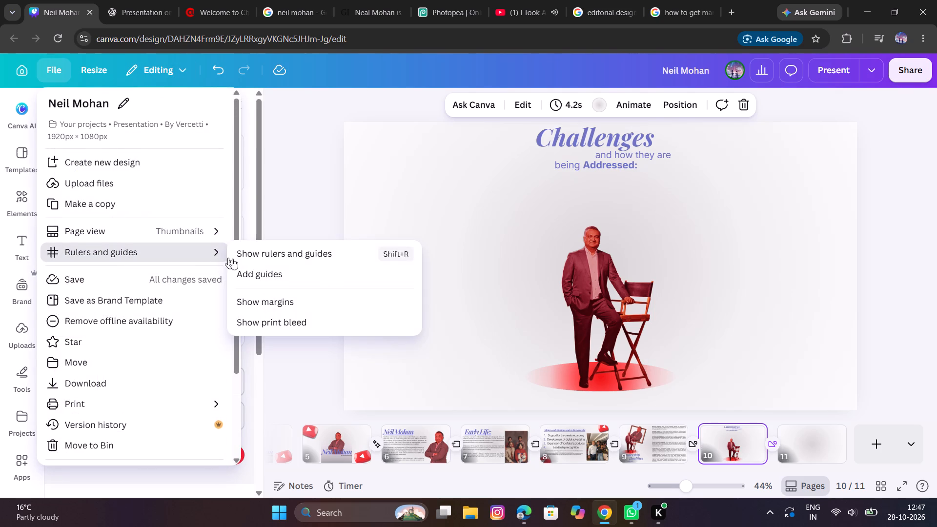
pyautogui.click(291, 260)
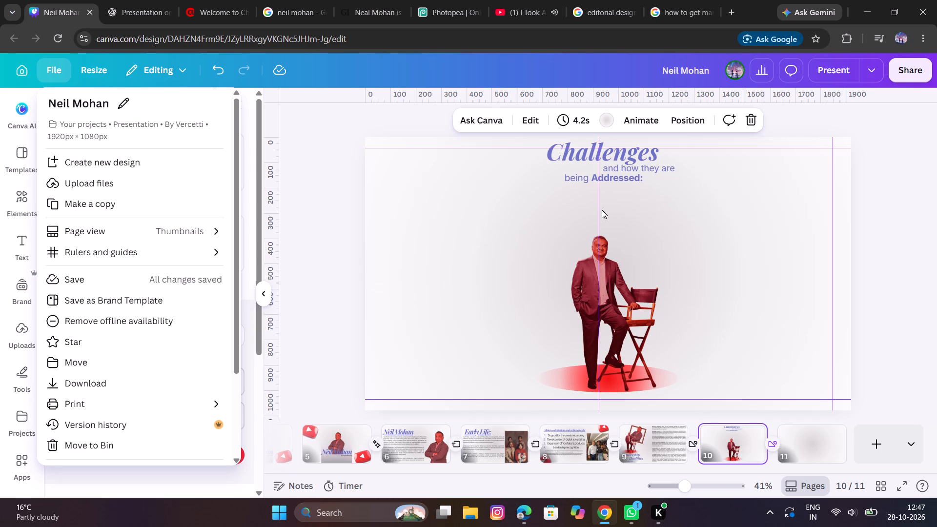
# Move the central vertical guide on slide 10 to the left margin, at about 57 px.
pyautogui.moveTo(598, 210); pyautogui.dragTo(538, 225)
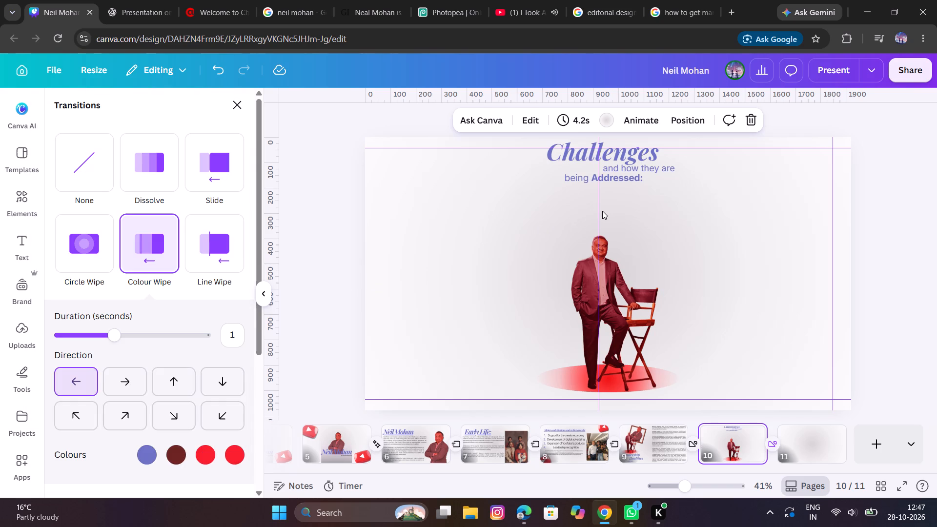
pyautogui.moveTo(598, 212); pyautogui.dragTo(424, 244)
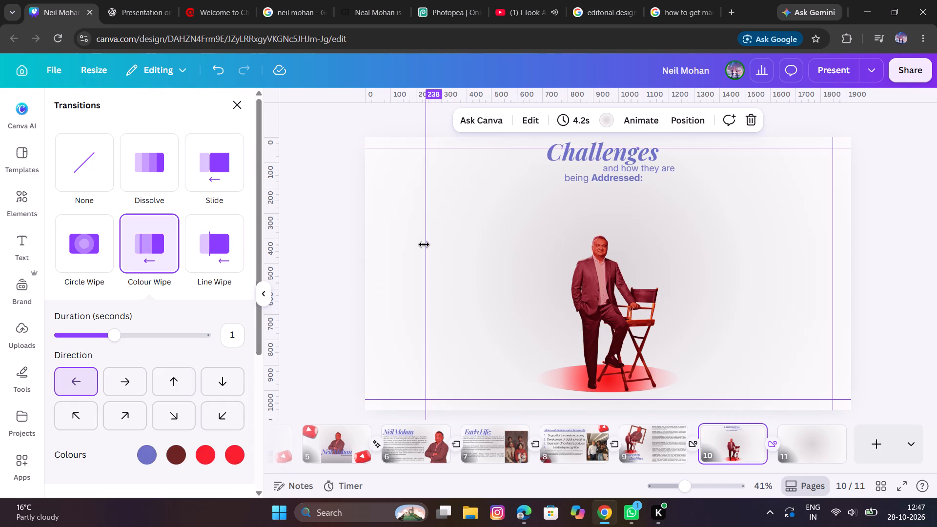
pyautogui.moveTo(424, 244); pyautogui.dragTo(543, 241)
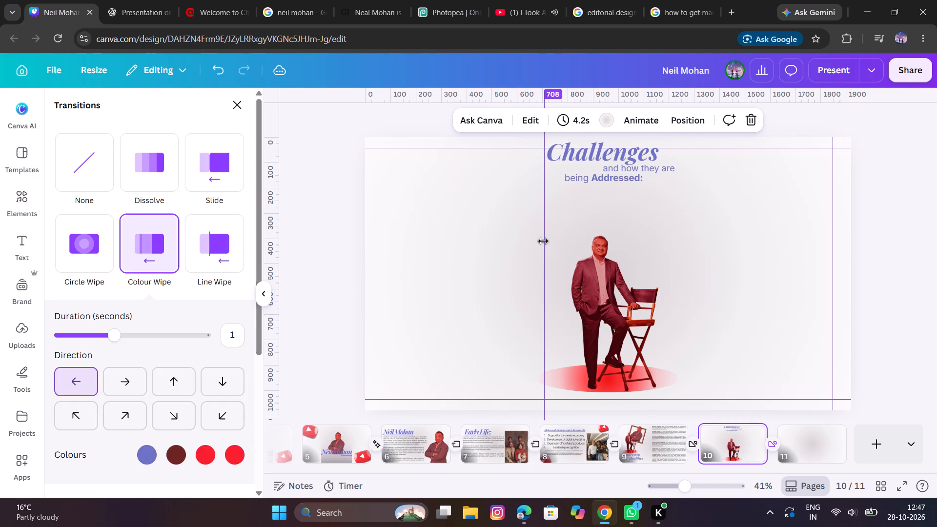
pyautogui.moveTo(543, 241); pyautogui.dragTo(417, 253)
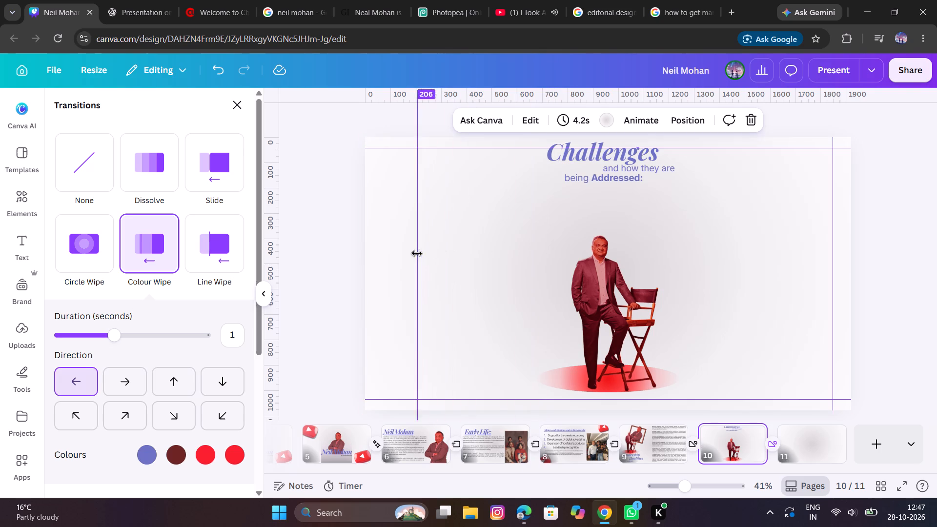
pyautogui.moveTo(417, 253); pyautogui.dragTo(375, 259)
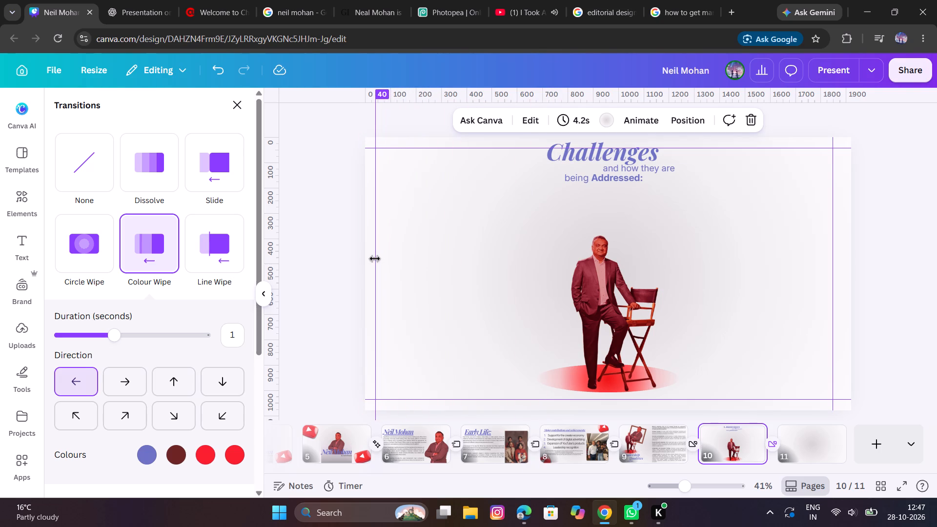
pyautogui.moveTo(375, 259); pyautogui.dragTo(375, 259)
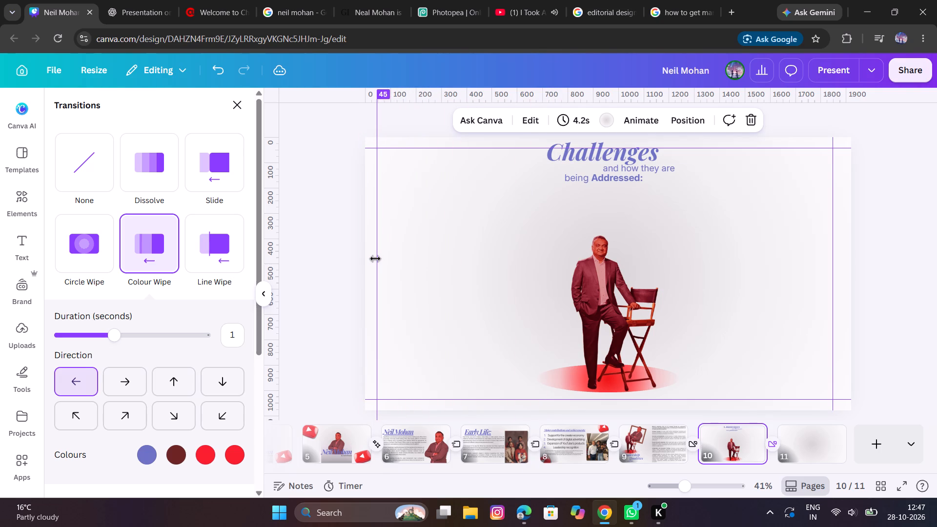
pyautogui.moveTo(375, 259); pyautogui.dragTo(379, 258)
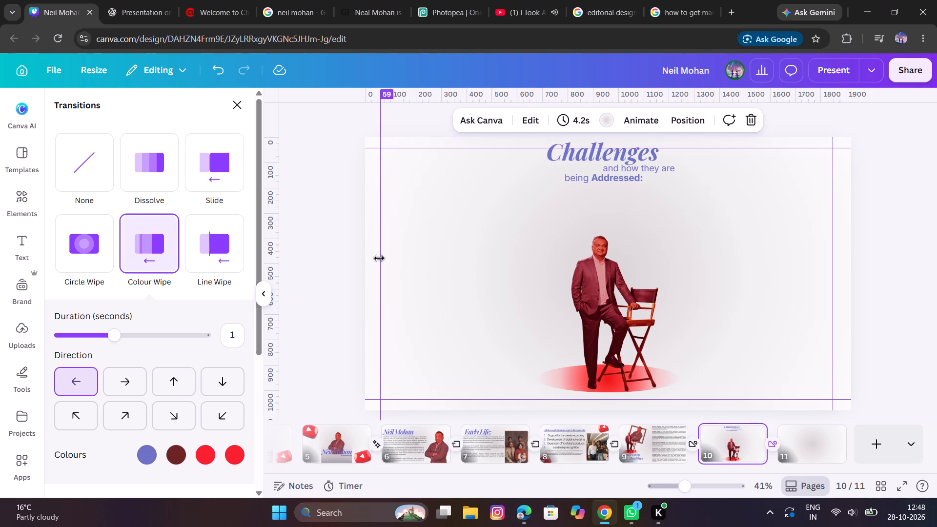
pyautogui.moveTo(379, 258); pyautogui.dragTo(379, 257)
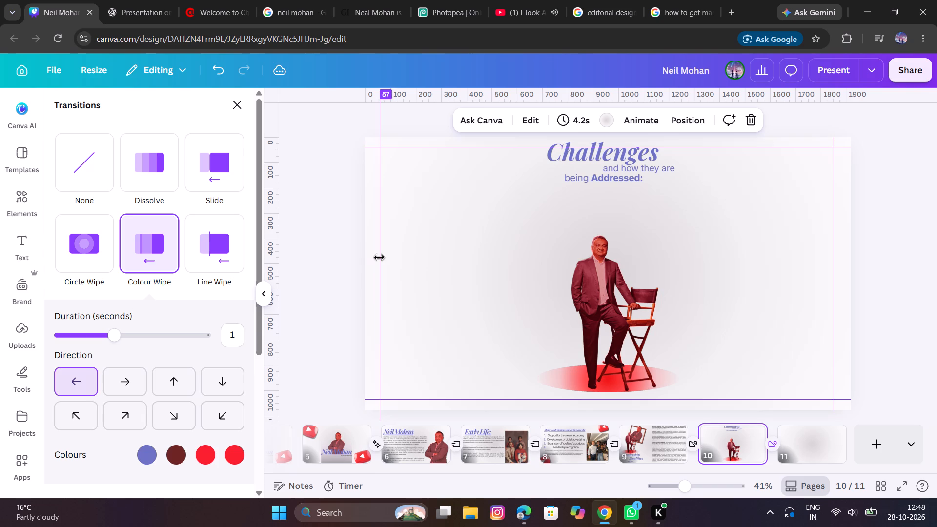
# Move the right margin guide on slide 10 slightly outward, to about 1865 px.
pyautogui.click(830, 240)
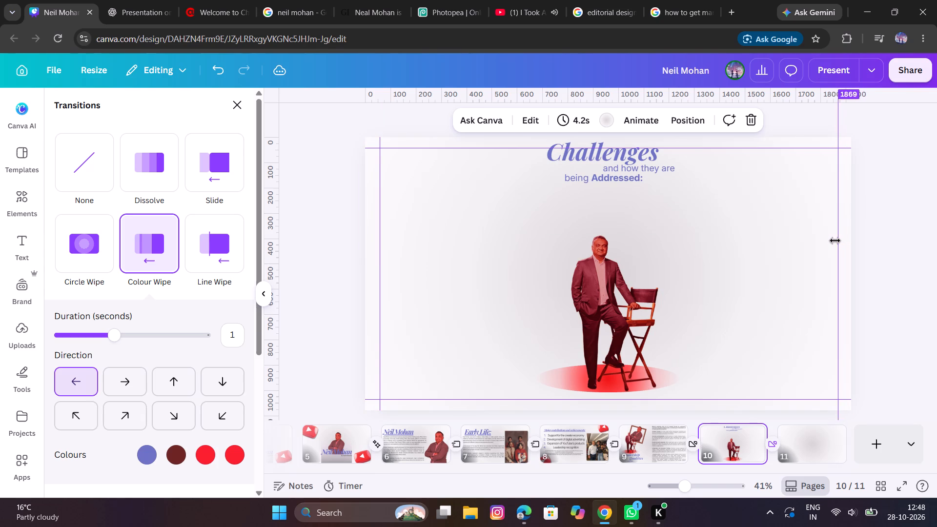
pyautogui.click(836, 240)
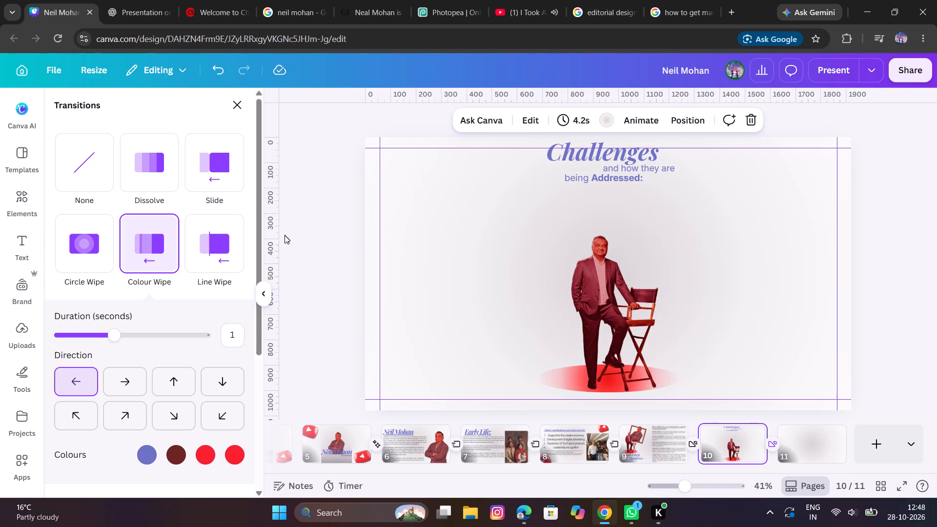
# Add two vertical guides on slide 10, at the left edge of the "Challenges" title and the right edge of its subtitle.
pyautogui.moveTo(275, 243); pyautogui.dragTo(536, 248)
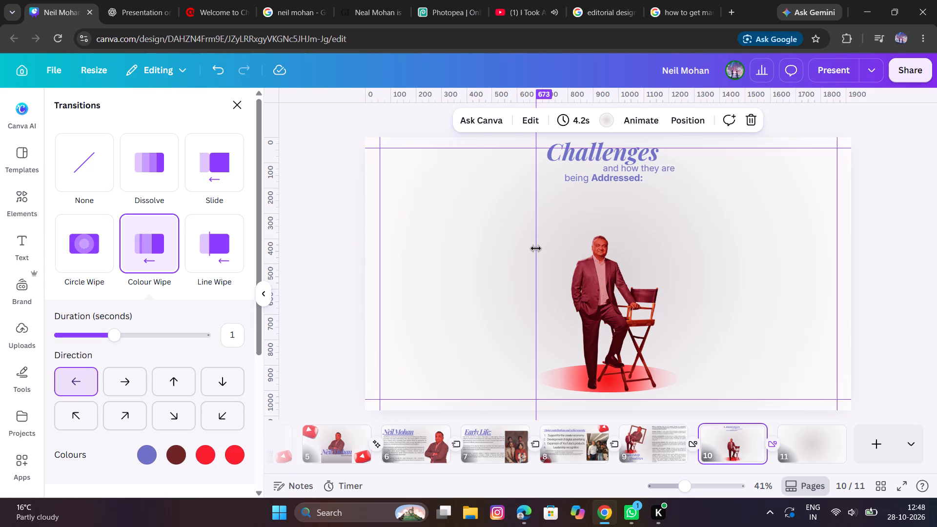
pyautogui.moveTo(536, 248); pyautogui.dragTo(550, 251)
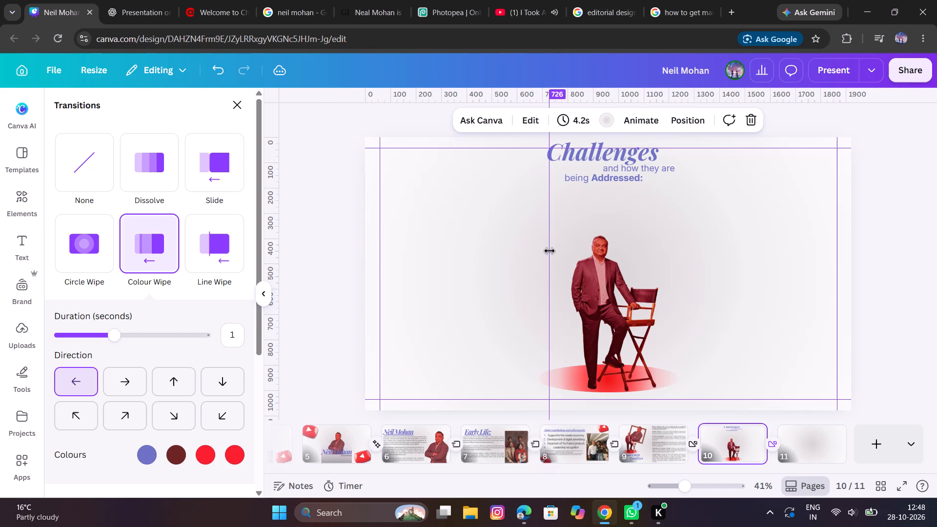
pyautogui.moveTo(550, 251); pyautogui.dragTo(548, 249)
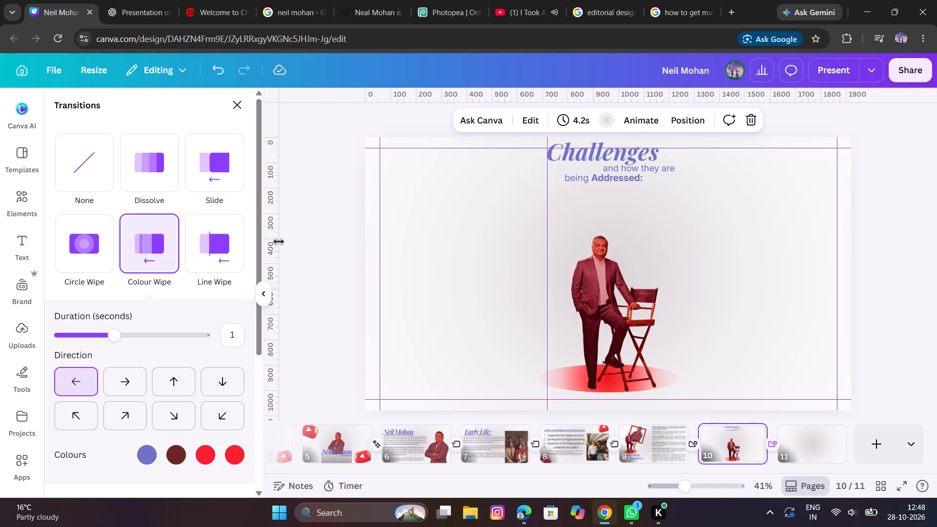
pyautogui.moveTo(277, 243); pyautogui.dragTo(678, 252)
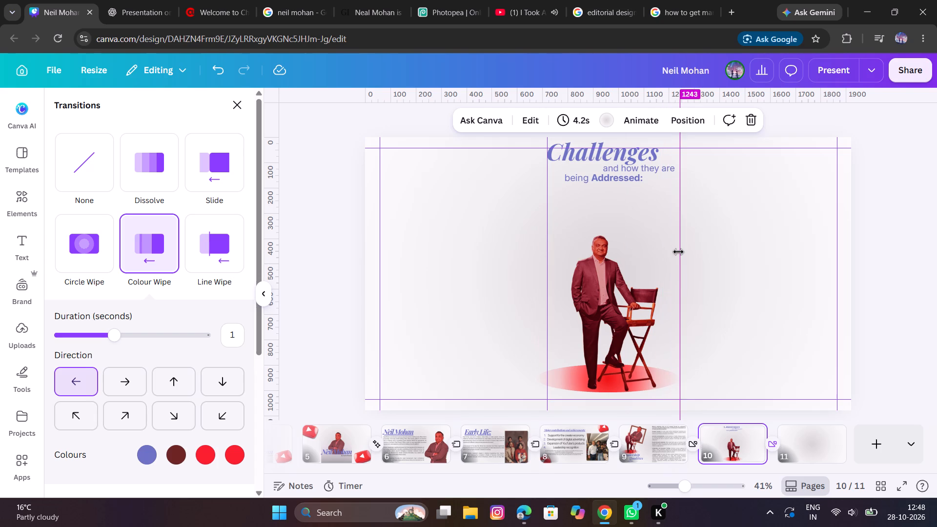
pyautogui.moveTo(678, 252); pyautogui.dragTo(674, 249)
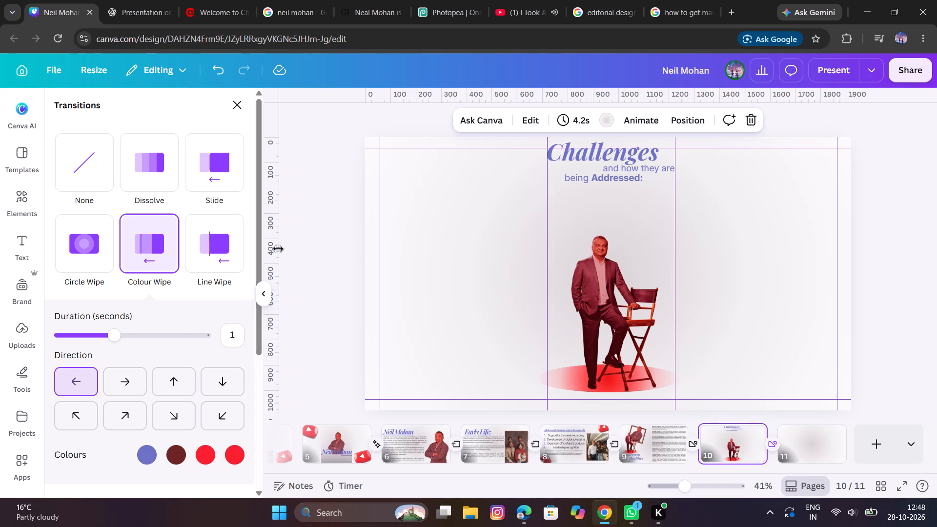
pyautogui.moveTo(274, 249); pyautogui.dragTo(454, 262)
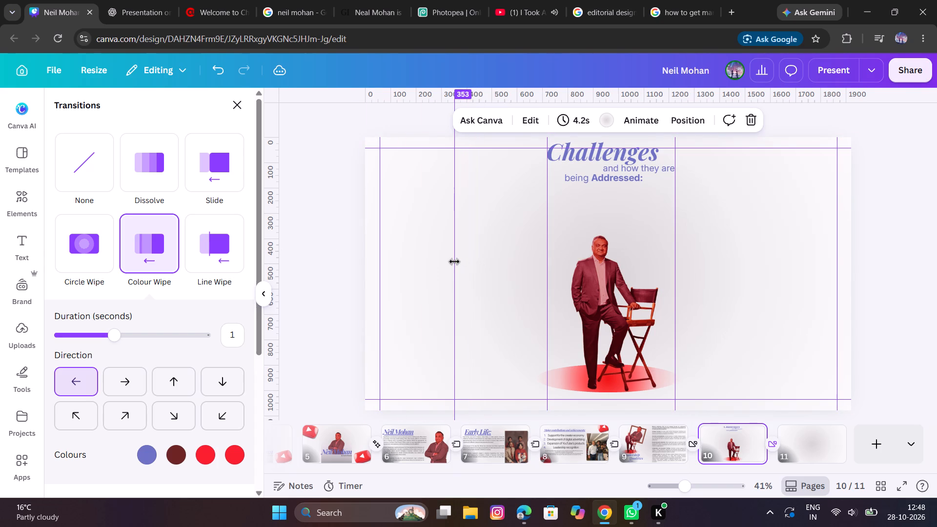
pyautogui.moveTo(454, 262); pyautogui.dragTo(462, 263)
pyautogui.moveTo(271, 267); pyautogui.dragTo(756, 281)
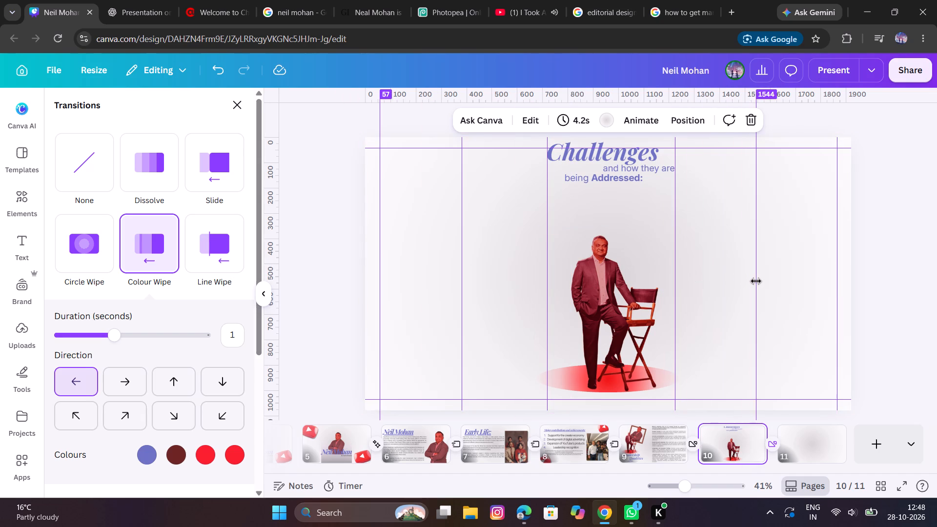
pyautogui.moveTo(756, 281); pyautogui.dragTo(762, 281)
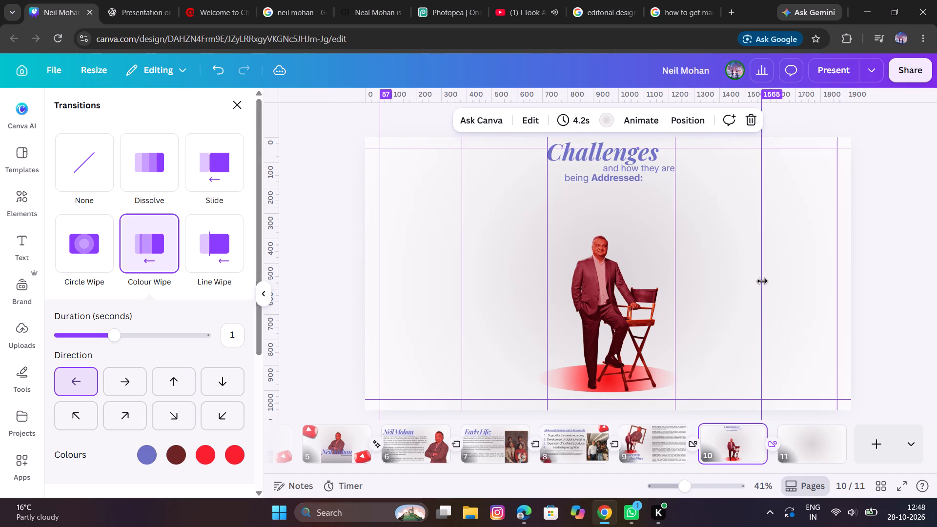
pyautogui.moveTo(762, 281); pyautogui.dragTo(761, 282)
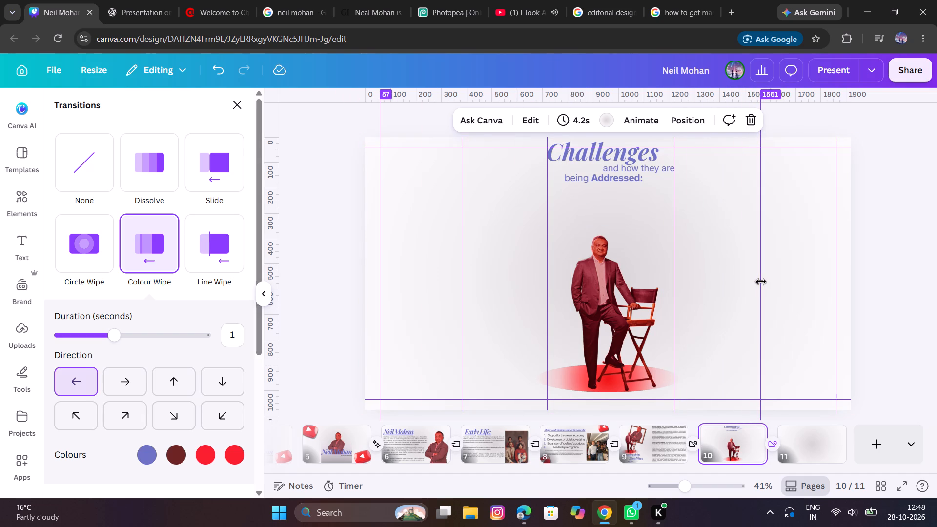
pyautogui.moveTo(761, 282); pyautogui.dragTo(762, 282)
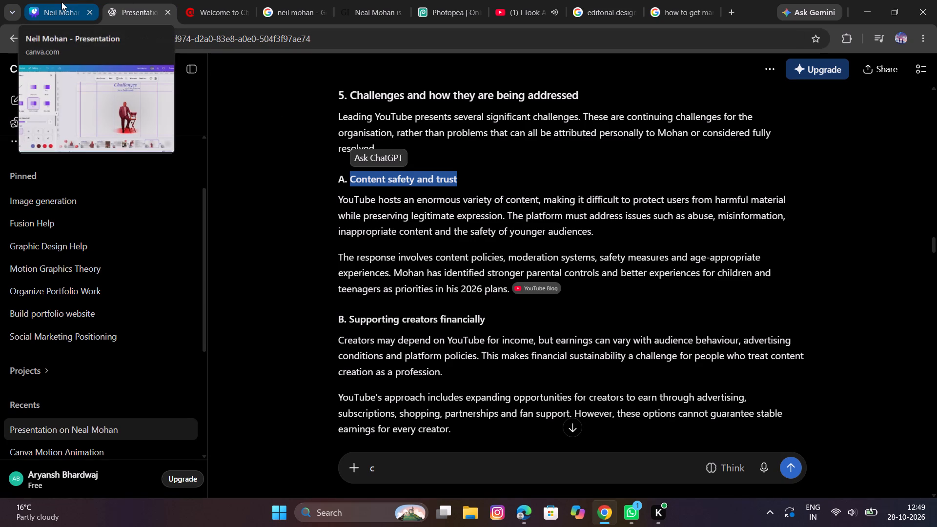
# Return to the Canva presentation, add a text box to slide 10 and clear its placeholder text.
pyautogui.click(61, 2)
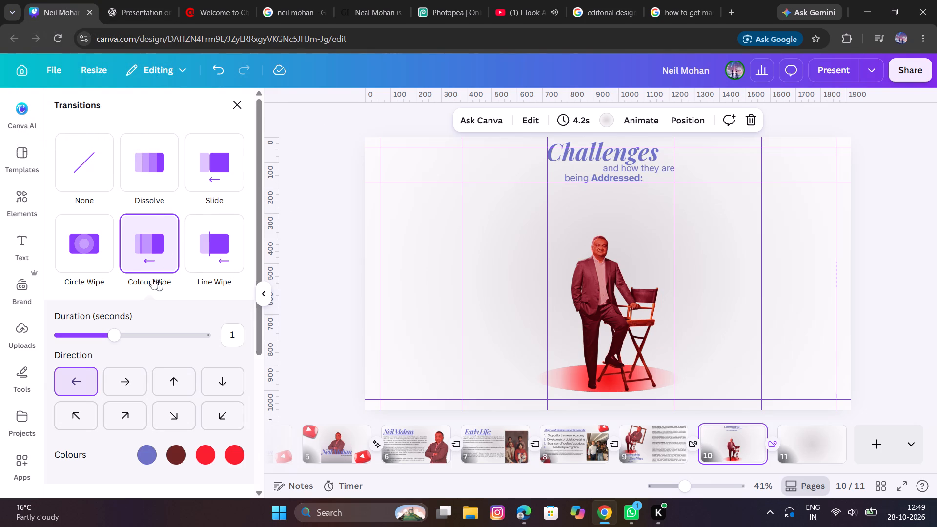
pyautogui.click(20, 256)
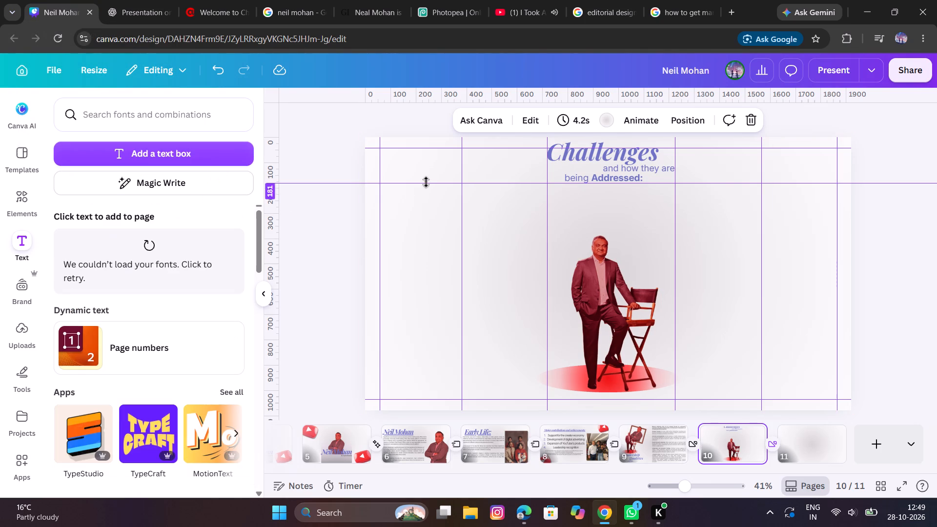
pyautogui.click(228, 158)
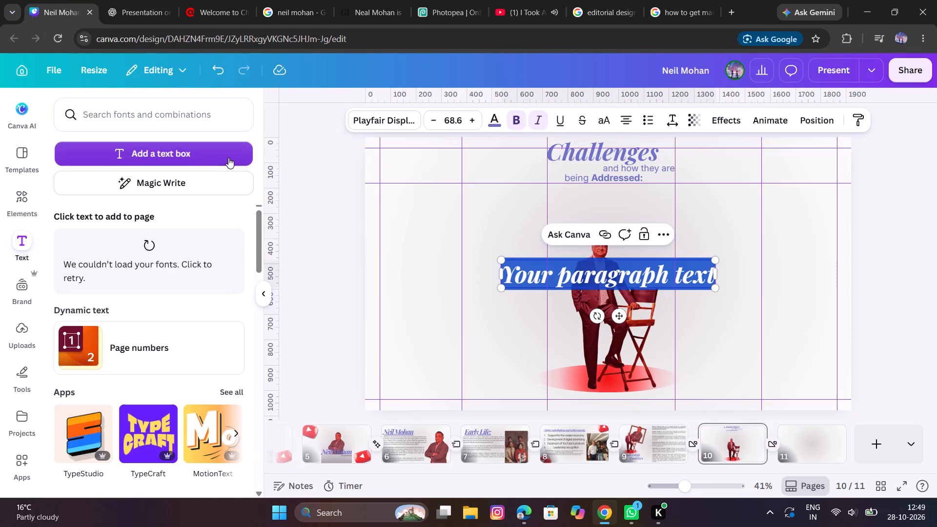
pyautogui.press('BackSpace')
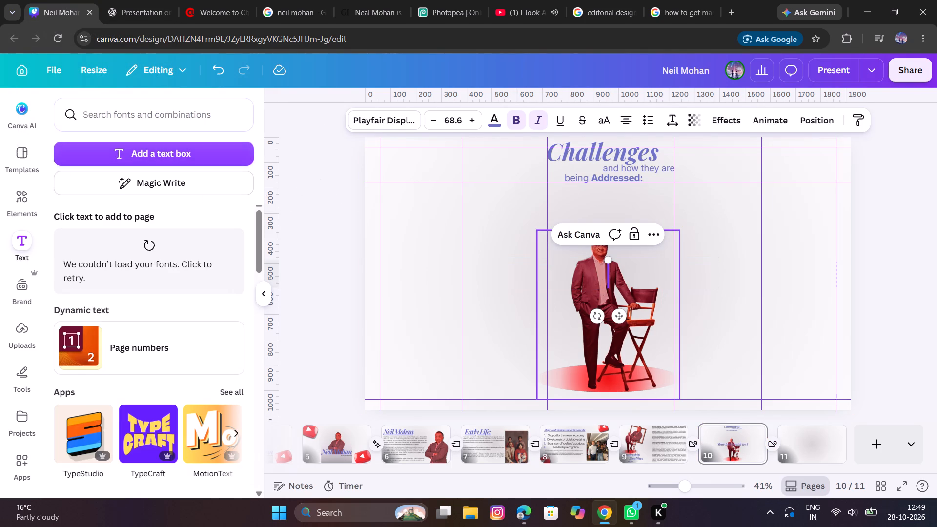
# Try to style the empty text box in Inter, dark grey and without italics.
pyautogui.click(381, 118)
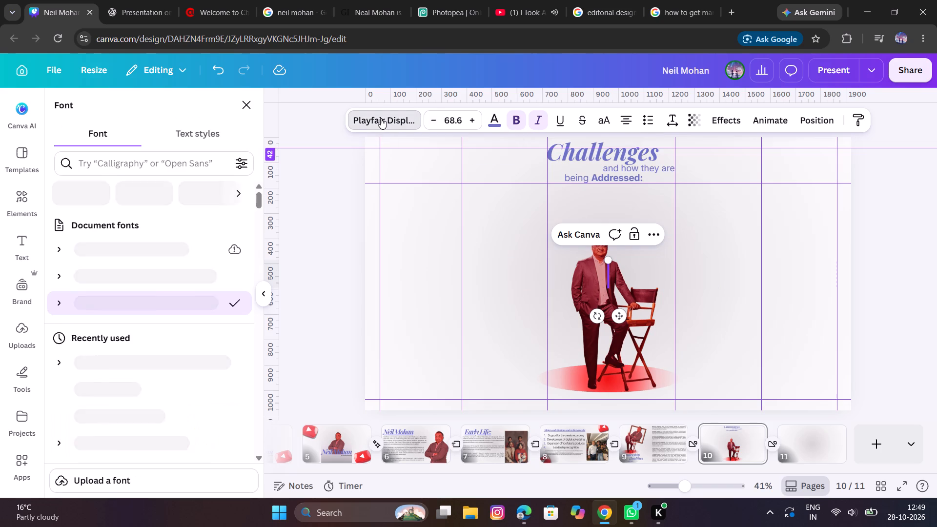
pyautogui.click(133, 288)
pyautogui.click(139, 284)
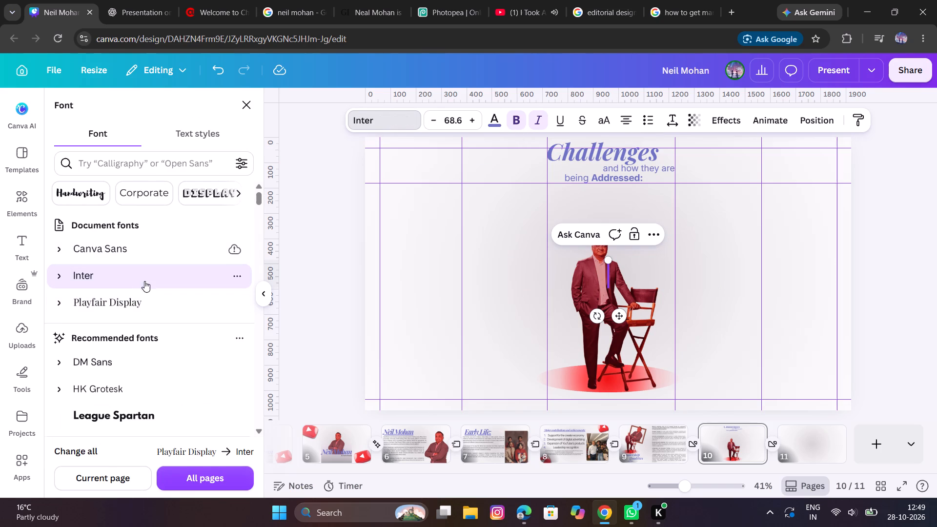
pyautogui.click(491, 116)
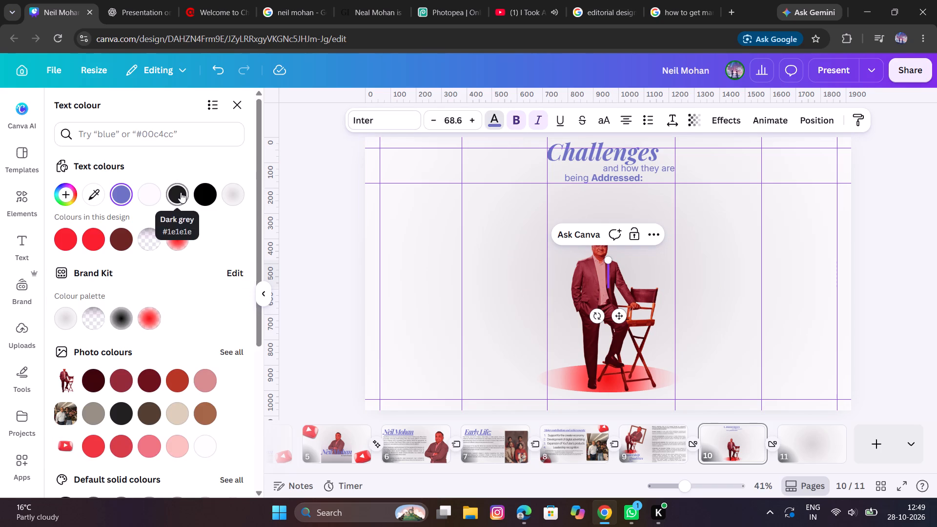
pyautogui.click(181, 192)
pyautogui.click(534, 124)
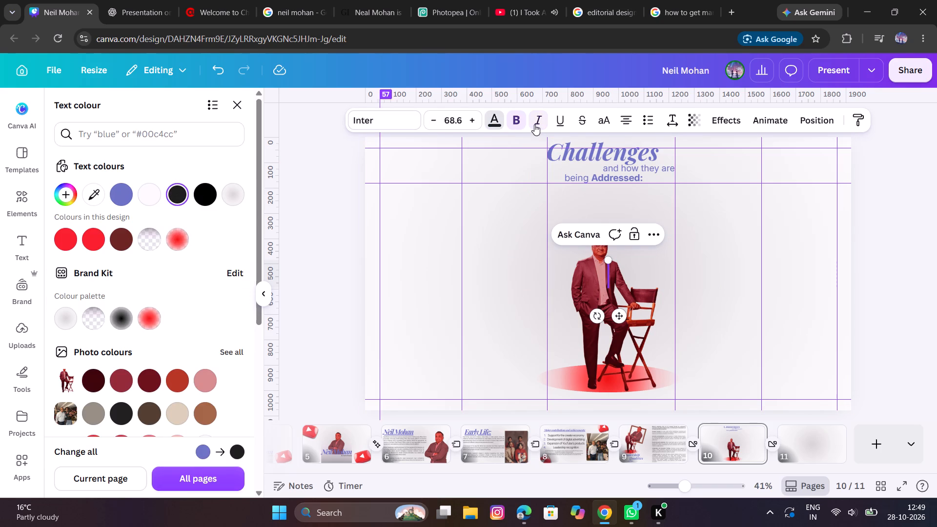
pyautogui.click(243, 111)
# Paste "Content safety and trust" on slide 10 and style it in Inter, dark grey, non-italic, at size 30.6.
pyautogui.hotkey('ctrl', 'v')
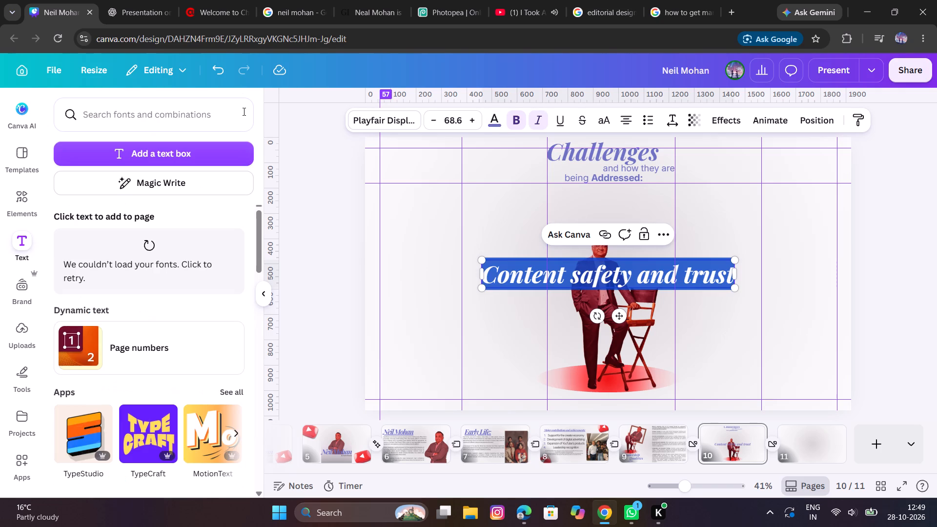
pyautogui.click(493, 113)
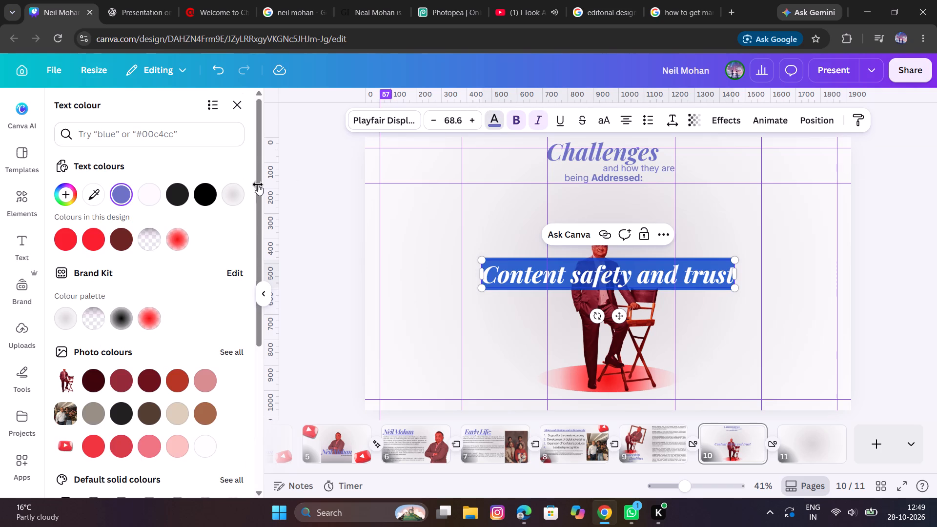
pyautogui.click(185, 194)
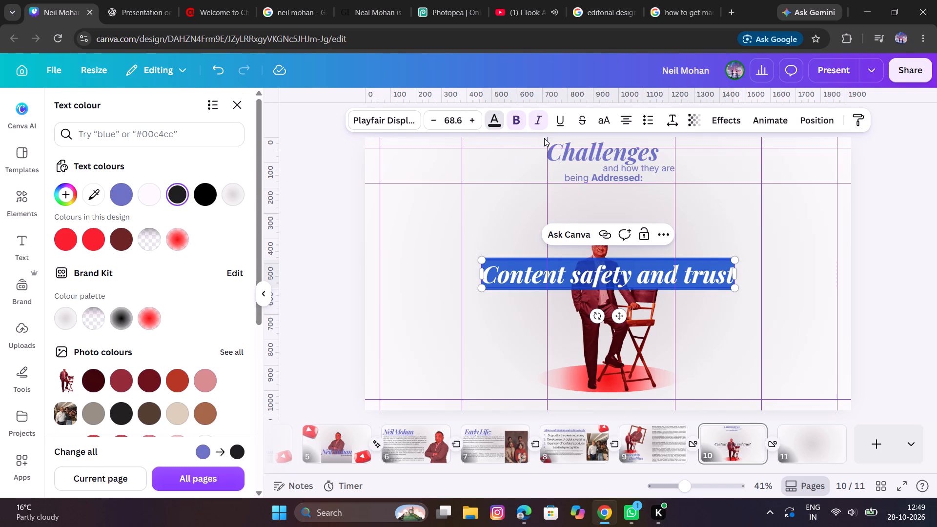
pyautogui.click(540, 124)
pyautogui.click(406, 113)
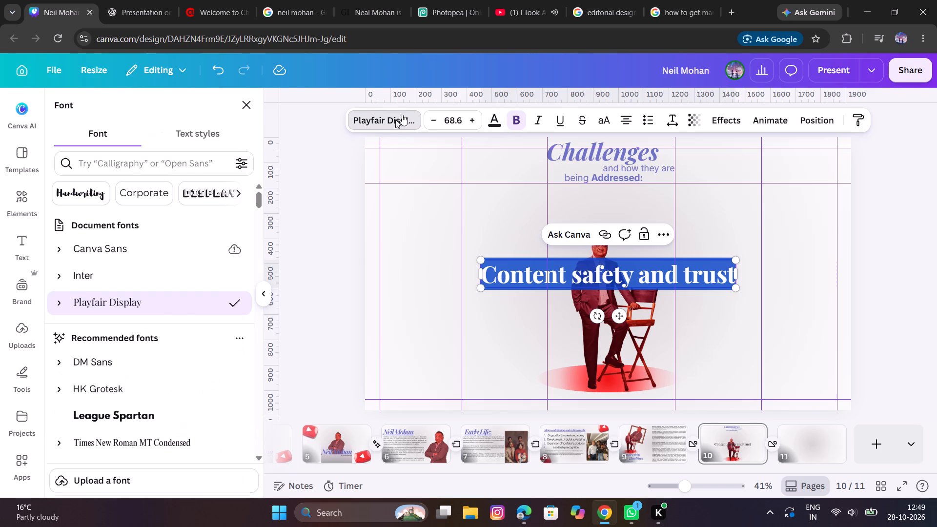
pyautogui.click(176, 267)
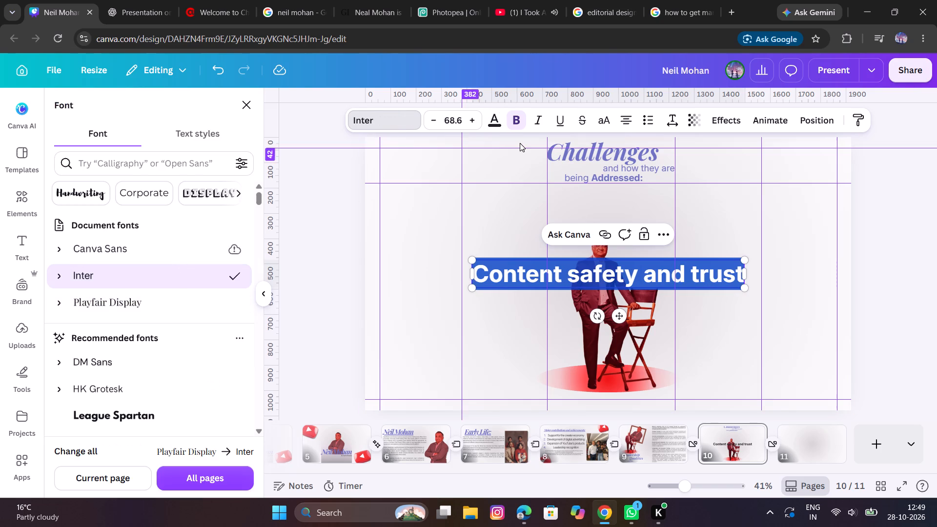
pyautogui.click(438, 126)
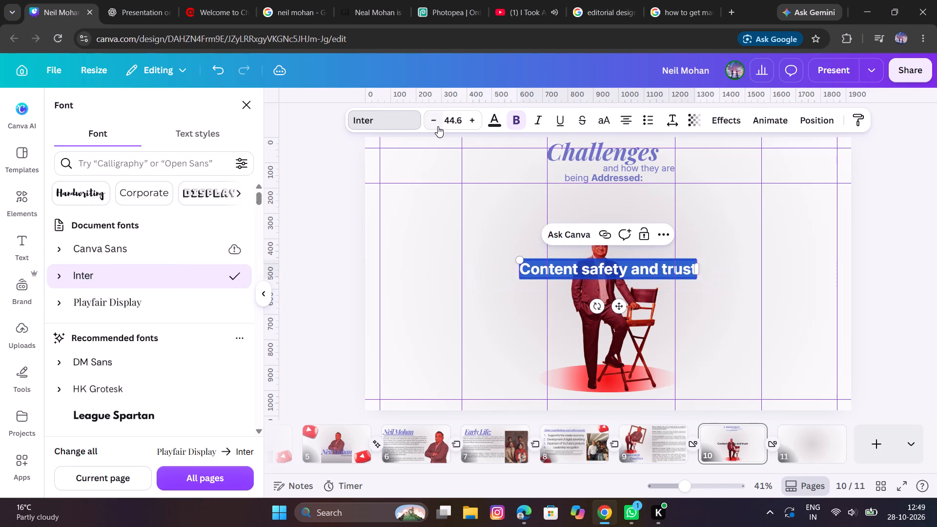
pyautogui.click(438, 126)
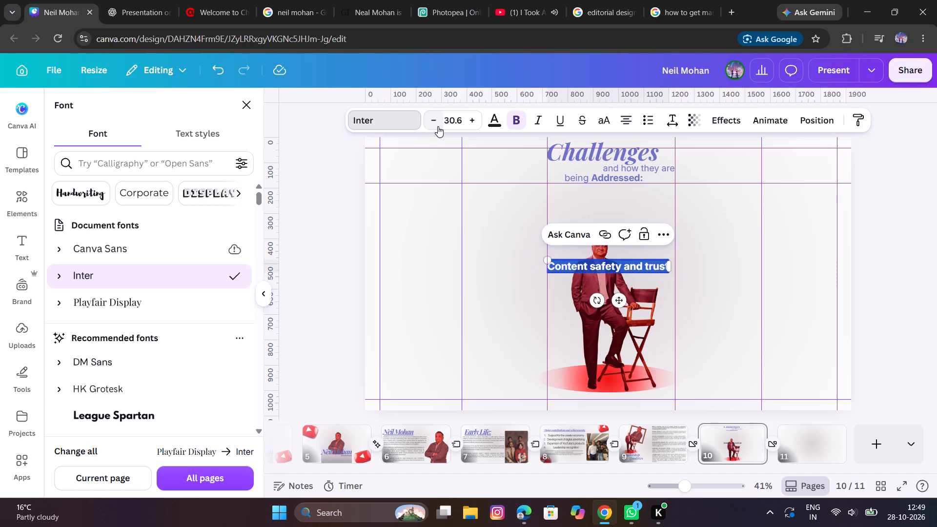
# Compare the new heading's letter and line spacing with the bold introductory paragraph on slide 9.
pyautogui.click(676, 123)
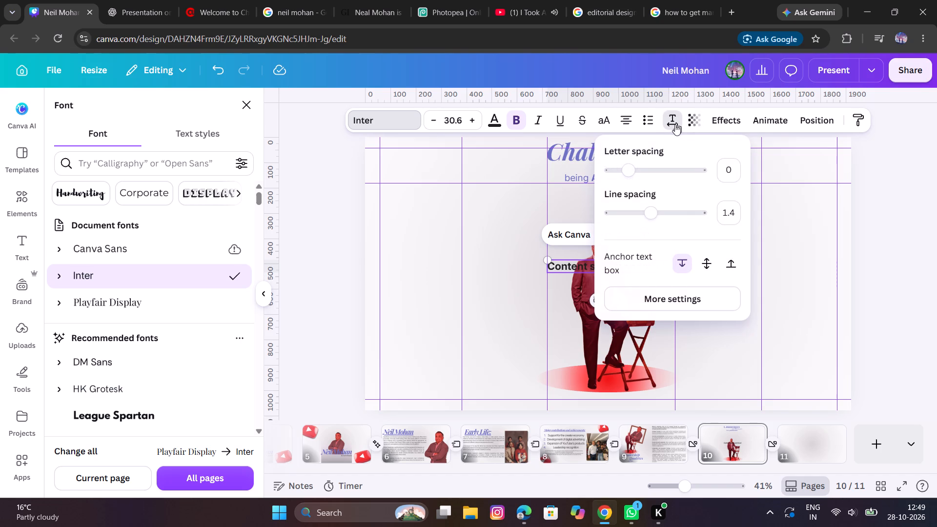
pyautogui.click(644, 462)
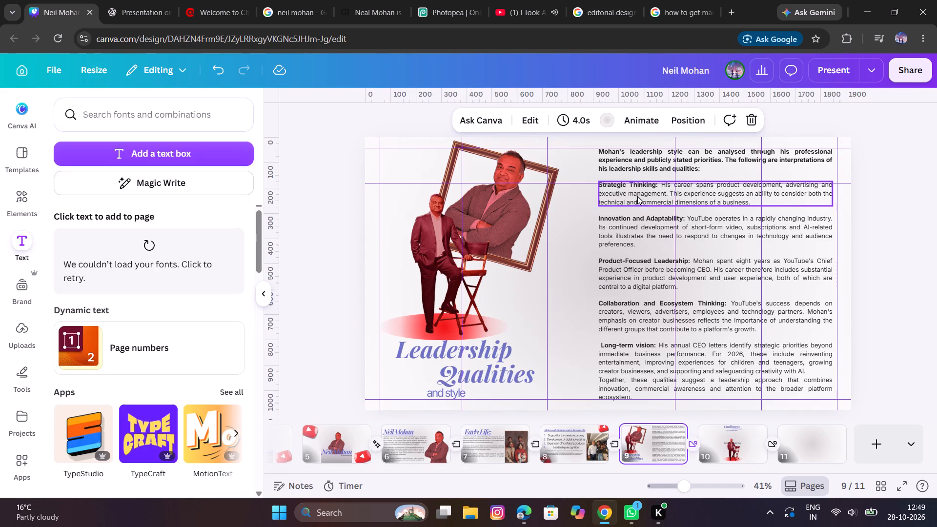
pyautogui.click(639, 188)
pyautogui.click(639, 183)
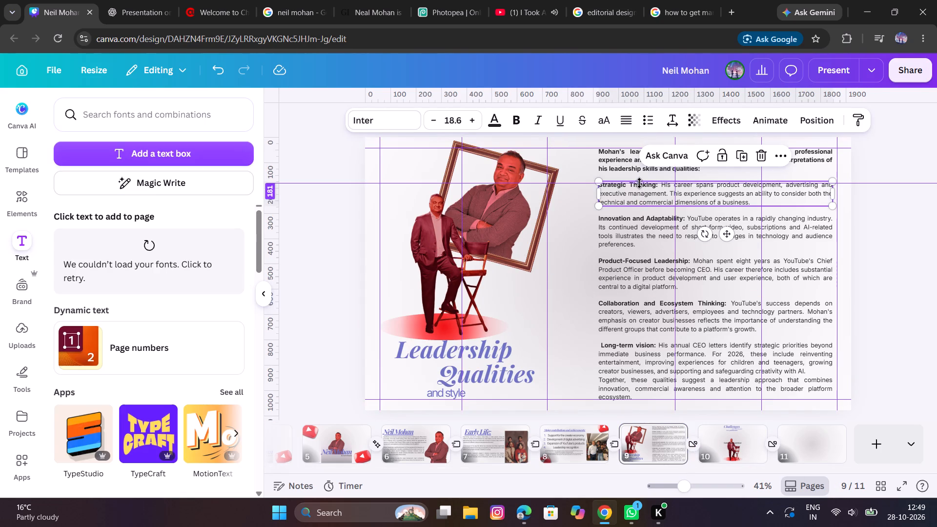
pyautogui.click(624, 153)
pyautogui.doubleClick(619, 152)
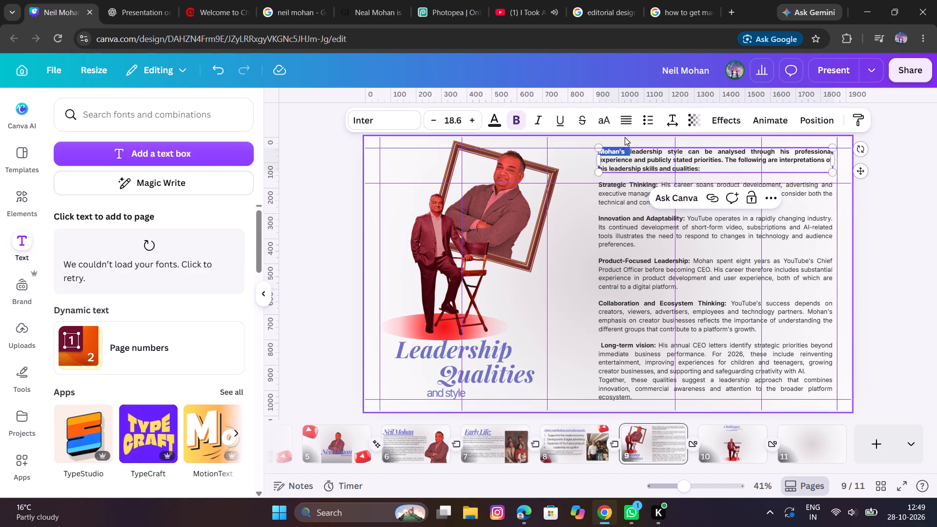
pyautogui.click(667, 118)
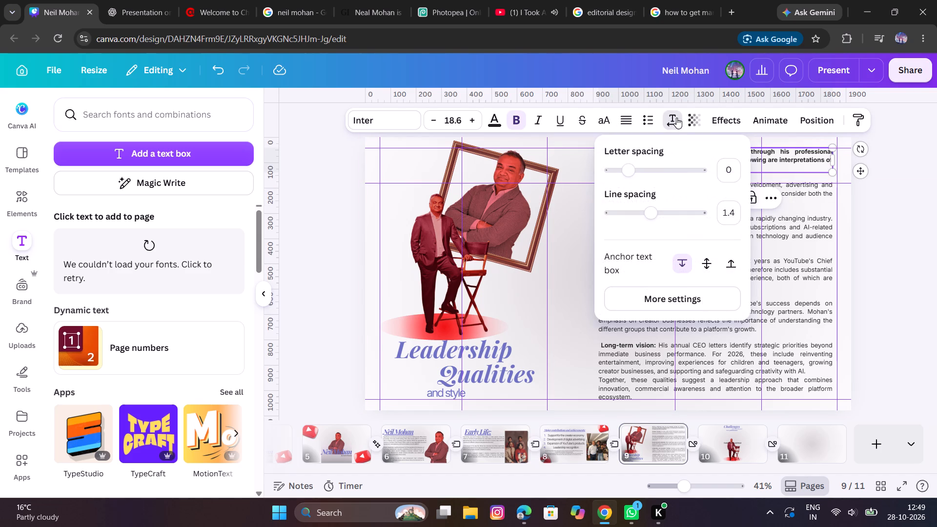
pyautogui.click(329, 204)
pyautogui.click(720, 428)
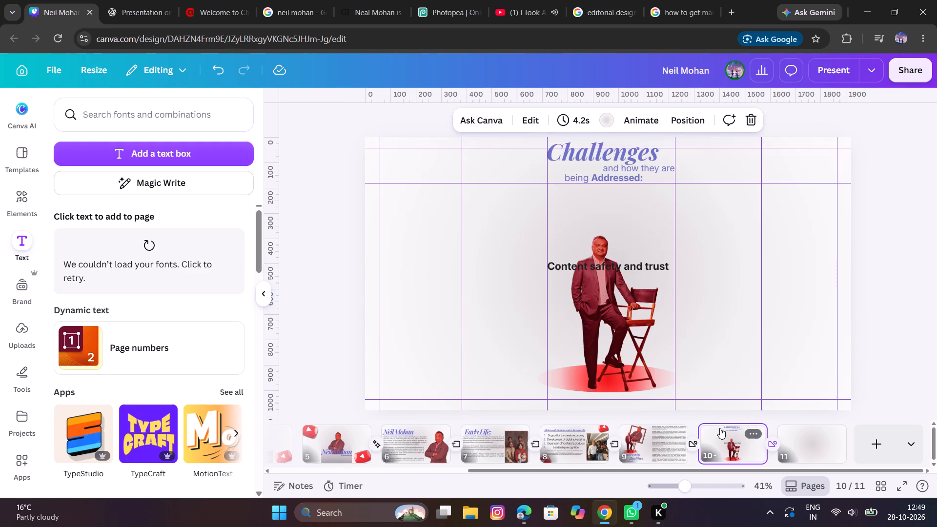
# Move the "Content safety and trust" heading to the left margin guide, just below the horizontal guide under the subtitle.
pyautogui.click(643, 269)
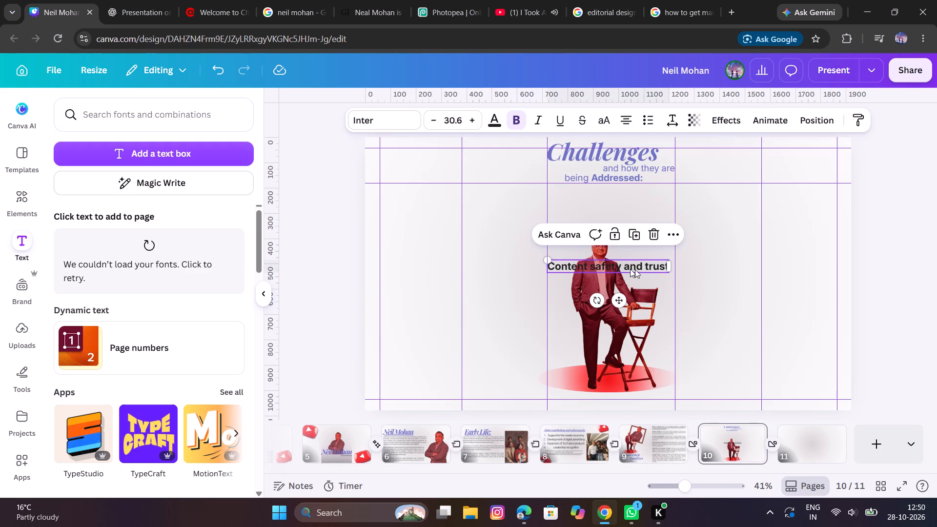
pyautogui.moveTo(576, 266); pyautogui.dragTo(448, 202)
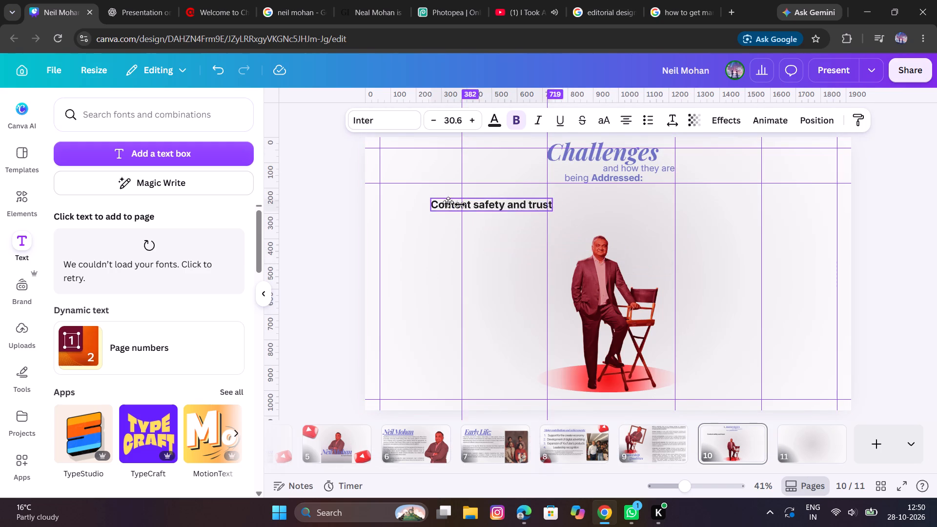
pyautogui.moveTo(448, 202); pyautogui.dragTo(407, 189)
# Shrink the "Content safety and trust" heading on slide 10 to size 22.3 and realign it with the left margin guide.
pyautogui.rightClick(407, 189)
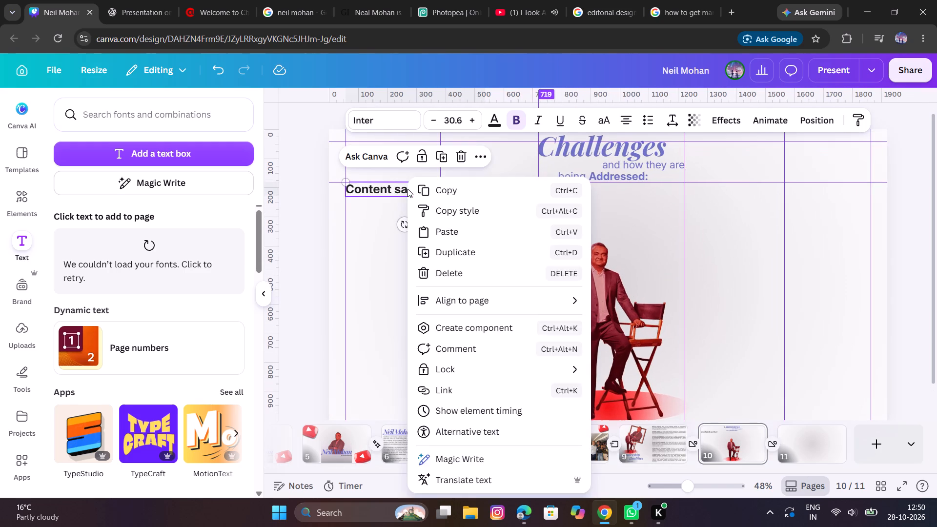
pyautogui.click(337, 217)
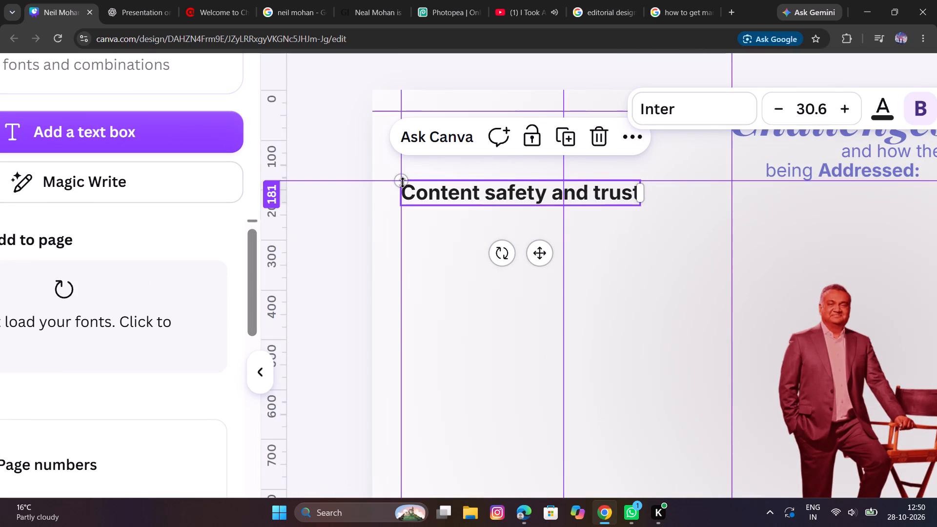
pyautogui.moveTo(393, 172); pyautogui.dragTo(395, 173)
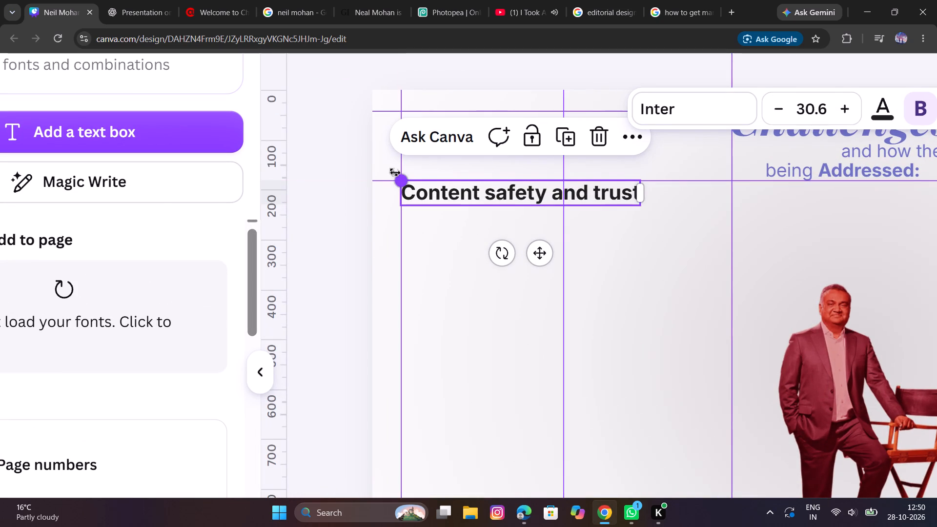
pyautogui.moveTo(395, 173); pyautogui.dragTo(433, 185)
pyautogui.moveTo(468, 191); pyautogui.dragTo(468, 190)
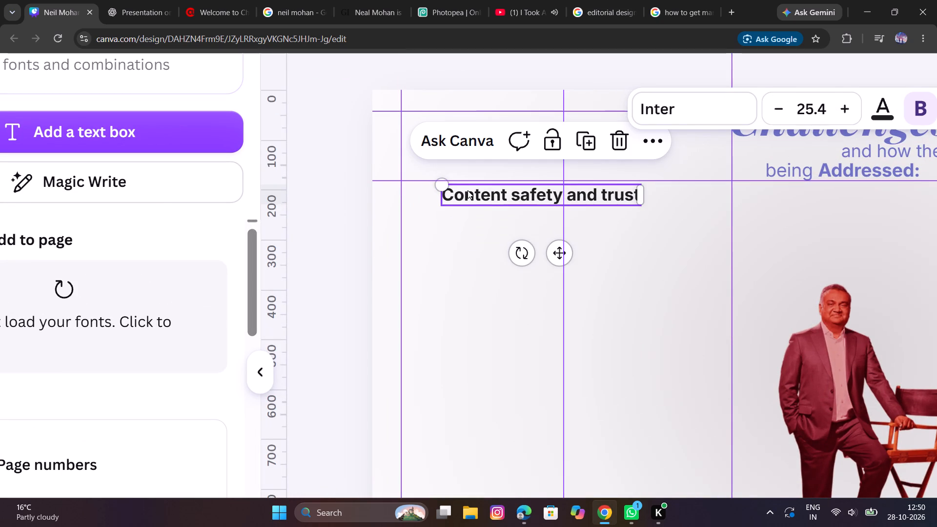
pyautogui.moveTo(468, 190); pyautogui.dragTo(428, 191)
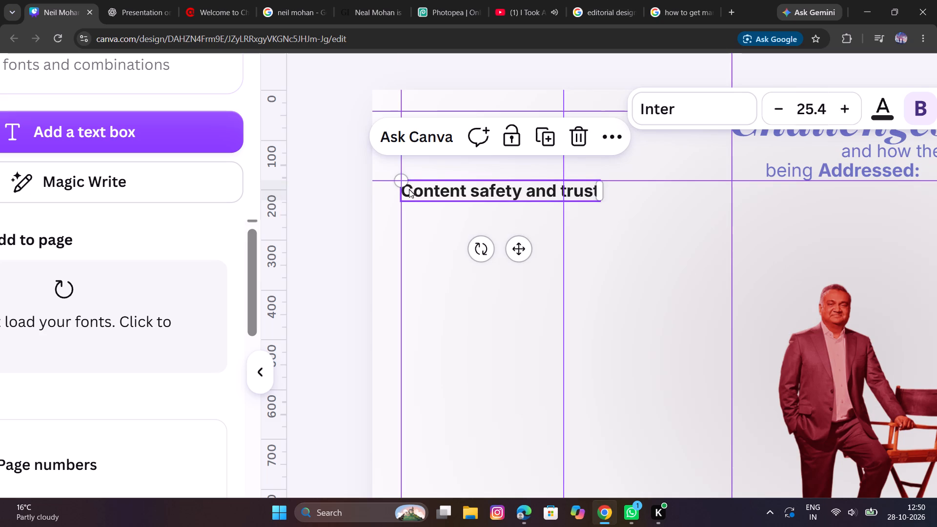
pyautogui.click(405, 185)
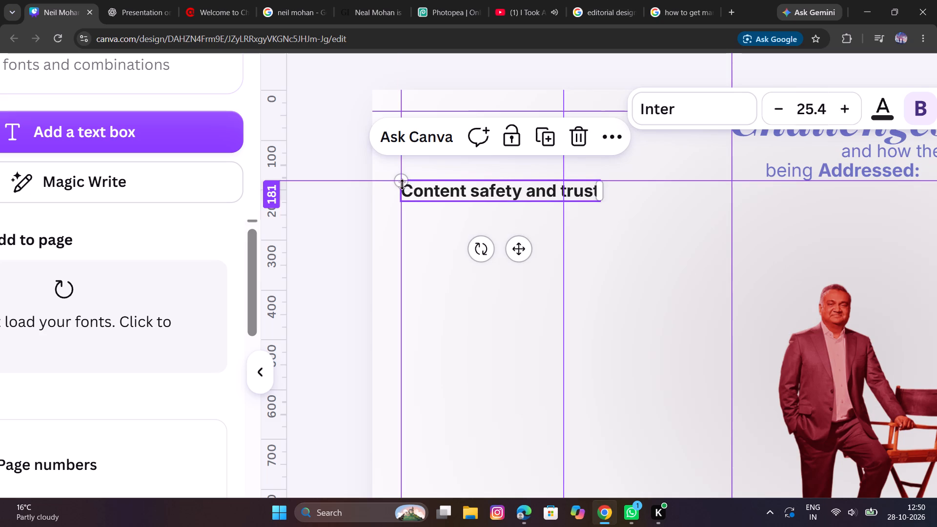
pyautogui.click(396, 174)
pyautogui.moveTo(475, 189); pyautogui.dragTo(486, 198)
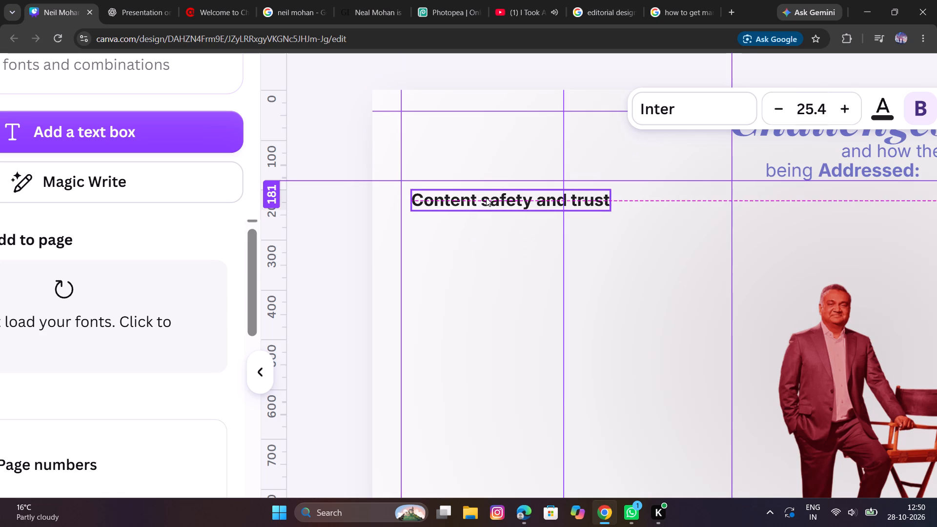
pyautogui.moveTo(416, 191); pyautogui.dragTo(441, 199)
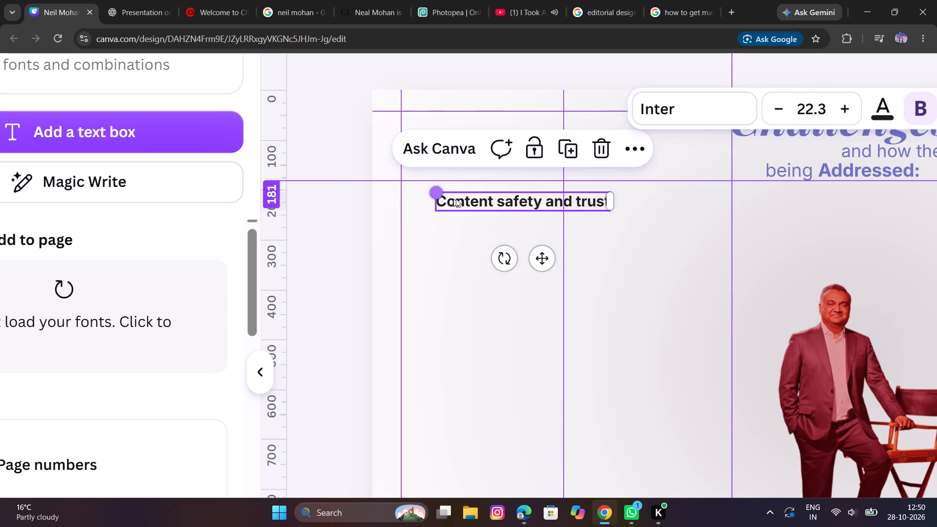
pyautogui.moveTo(492, 204); pyautogui.dragTo(454, 203)
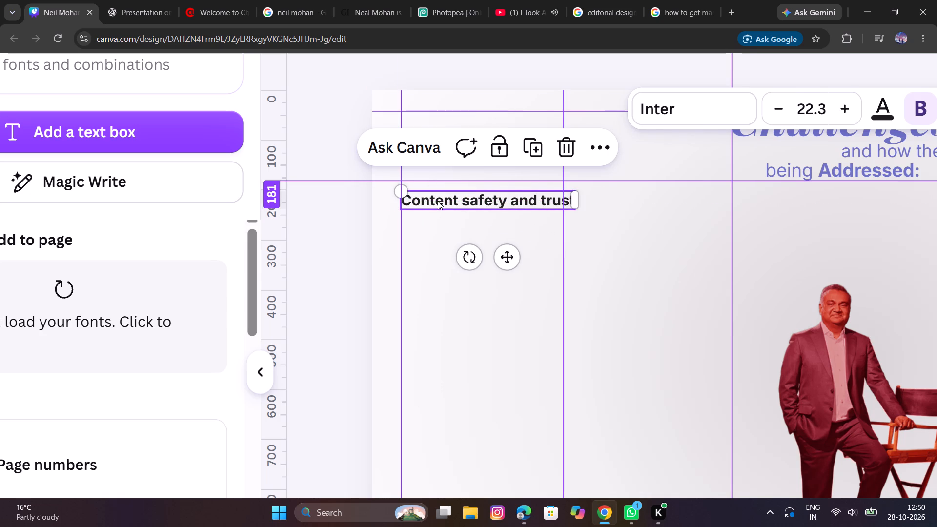
# Scale the heading down to size 20.7 so it spans exactly between the vertical guides at 57 and 382, just below the horizontal guide.
pyautogui.click(408, 191)
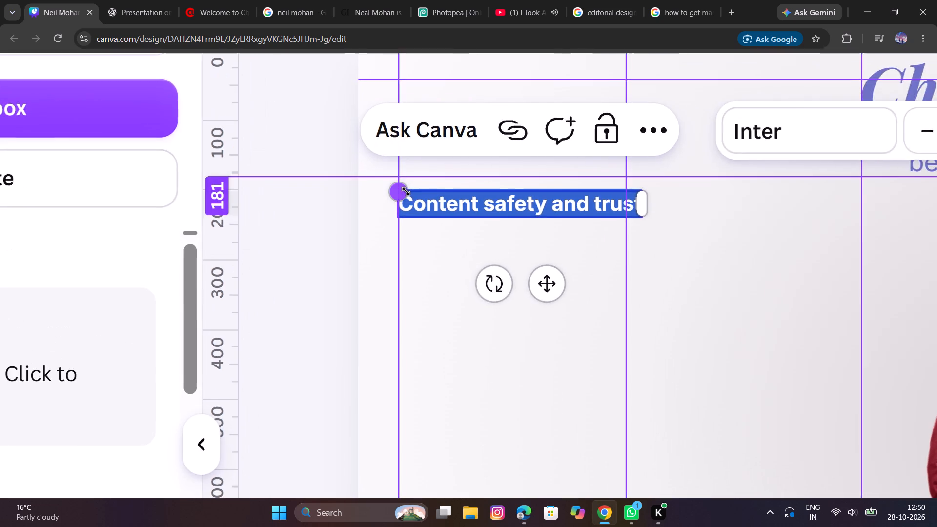
pyautogui.moveTo(406, 191); pyautogui.dragTo(420, 193)
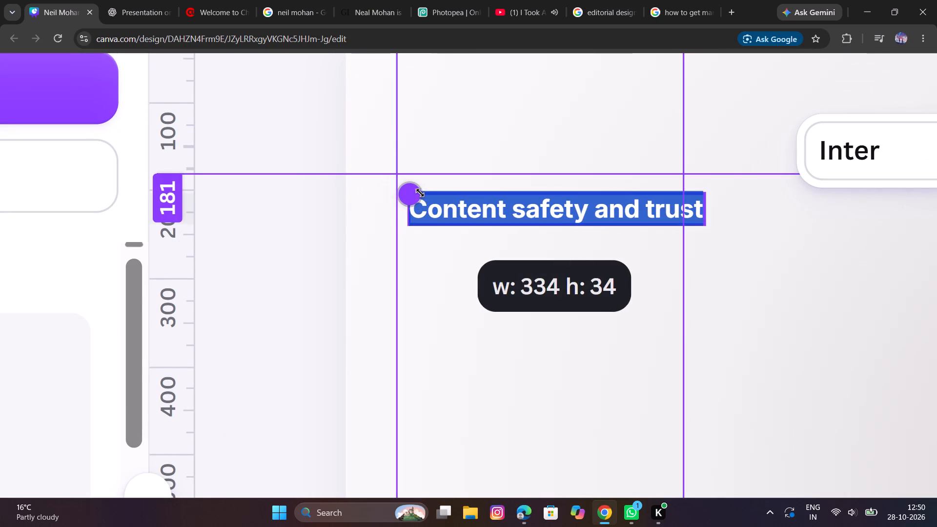
pyautogui.moveTo(420, 193); pyautogui.dragTo(423, 193)
pyautogui.moveTo(469, 202); pyautogui.dragTo(448, 198)
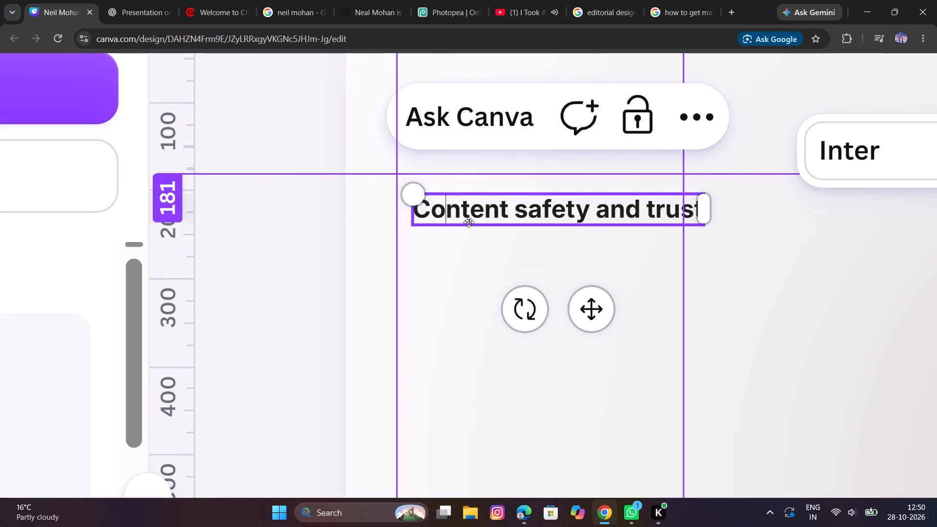
pyautogui.click(469, 223)
pyautogui.click(466, 267)
pyautogui.moveTo(502, 212); pyautogui.dragTo(493, 210)
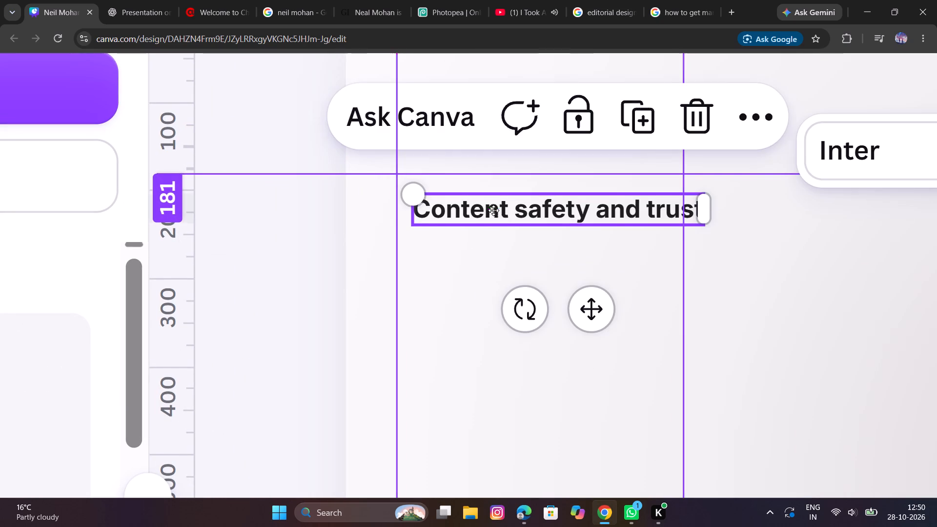
pyautogui.moveTo(493, 210); pyautogui.dragTo(490, 207)
pyautogui.moveTo(490, 207); pyautogui.dragTo(524, 213)
pyautogui.moveTo(440, 194); pyautogui.dragTo(452, 198)
pyautogui.moveTo(490, 208); pyautogui.dragTo(489, 208)
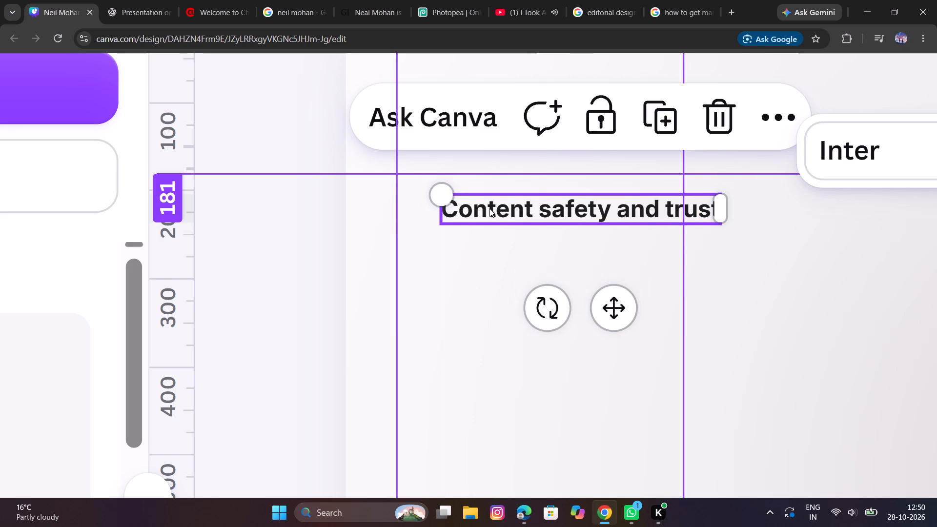
pyautogui.moveTo(489, 208); pyautogui.dragTo(457, 195)
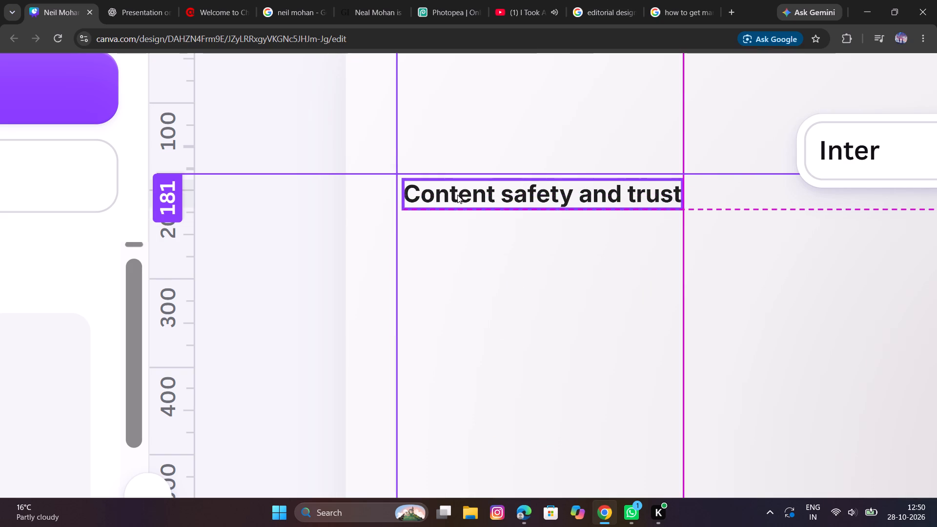
pyautogui.moveTo(411, 184); pyautogui.dragTo(404, 181)
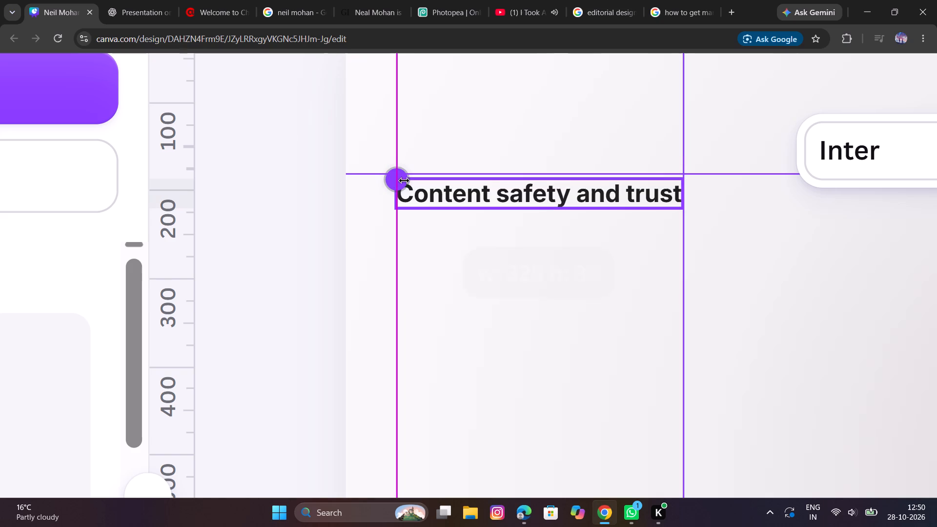
pyautogui.moveTo(404, 181); pyautogui.dragTo(401, 174)
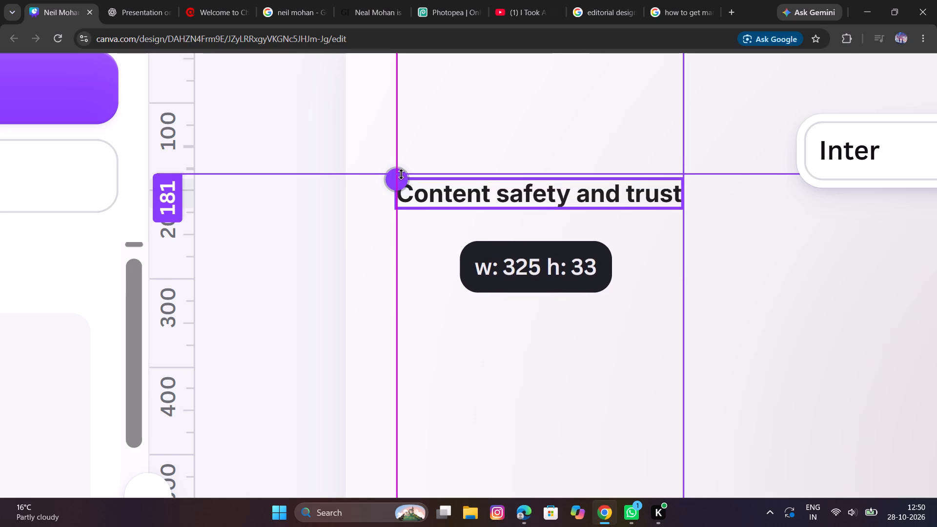
pyautogui.moveTo(401, 174); pyautogui.dragTo(400, 164)
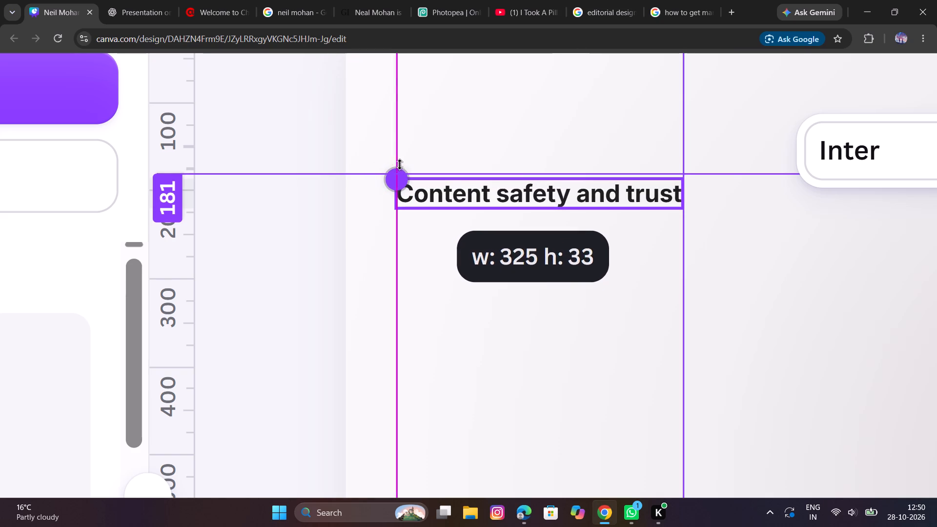
pyautogui.moveTo(400, 164); pyautogui.dragTo(407, 164)
pyautogui.click(453, 191)
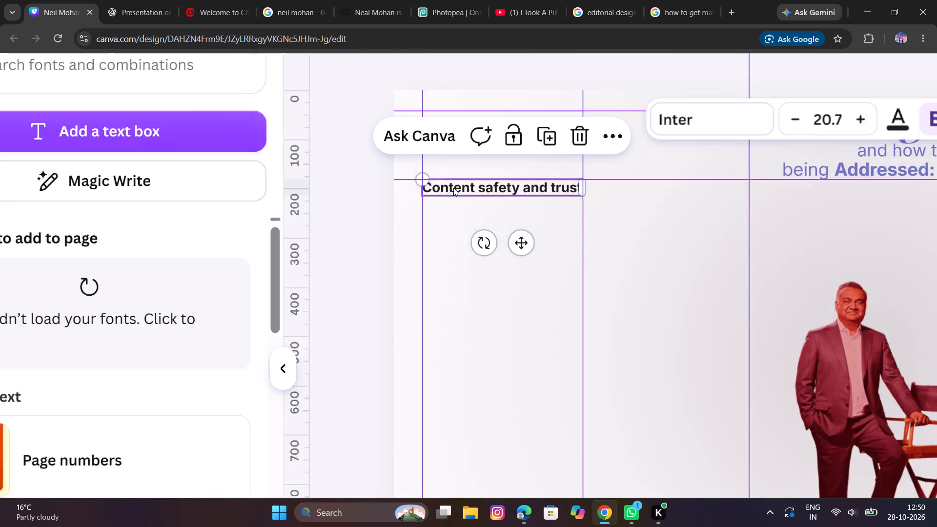
# Switch to YouTube, play the official video of Charlie Puth's "Attention", and return to the Canva presentation.
pyautogui.click(518, 2)
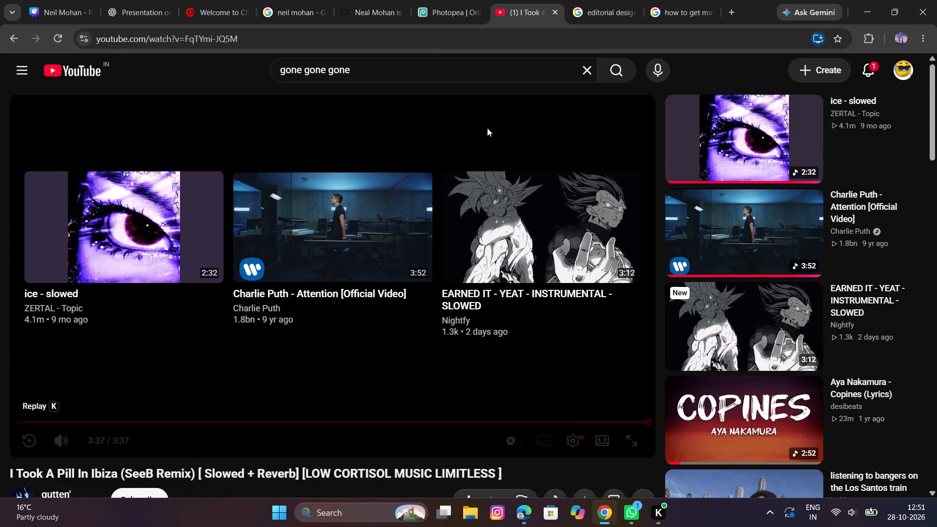
pyautogui.click(698, 238)
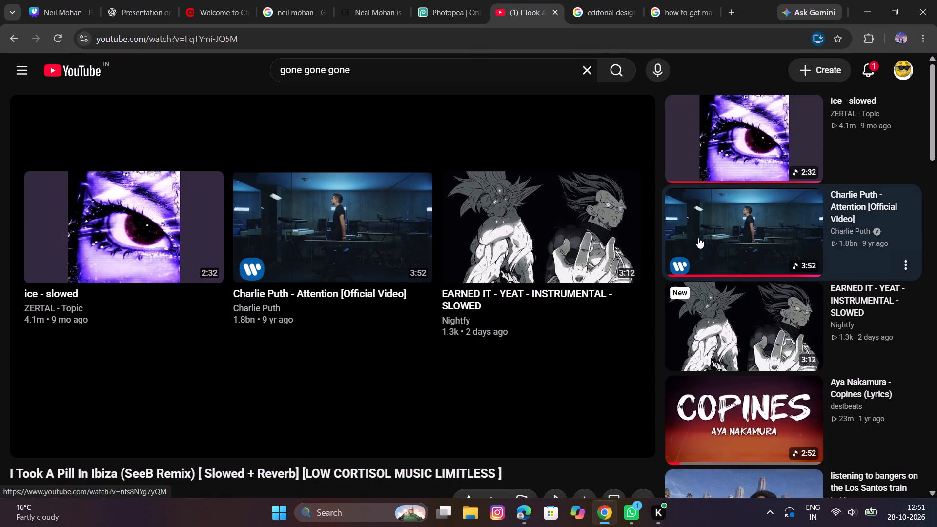
pyautogui.click(698, 238)
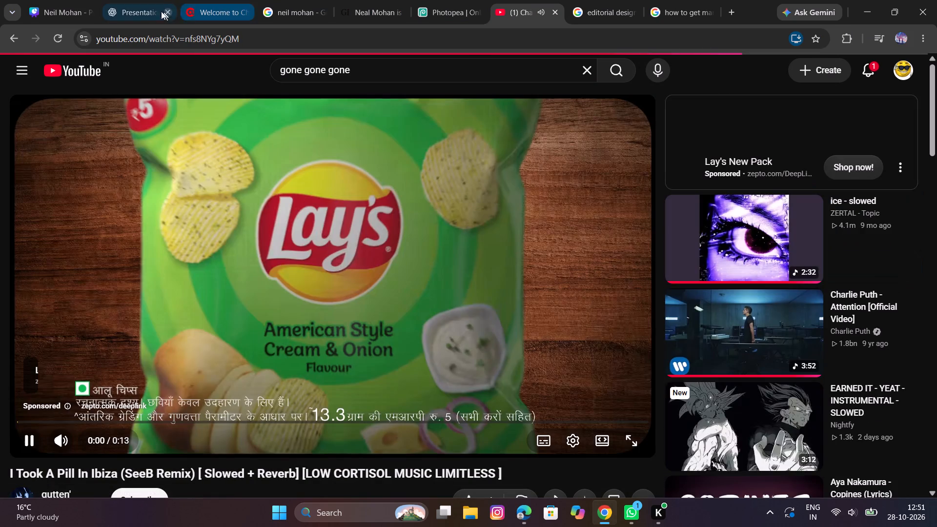
pyautogui.click(44, 16)
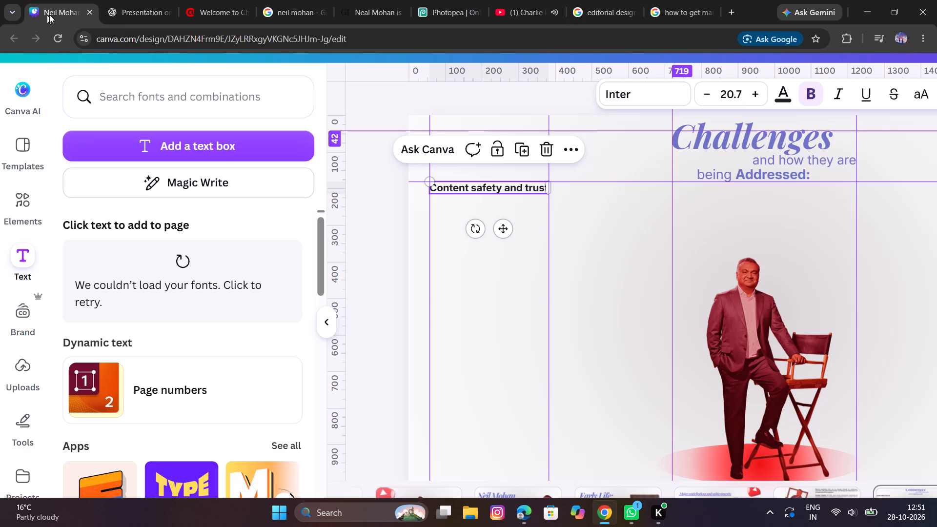
pyautogui.click(519, 14)
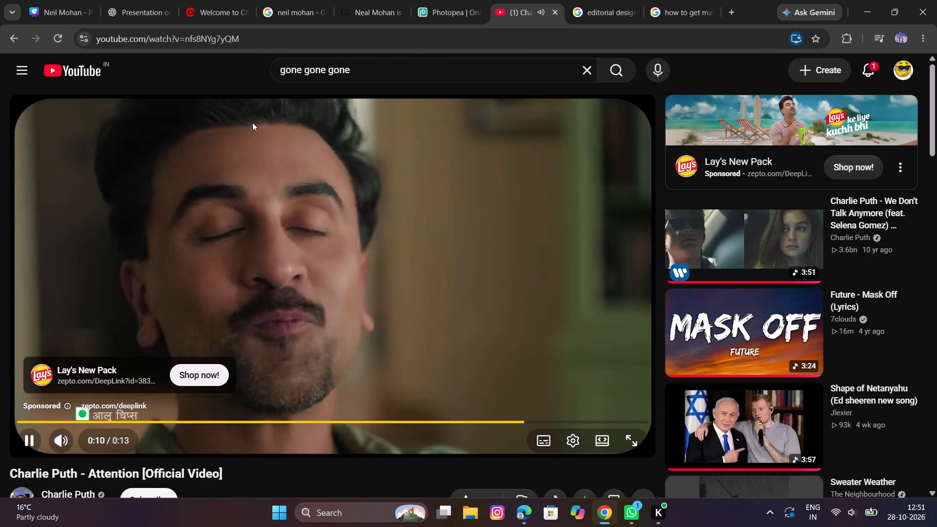
pyautogui.click(45, 0)
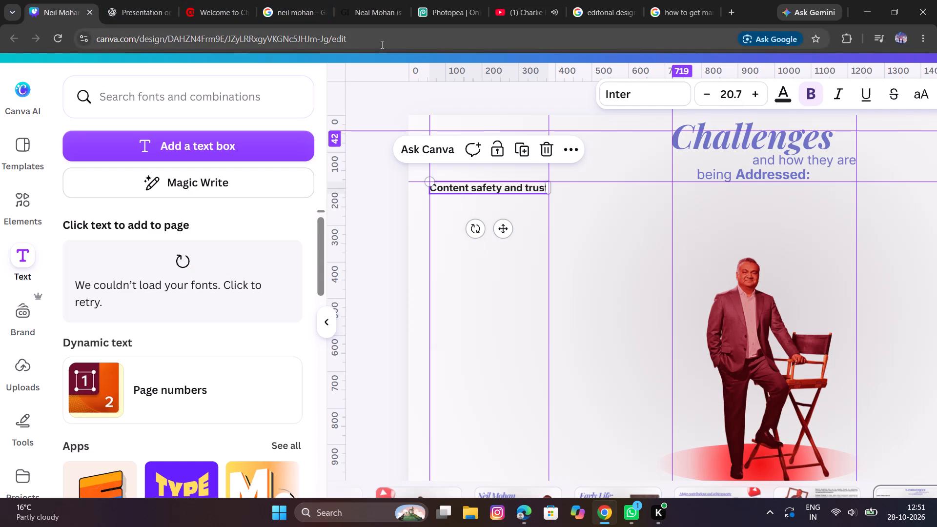
pyautogui.click(520, 1)
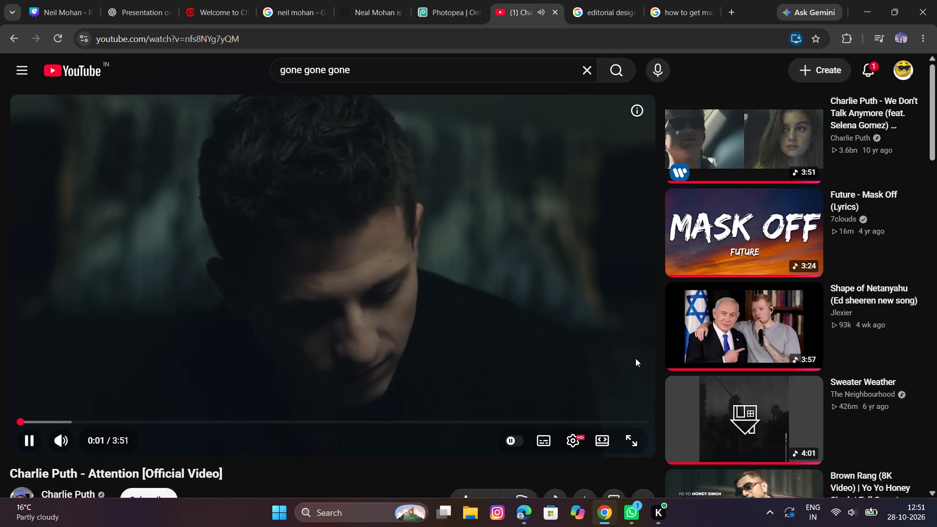
pyautogui.click(46, 7)
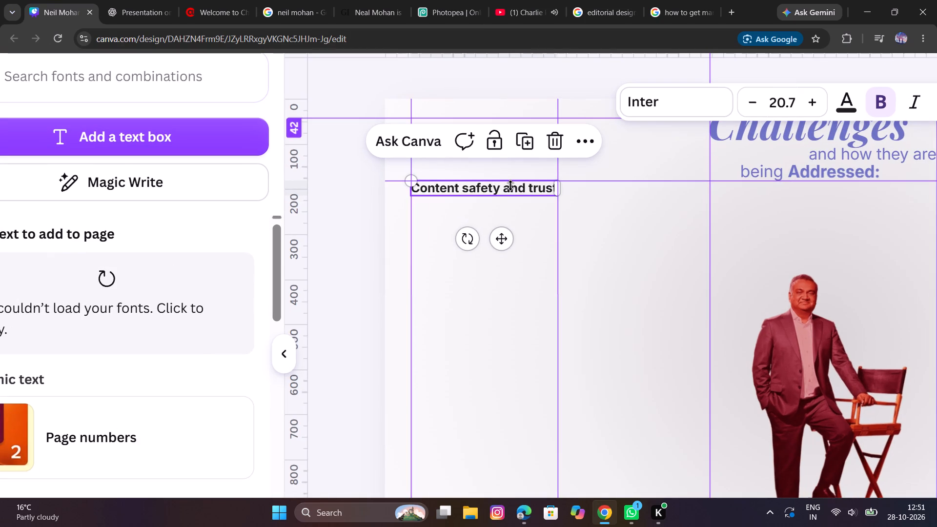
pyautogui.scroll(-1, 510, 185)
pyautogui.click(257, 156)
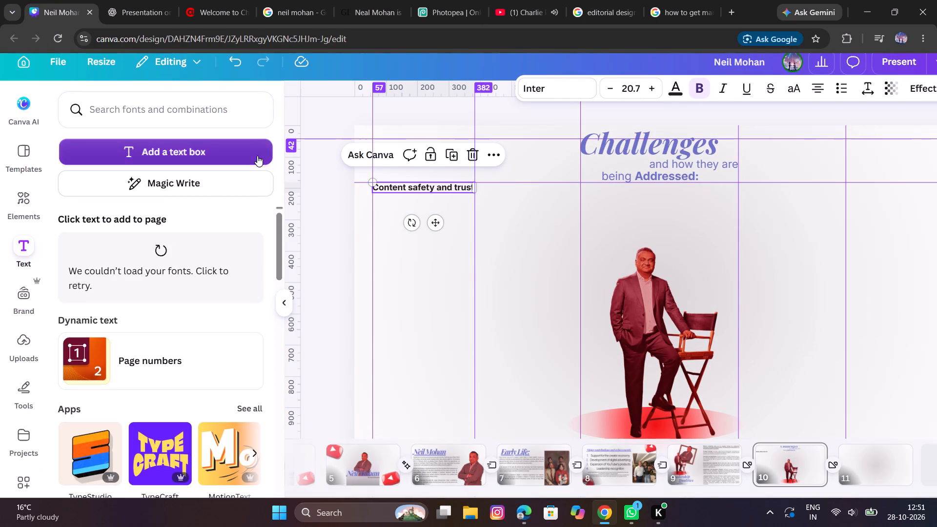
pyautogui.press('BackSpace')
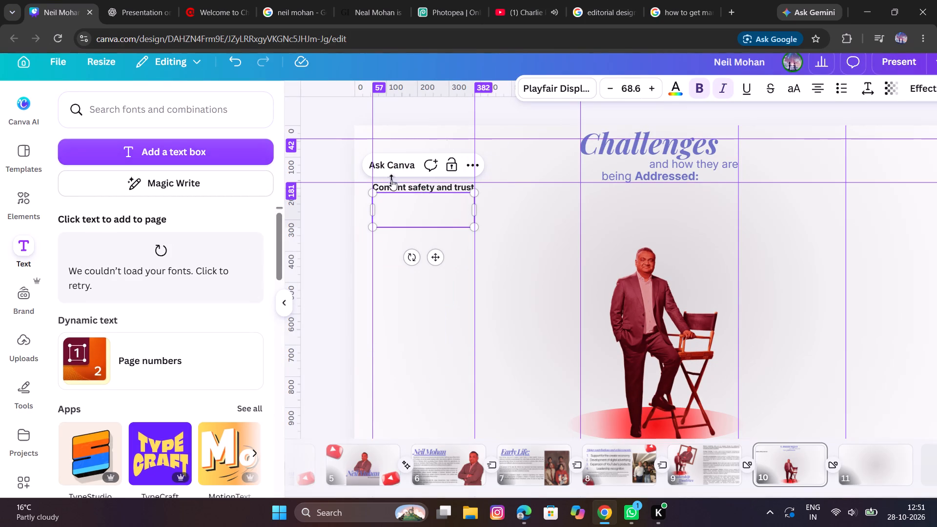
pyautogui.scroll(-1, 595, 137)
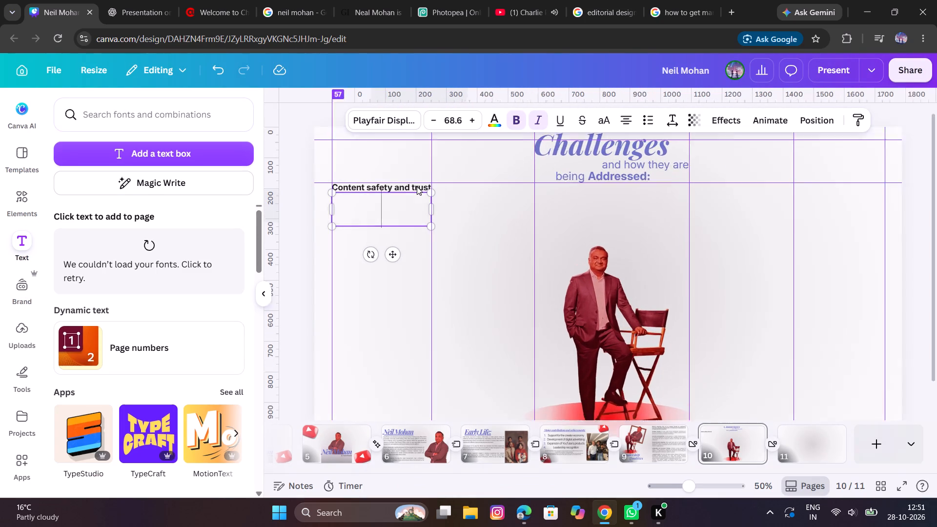
# Duplicate the "Content safety and trust" heading text box on slide 10.
pyautogui.click(387, 190)
pyautogui.click(387, 190)
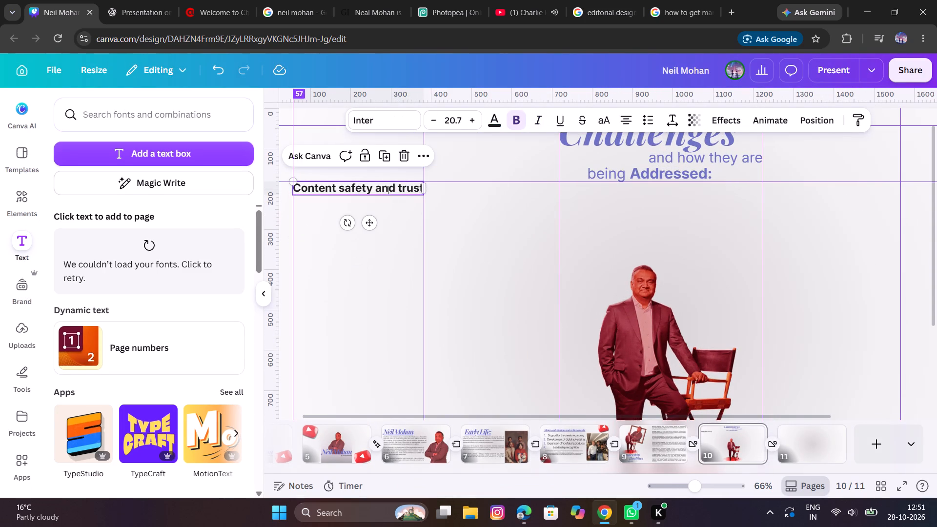
pyautogui.click(387, 190)
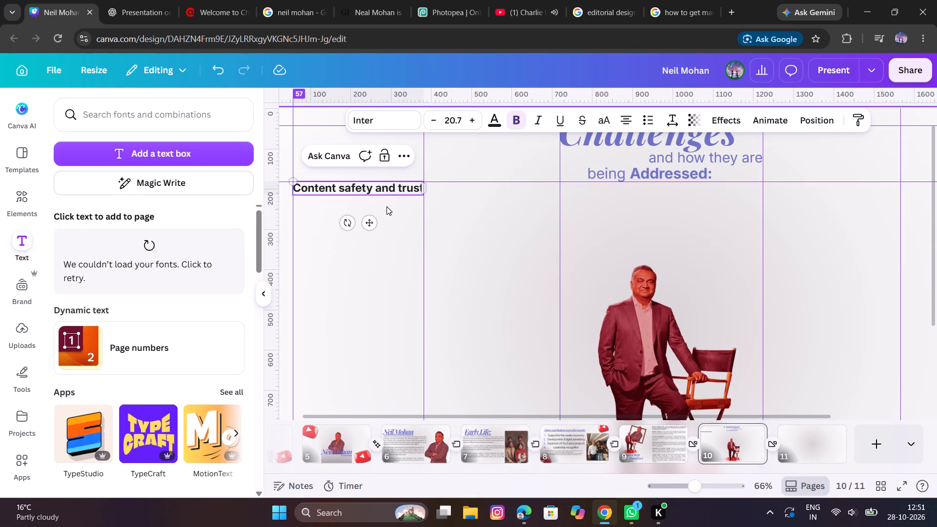
pyautogui.hotkey('ctrl', 'c')
pyautogui.hotkey('ctrl', 'v')
pyautogui.click(386, 203)
pyautogui.click(385, 188)
pyautogui.hotkey('ctrl', 'c')
pyautogui.hotkey('ctrl', 'v')
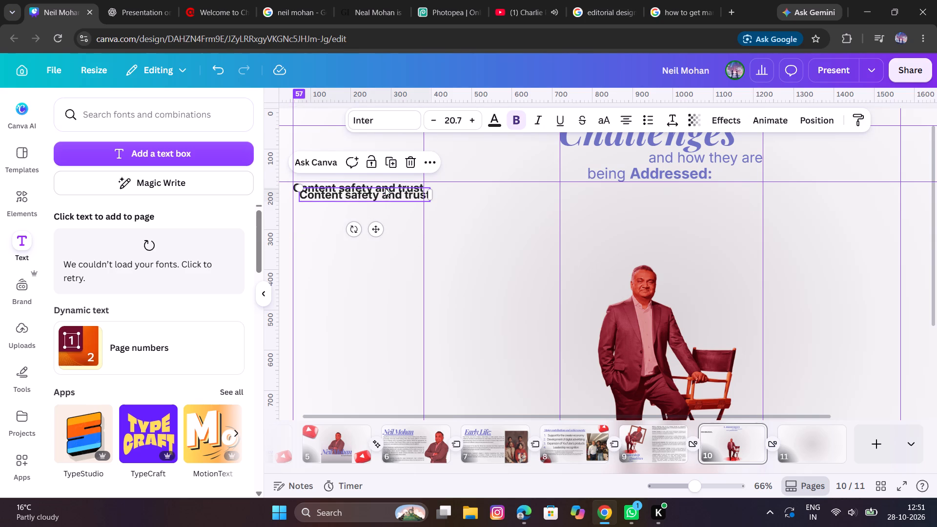
pyautogui.moveTo(376, 201); pyautogui.dragTo(489, 192)
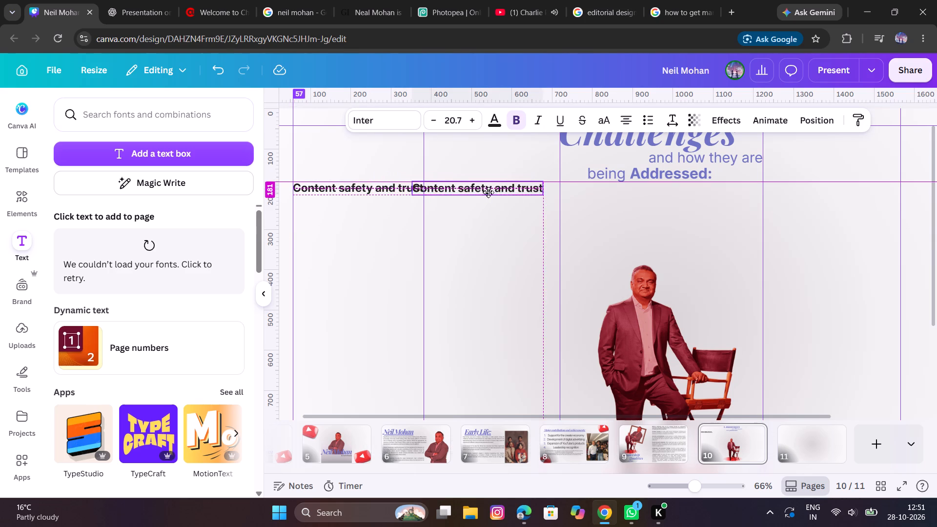
pyautogui.moveTo(489, 192); pyautogui.dragTo(512, 192)
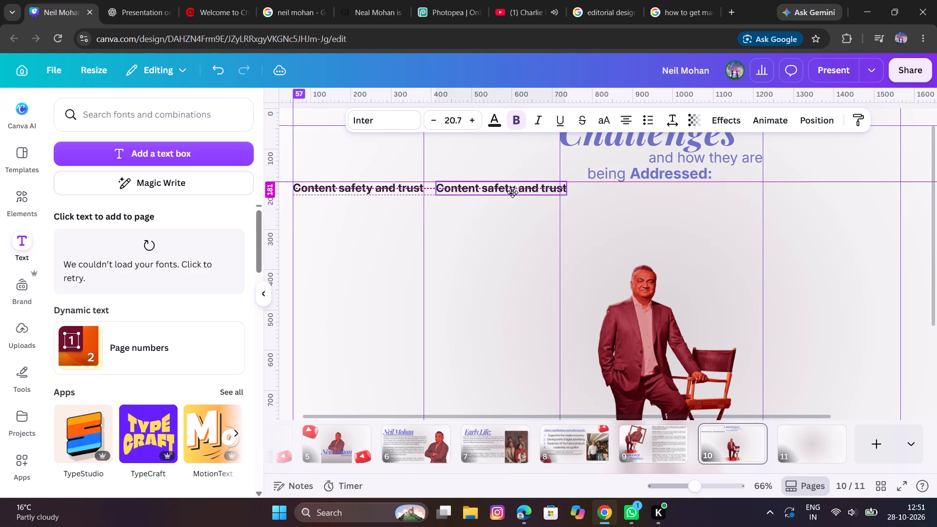
pyautogui.moveTo(512, 192); pyautogui.dragTo(502, 194)
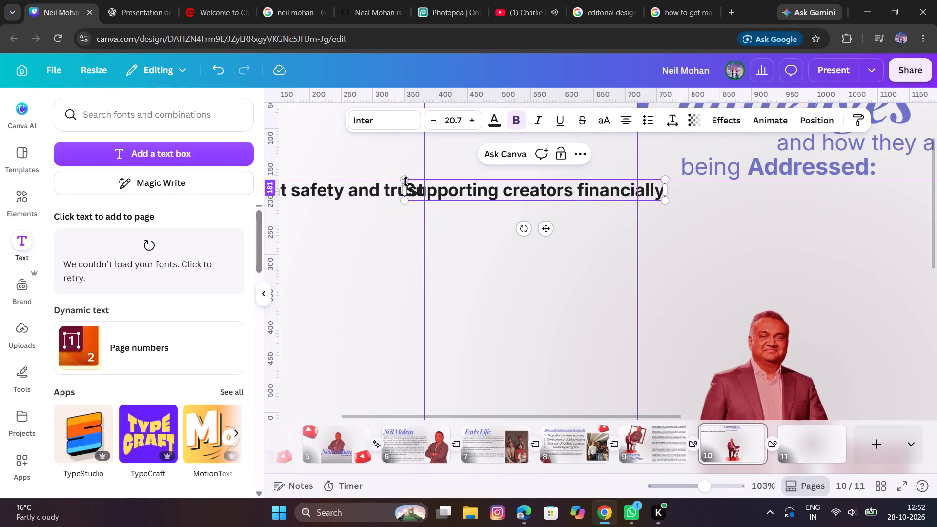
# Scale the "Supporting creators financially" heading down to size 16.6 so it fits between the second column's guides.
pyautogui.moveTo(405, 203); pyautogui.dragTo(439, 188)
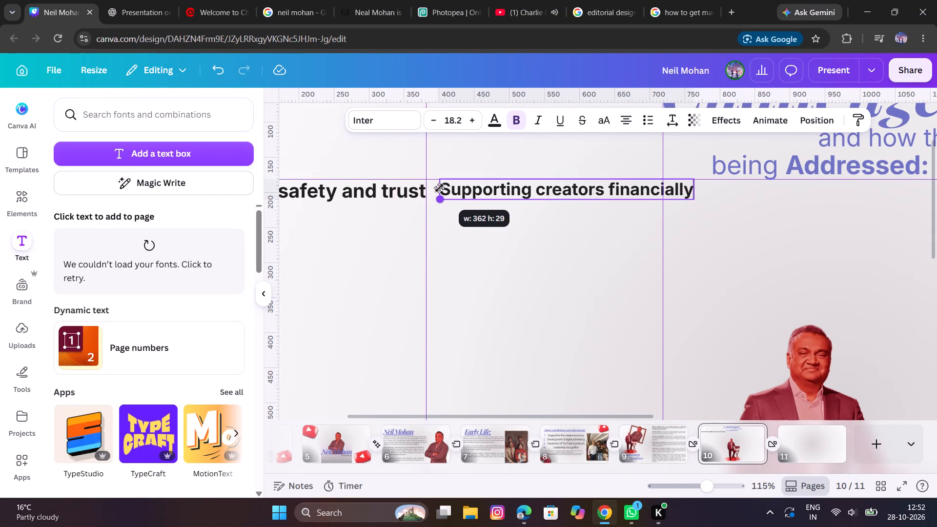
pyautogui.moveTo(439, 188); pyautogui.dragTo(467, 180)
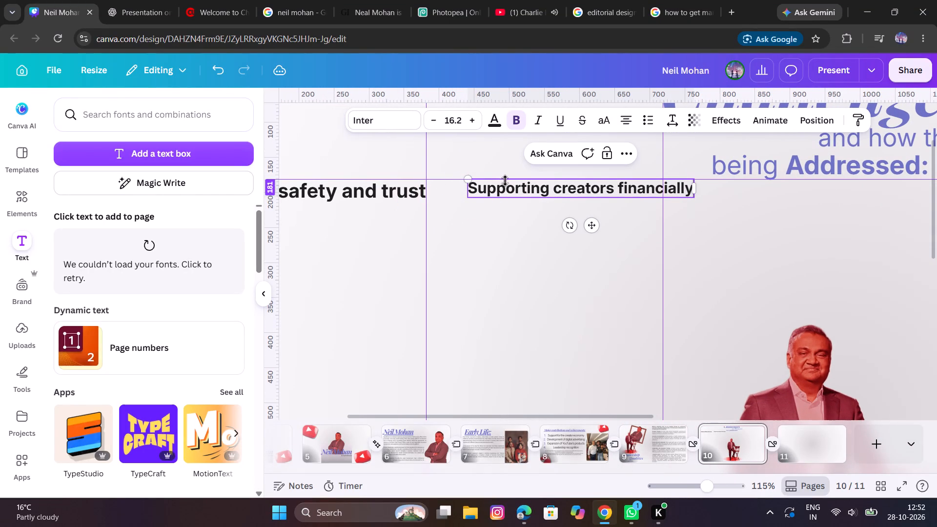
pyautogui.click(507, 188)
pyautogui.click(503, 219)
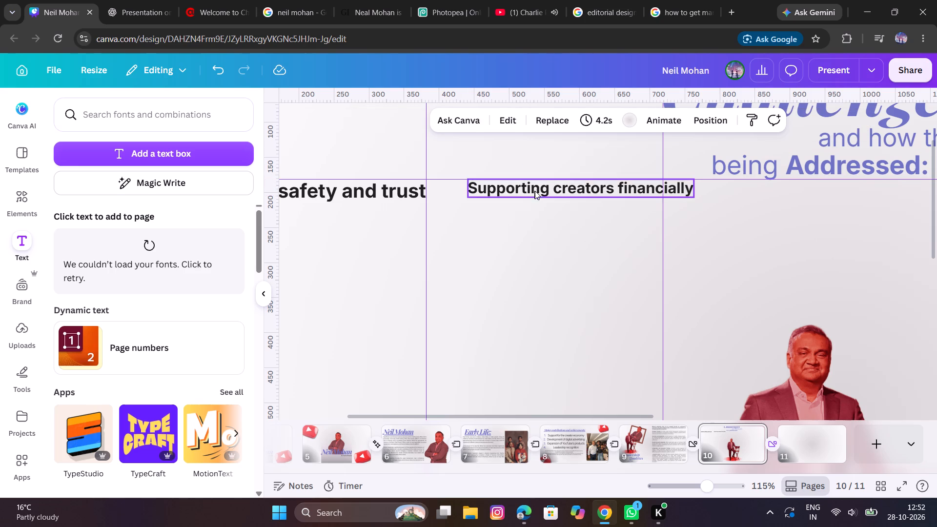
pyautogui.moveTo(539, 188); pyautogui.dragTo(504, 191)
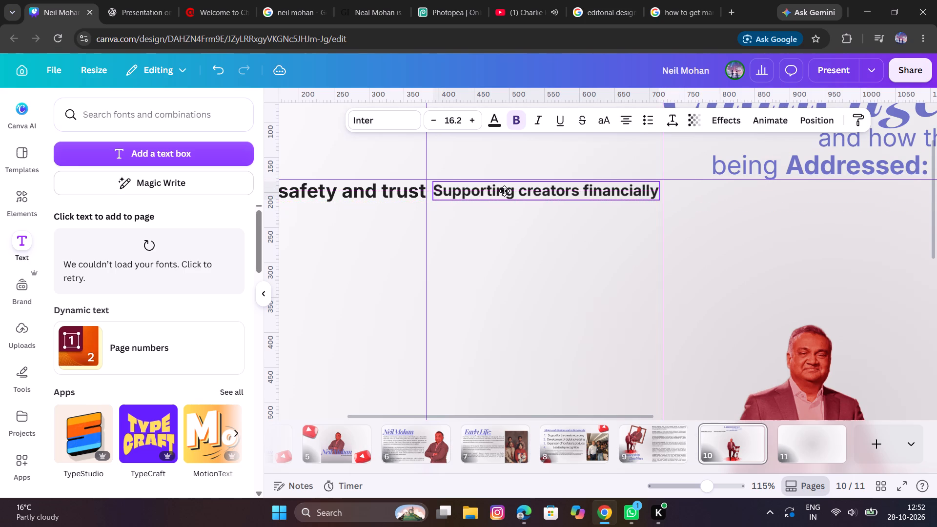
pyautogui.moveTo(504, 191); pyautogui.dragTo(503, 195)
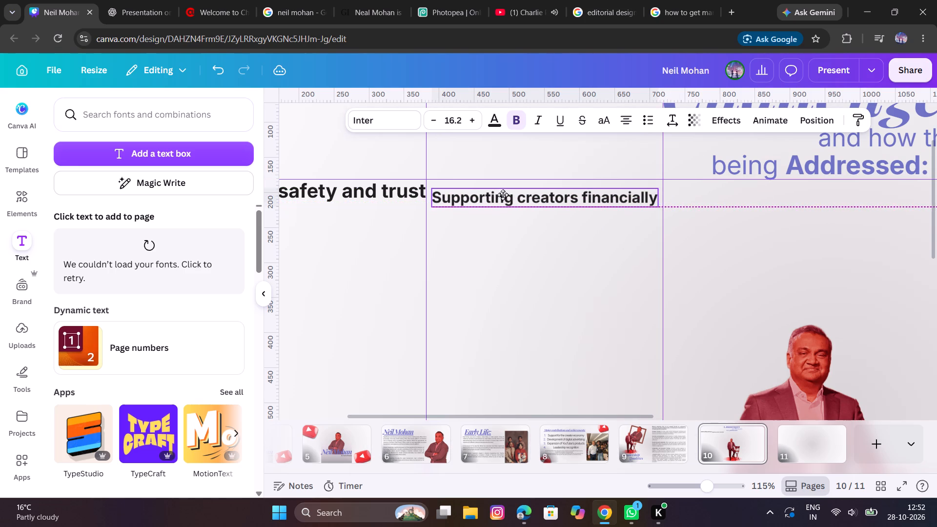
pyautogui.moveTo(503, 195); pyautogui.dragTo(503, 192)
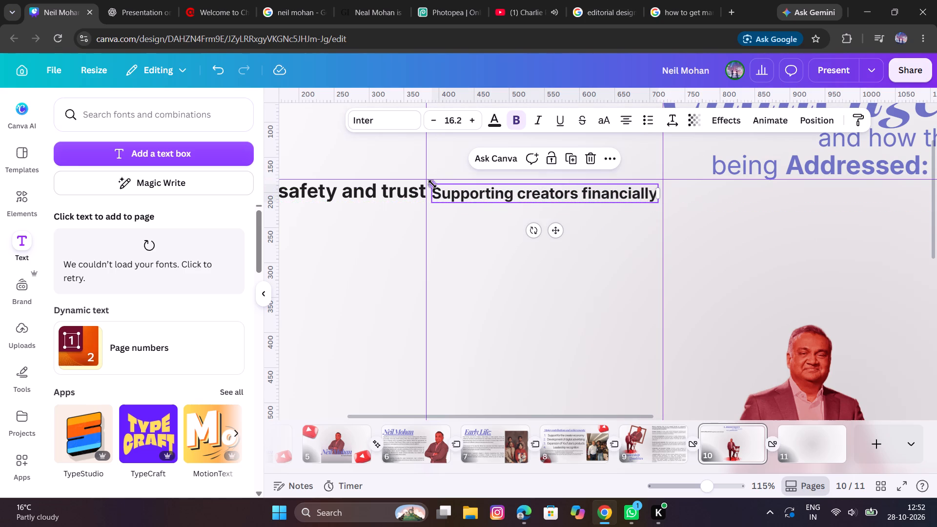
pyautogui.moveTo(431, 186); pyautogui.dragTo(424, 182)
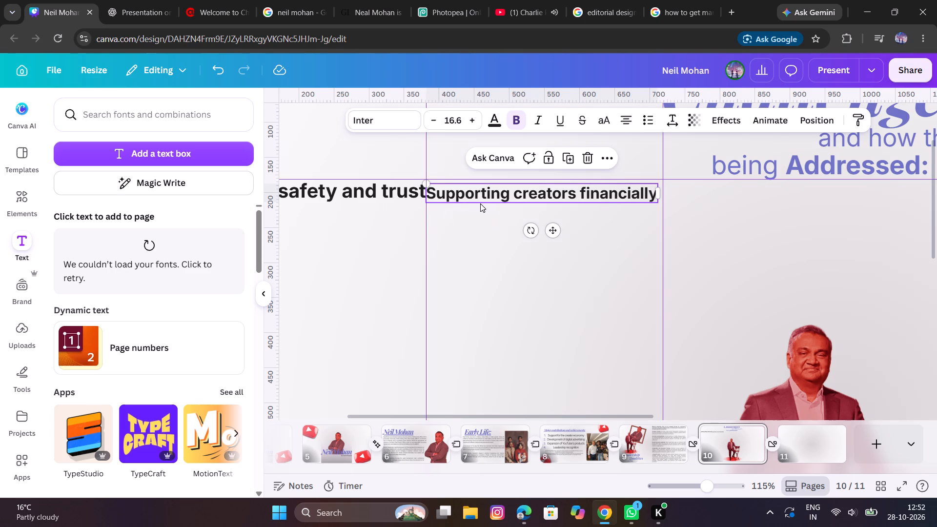
# Nudge the "Supporting creators financially" heading so it sits centred between the second column's guides and level with the first heading.
pyautogui.click(514, 196)
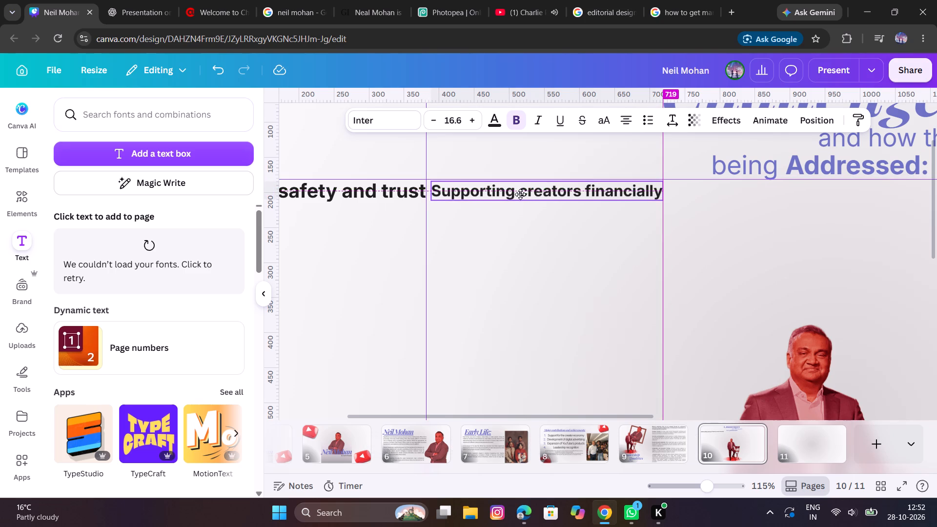
pyautogui.press('Right')
pyautogui.press('Right')
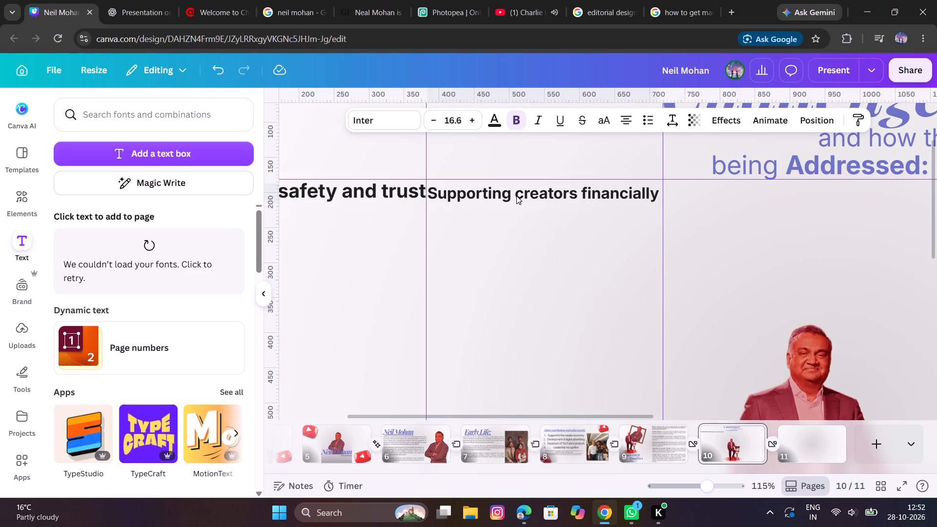
pyautogui.press('Right')
pyautogui.press('Right')
pyautogui.press('Right')
pyautogui.press('Right')
pyautogui.press('Left')
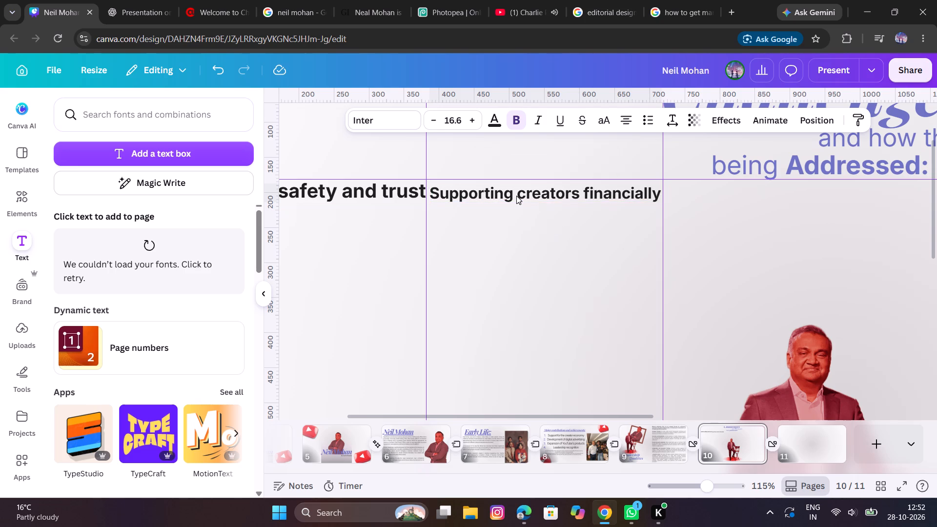
pyautogui.press('Left')
pyautogui.press('Up')
pyautogui.press('Up')
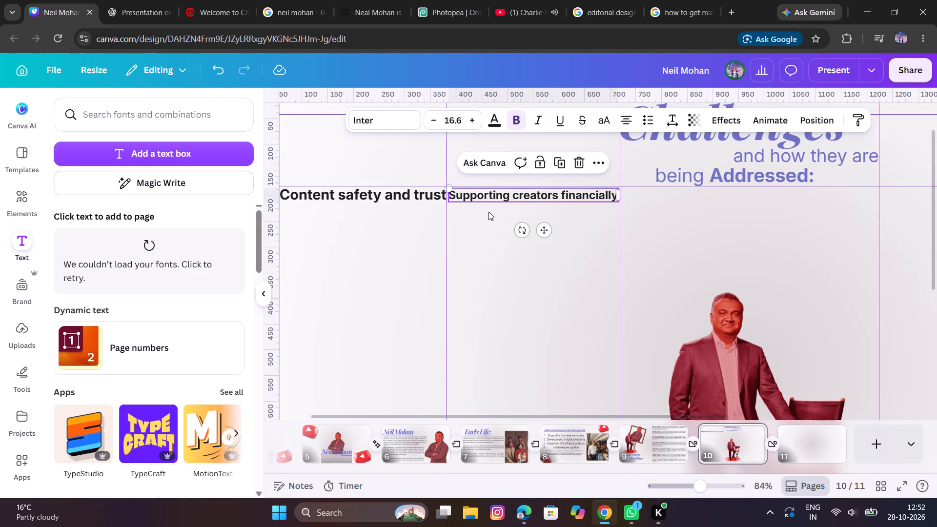
pyautogui.click(595, 243)
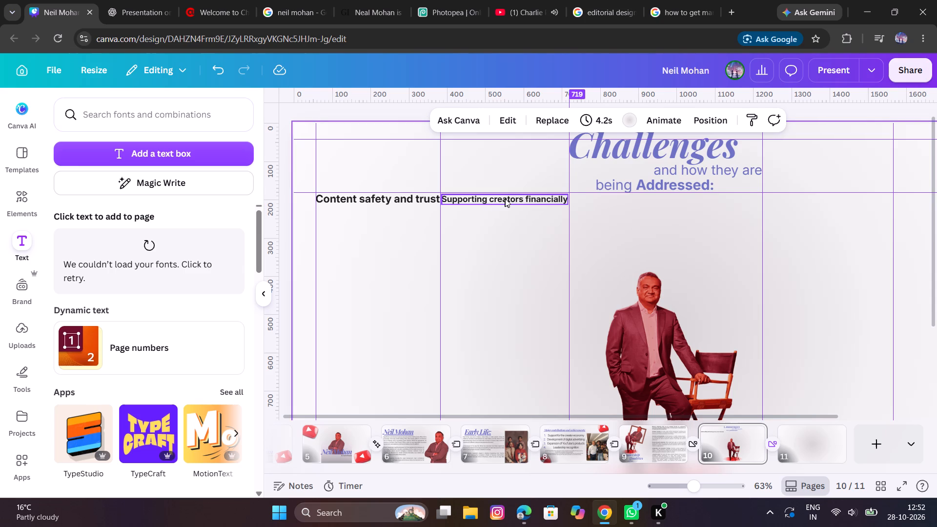
# Compare the font sizes of the "Content safety and trust" and "Supporting creators financially" headings on slide 10.
pyautogui.click(660, 230)
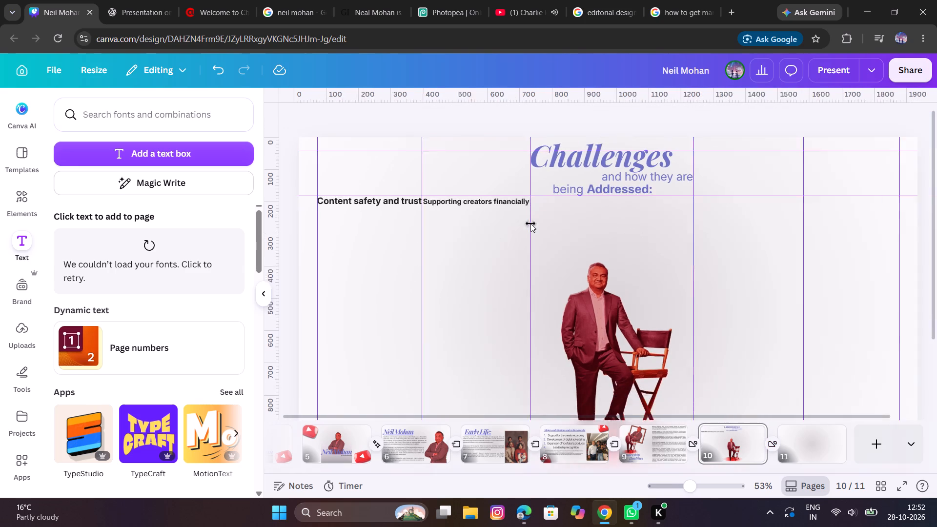
pyautogui.hscroll(-1, 610, 202)
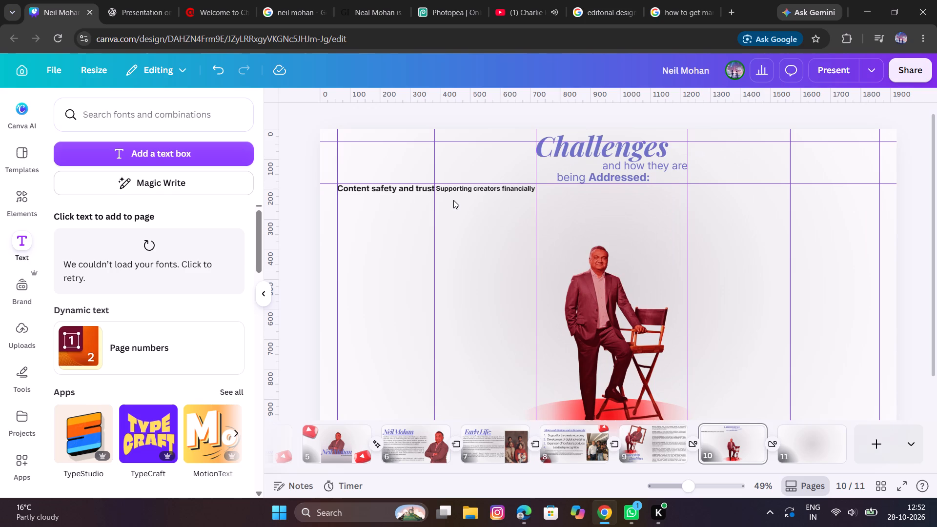
pyautogui.hscroll(2, 414, 195)
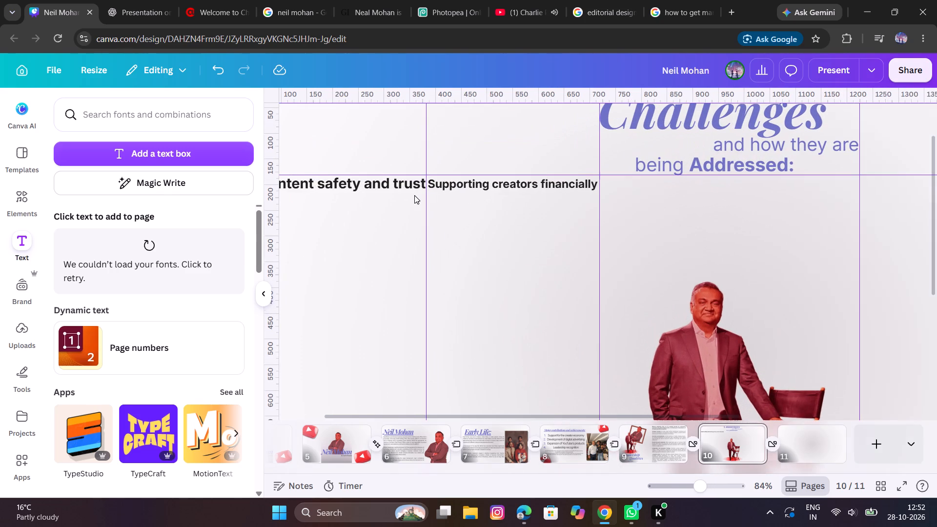
pyautogui.hscroll(1, 359, 192)
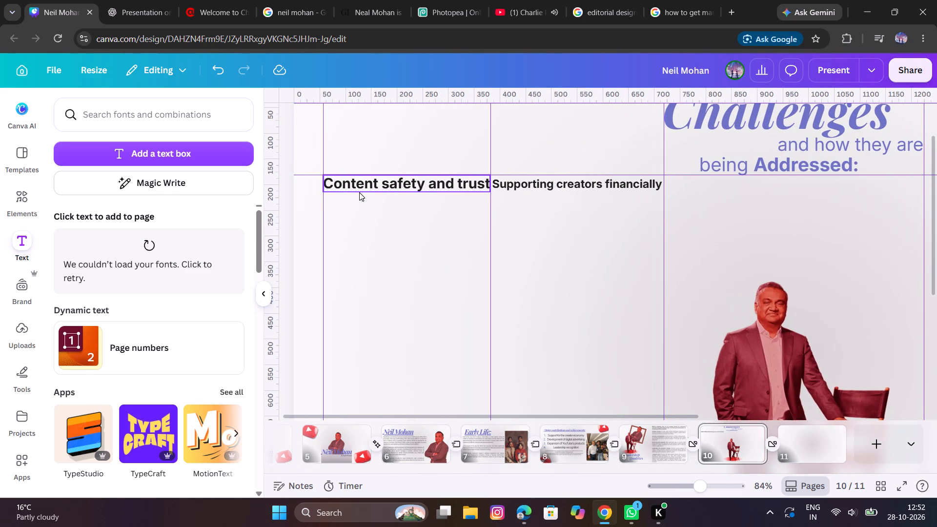
pyautogui.click(373, 179)
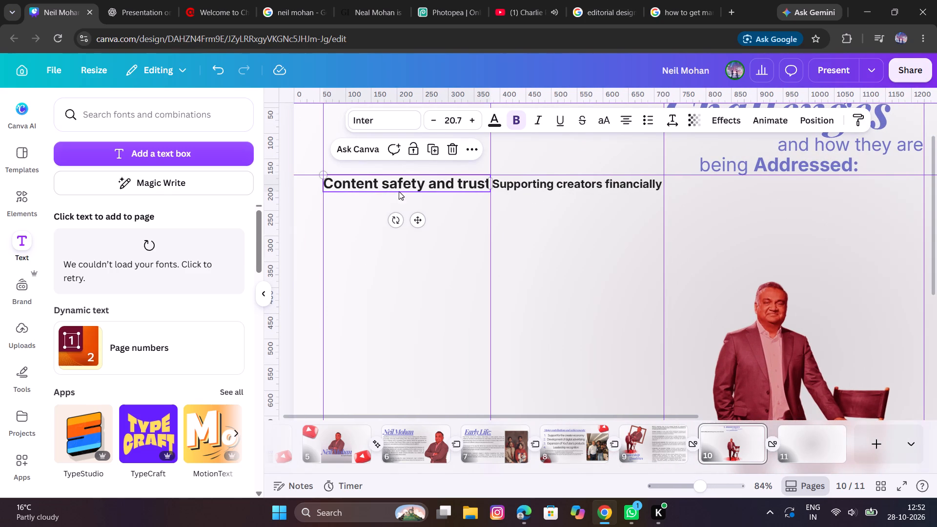
pyautogui.click(381, 188)
pyautogui.click(381, 188)
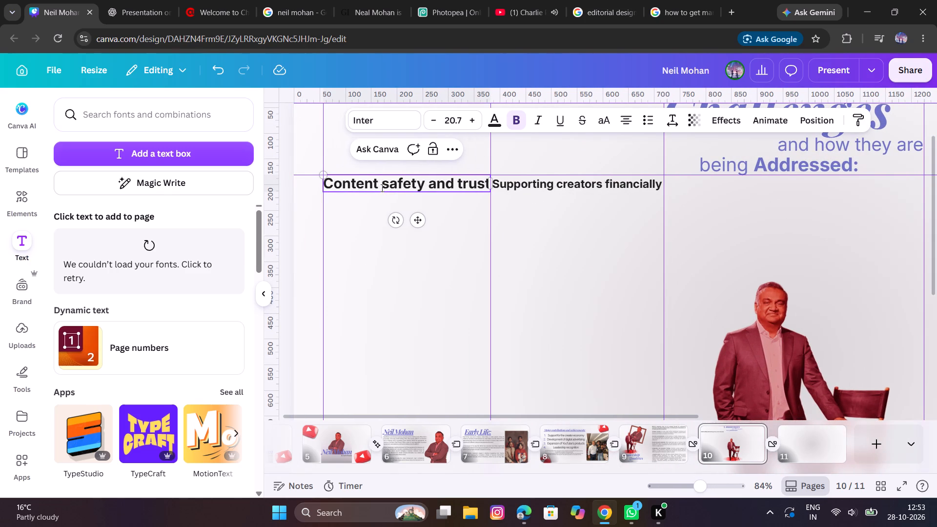
pyautogui.click(527, 183)
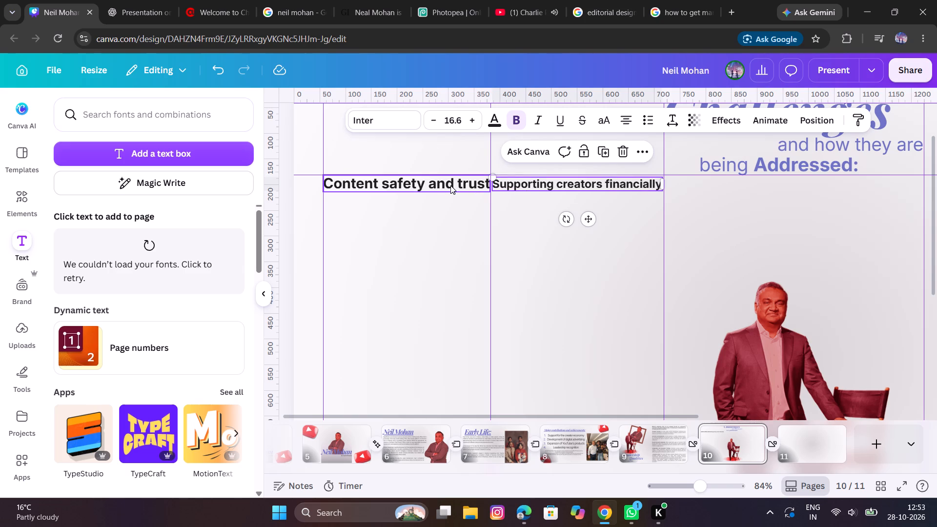
pyautogui.click(450, 185)
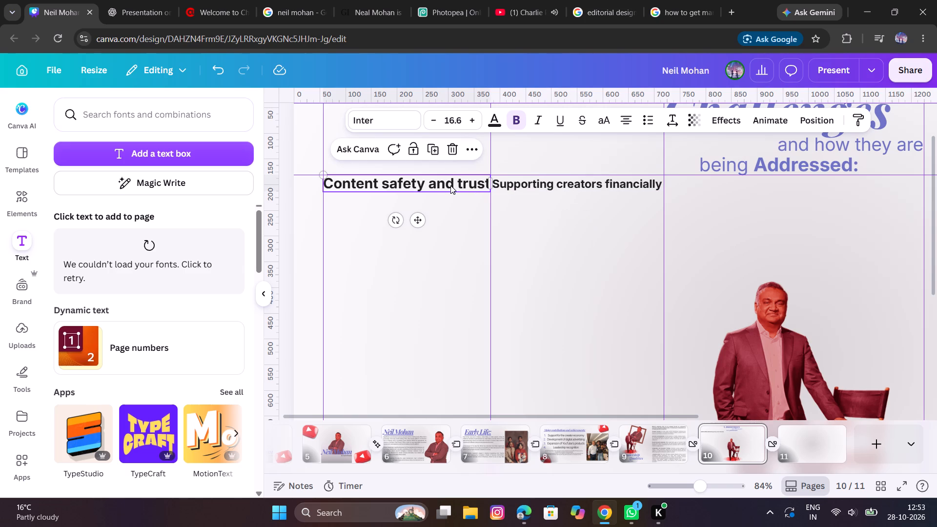
# Set the "Supporting creators financially" heading's font size to 20.7 to match the first heading.
pyautogui.click(605, 185)
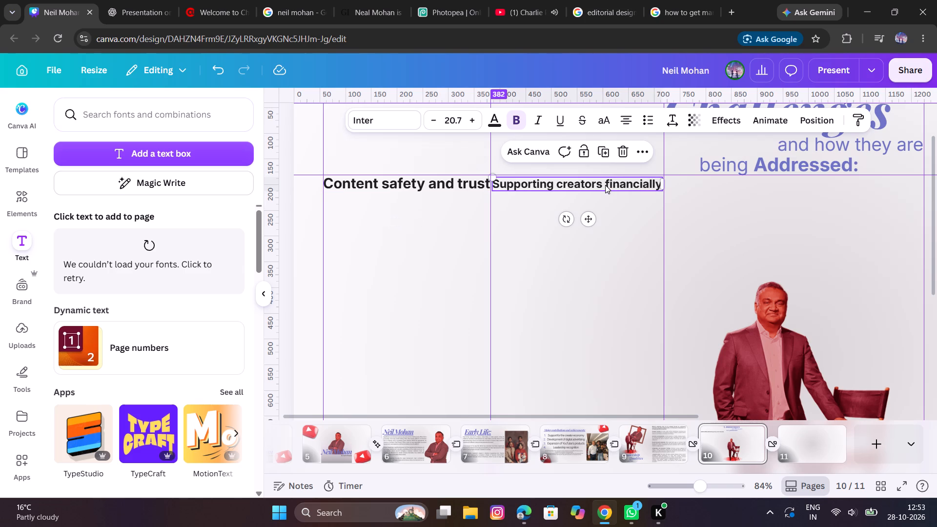
pyautogui.doubleClick(449, 117)
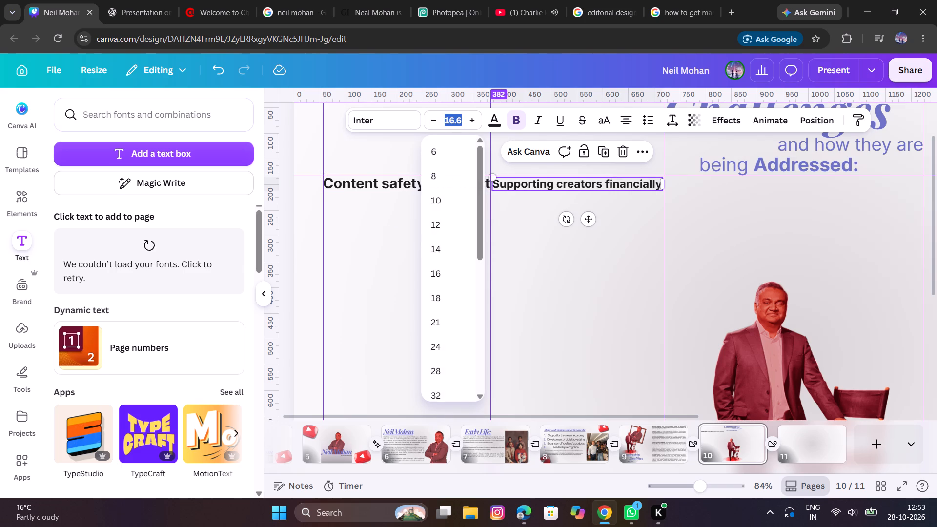
pyautogui.press('BackSpace')
pyautogui.write('20.7')
pyautogui.press('Return')
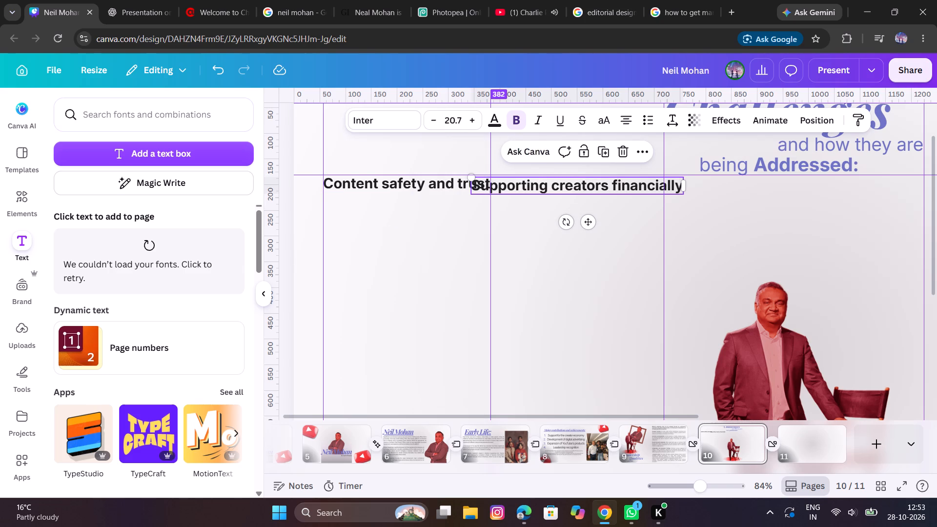
# Break the second heading onto two lines, with "financially" on its own line below "Supporting creators".
pyautogui.click(606, 184)
pyautogui.press('Return')
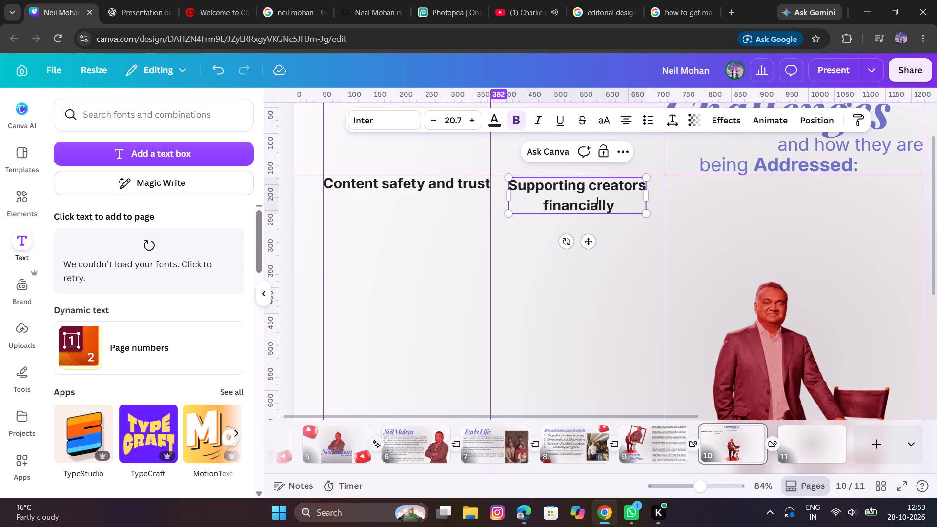
pyautogui.click(621, 240)
# Nudge the two-line "Supporting creators financially" heading up so its first line aligns with "Content safety and trust".
pyautogui.press('Up')
pyautogui.press('Up')
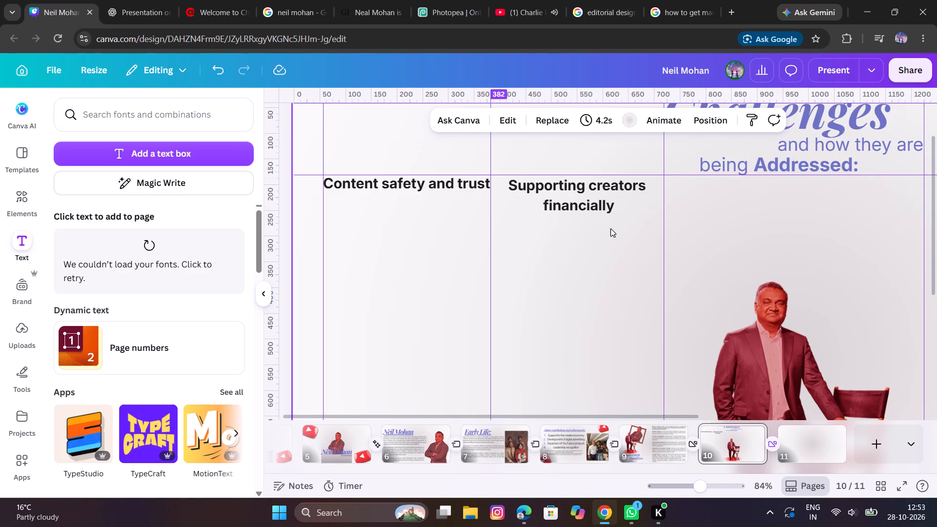
pyautogui.click(608, 211)
pyautogui.press('Up')
pyautogui.press('Up')
pyautogui.press('Up')
pyautogui.press('Up')
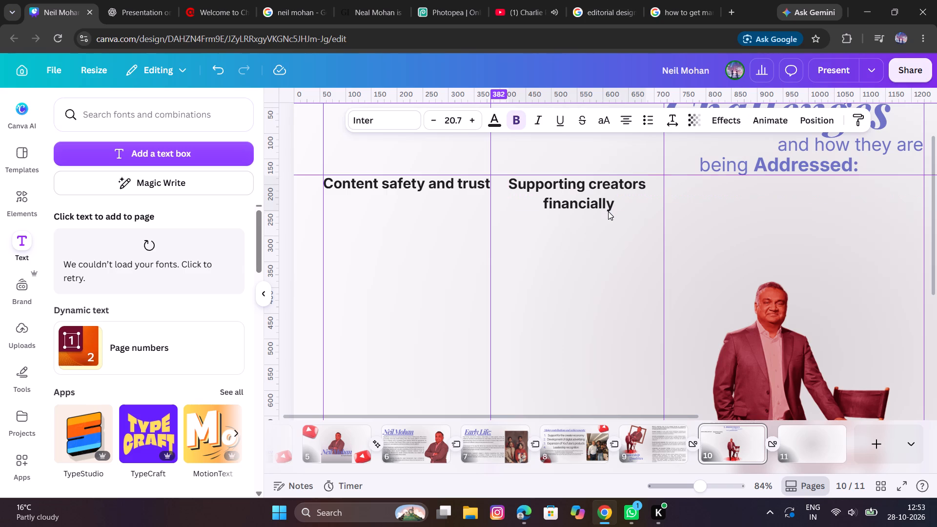
# Nudge the two-line "Supporting creators financially" heading up slightly so its top meets the horizontal guide.
pyautogui.press('Up')
pyautogui.press('Up')
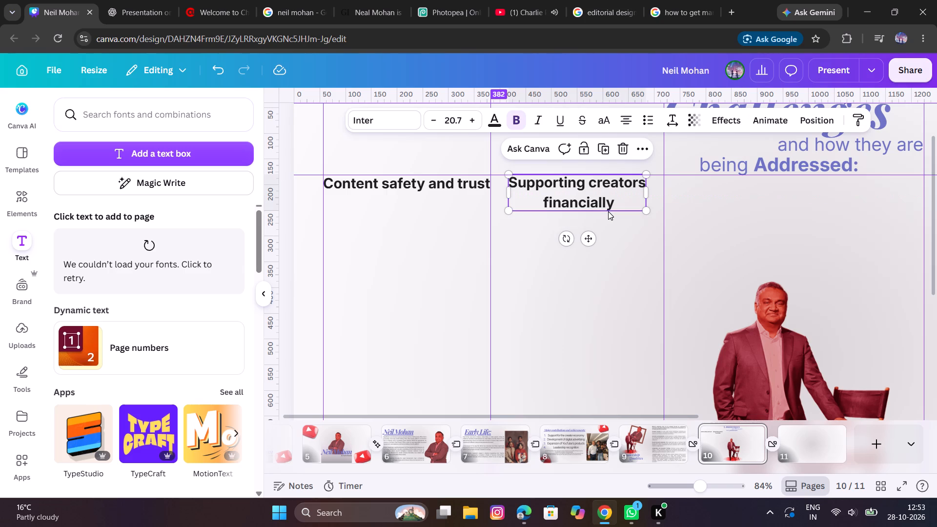
pyautogui.click(662, 244)
pyautogui.click(714, 220)
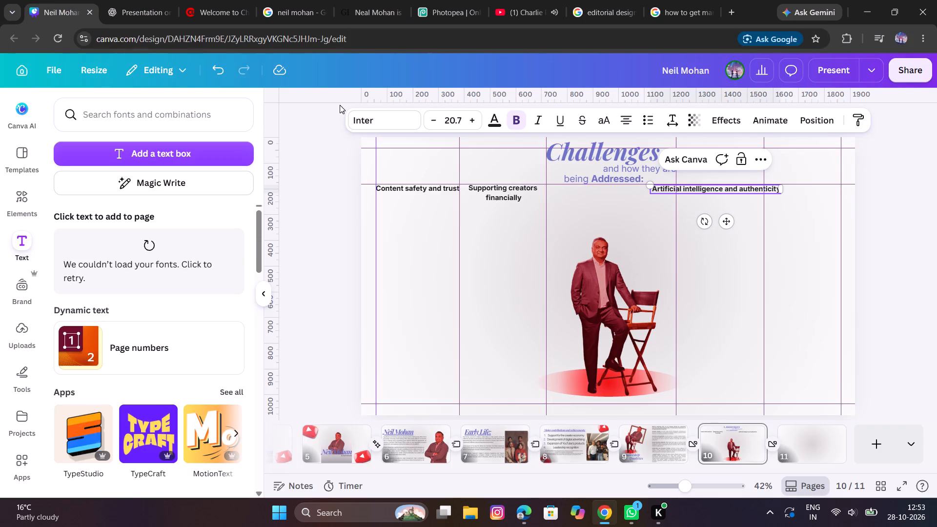
# Break the new heading onto two lines, with "and authenticity" below "Artificial intelligence".
pyautogui.click(724, 191)
pyautogui.press('Left')
pyautogui.press('Return')
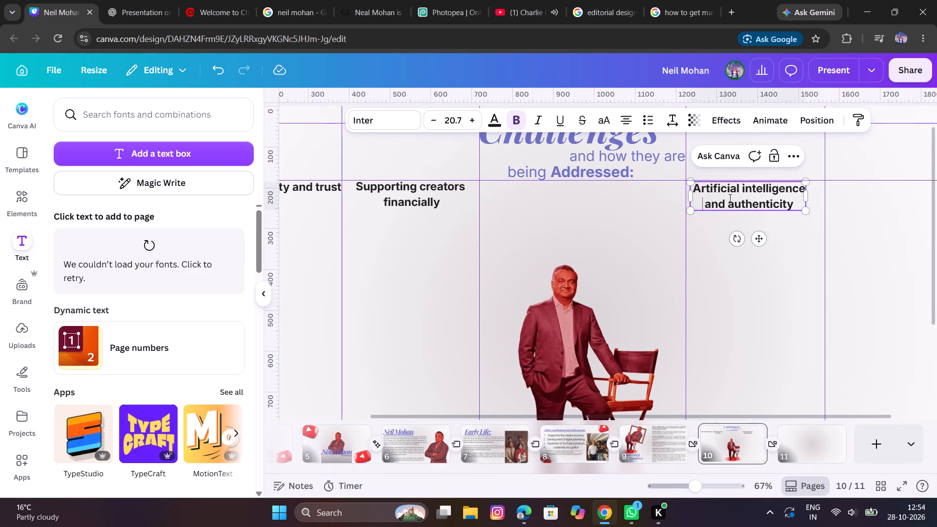
# Capitalise "Authenticity" in the third heading and "Creators" and "Financially" in the second heading.
pyautogui.click(733, 201)
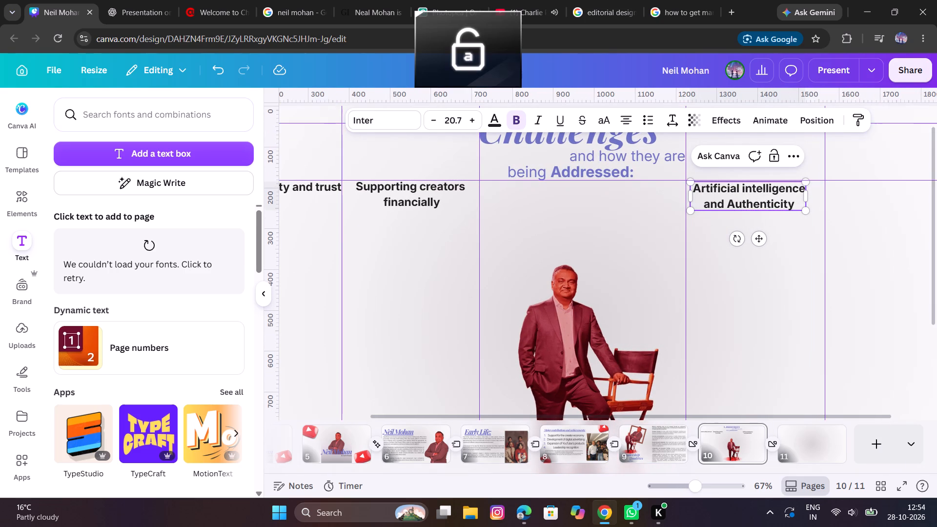
pyautogui.click(428, 188)
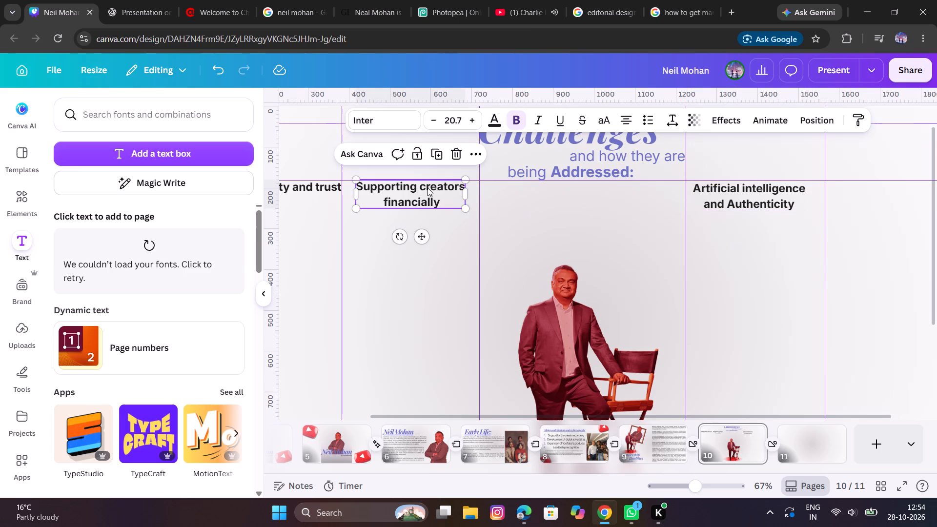
pyautogui.click(425, 188)
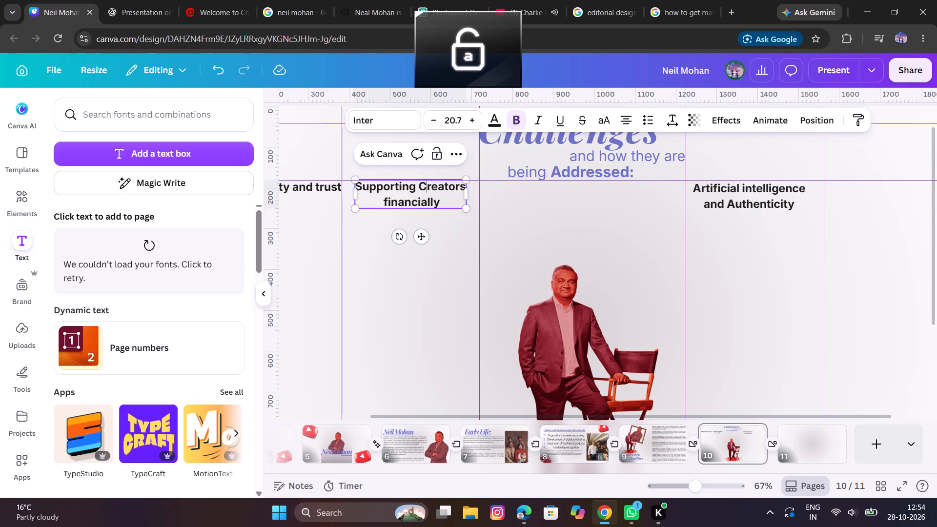
pyautogui.click(386, 201)
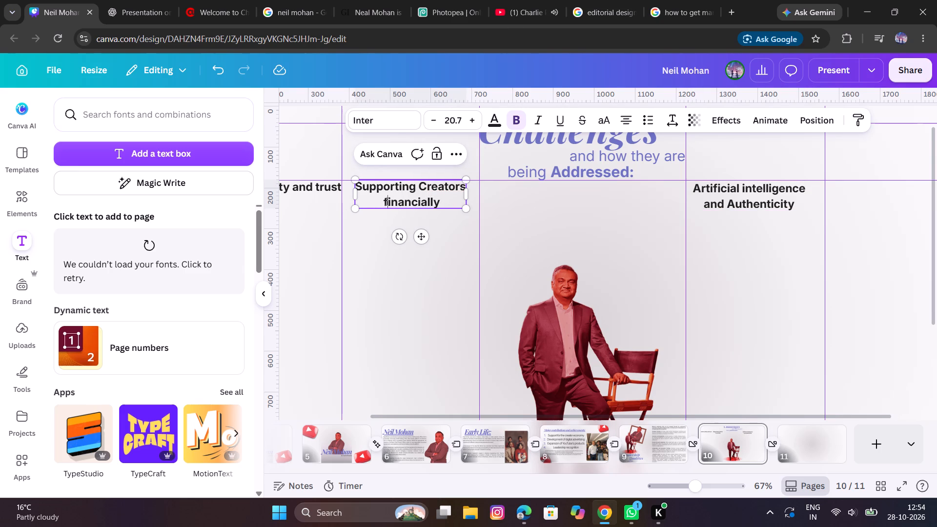
# Capitalise "Safety" and "Trust" in the first column's heading so it reads "Content Safety and Trust".
pyautogui.hscroll(1, 386, 201)
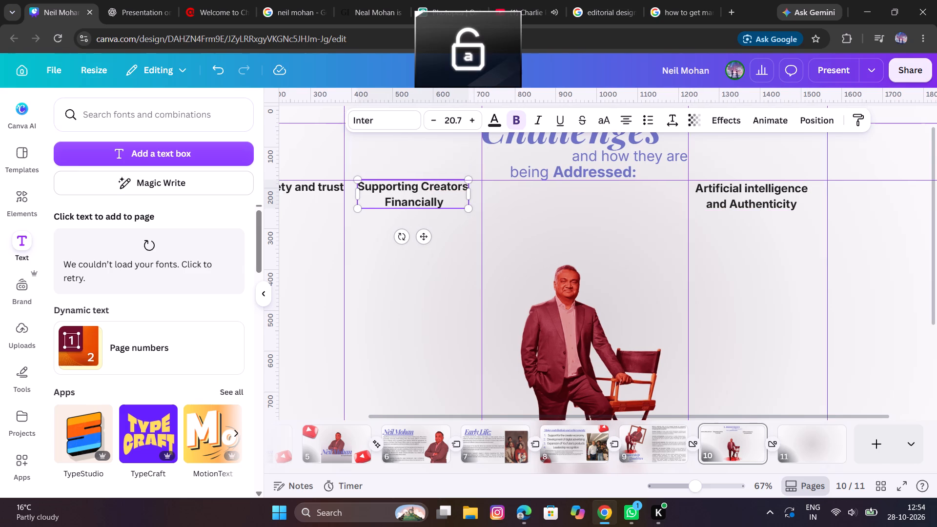
pyautogui.hscroll(2, 386, 201)
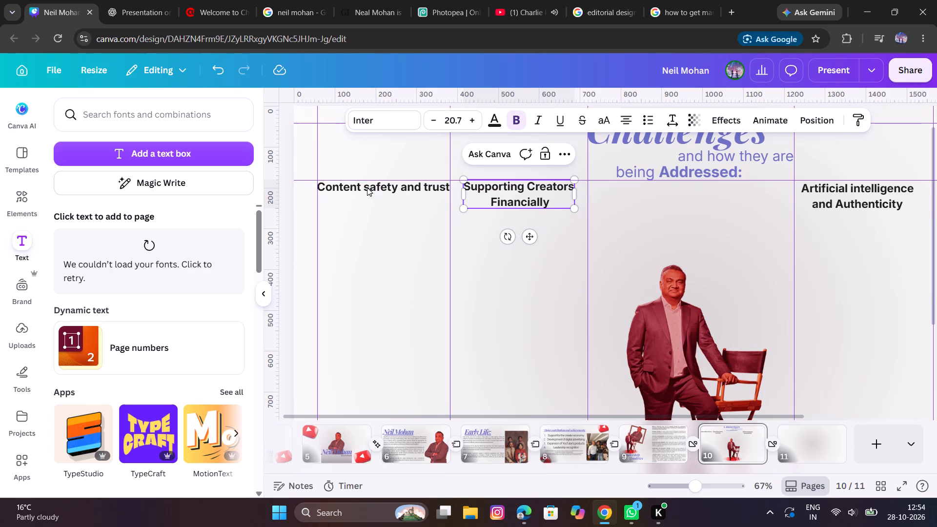
pyautogui.click(370, 189)
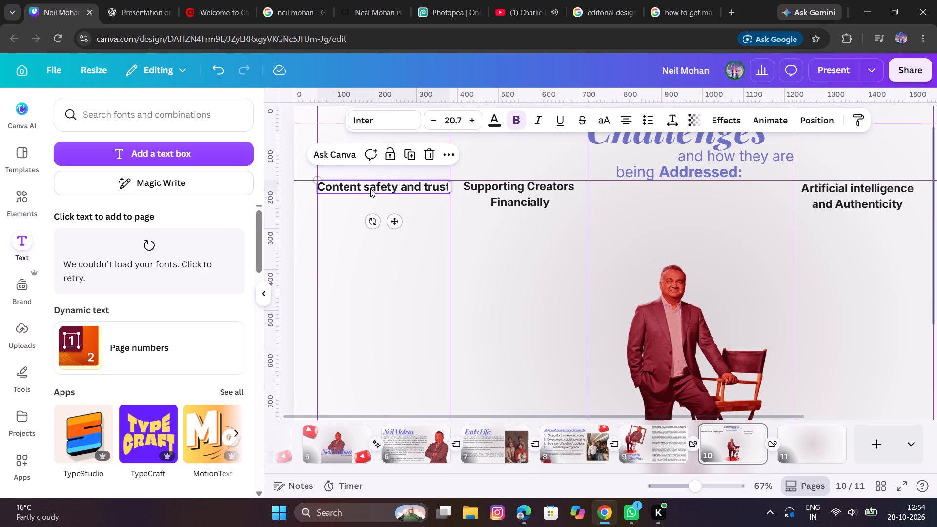
pyautogui.click(370, 189)
pyautogui.tripleClick(370, 189)
pyautogui.click(370, 189)
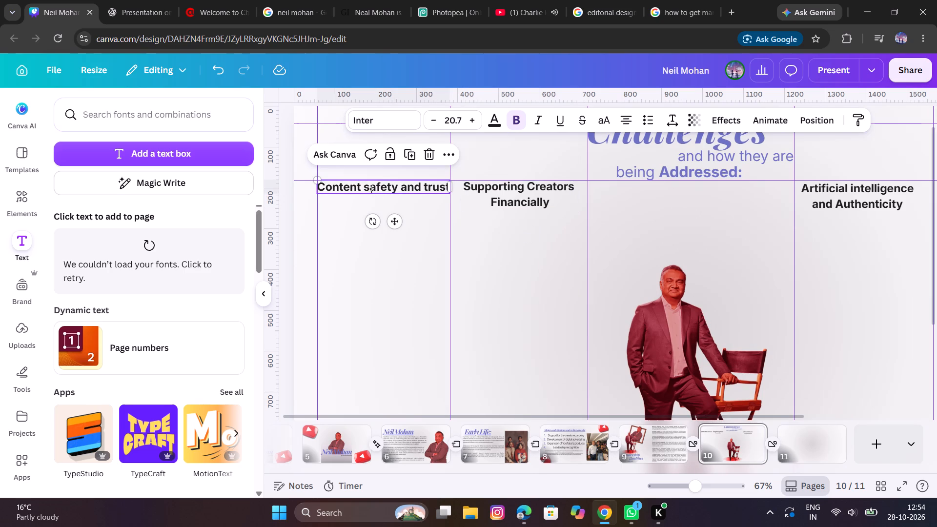
pyautogui.doubleClick(368, 187)
pyautogui.tripleClick(368, 187)
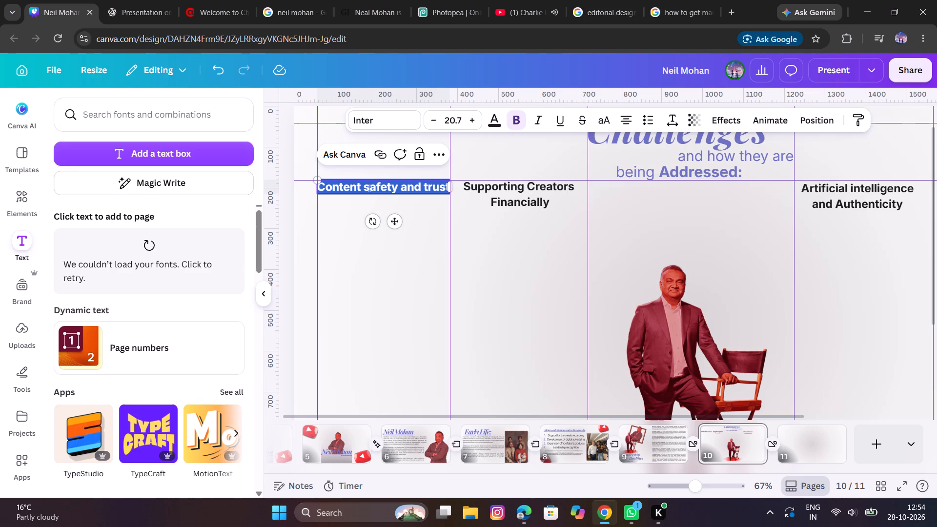
pyautogui.click(376, 195)
pyautogui.doubleClick(370, 188)
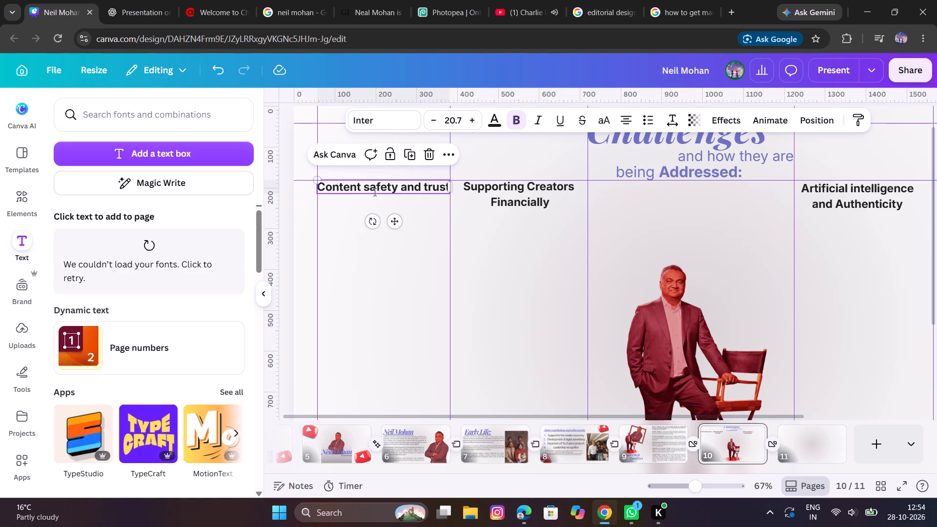
pyautogui.doubleClick(370, 188)
pyautogui.click(370, 188)
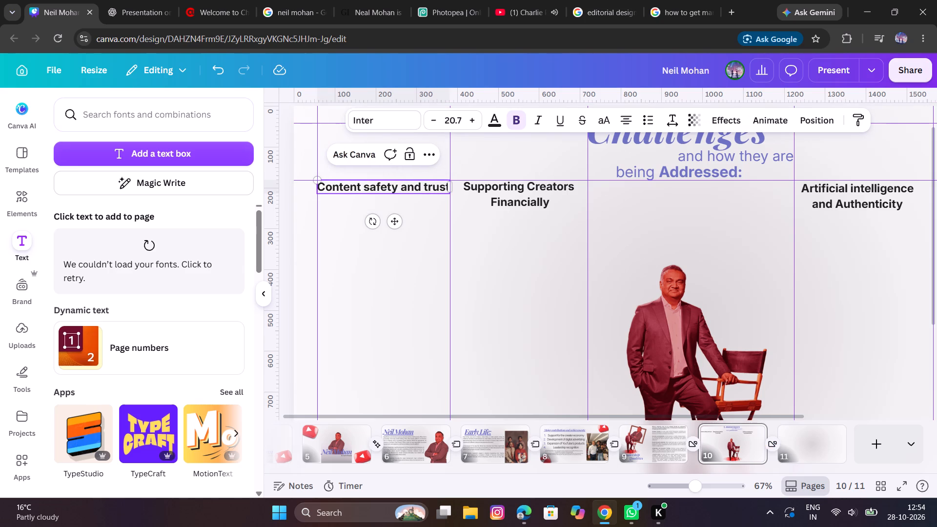
pyautogui.click(430, 188)
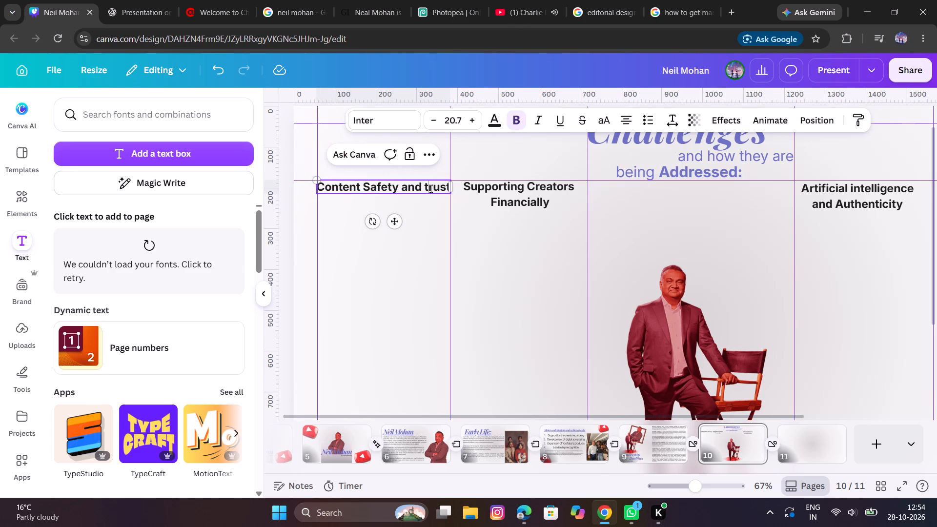
pyautogui.press('t')
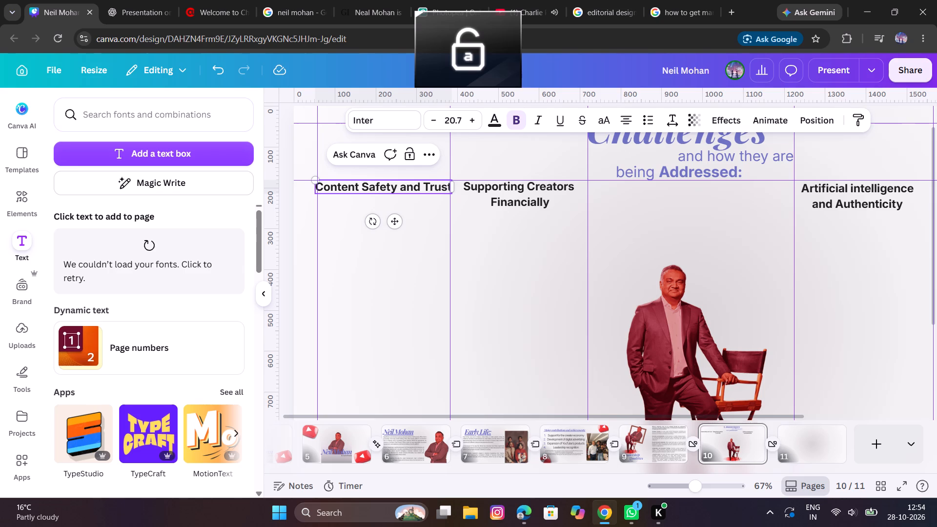
# Break the first heading onto two lines, with "and Trust" below "Content Safety".
pyautogui.click(399, 186)
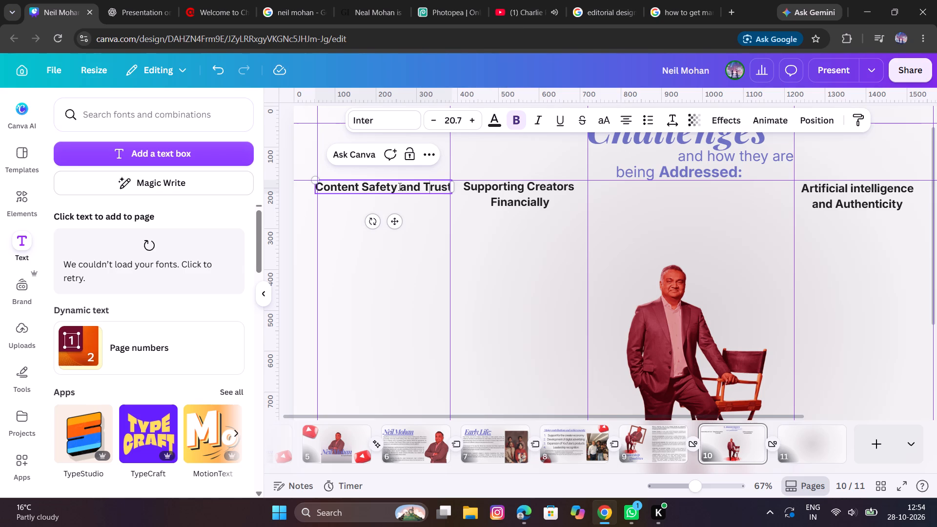
pyautogui.press('Return')
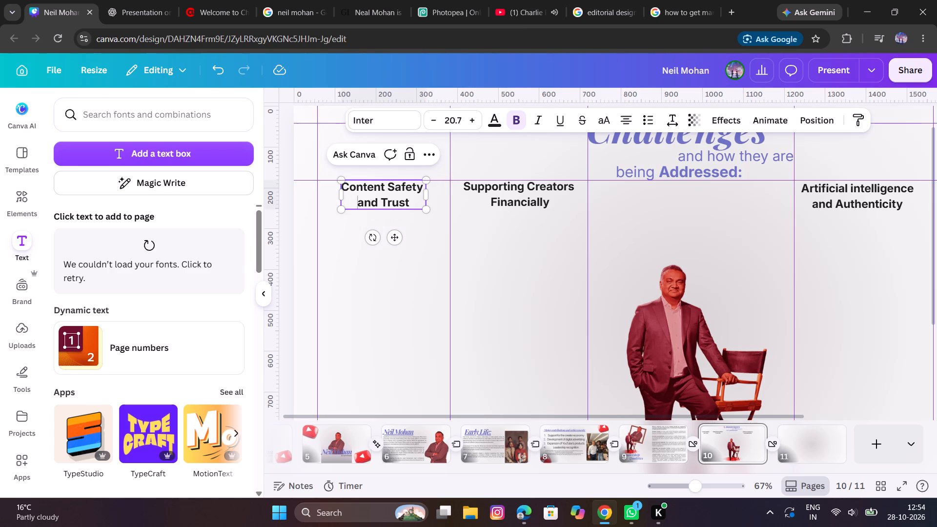
pyautogui.click(689, 212)
# Nudge the "Artificial intelligence and Authenticity" heading sideways until it sits centred between its column's vertical guides.
pyautogui.hscroll(-1, 689, 212)
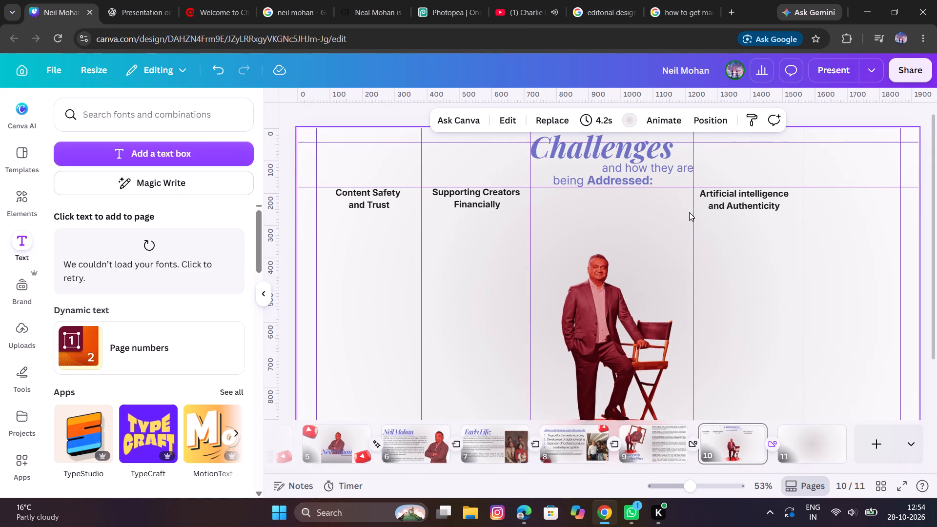
pyautogui.hscroll(-1, 689, 212)
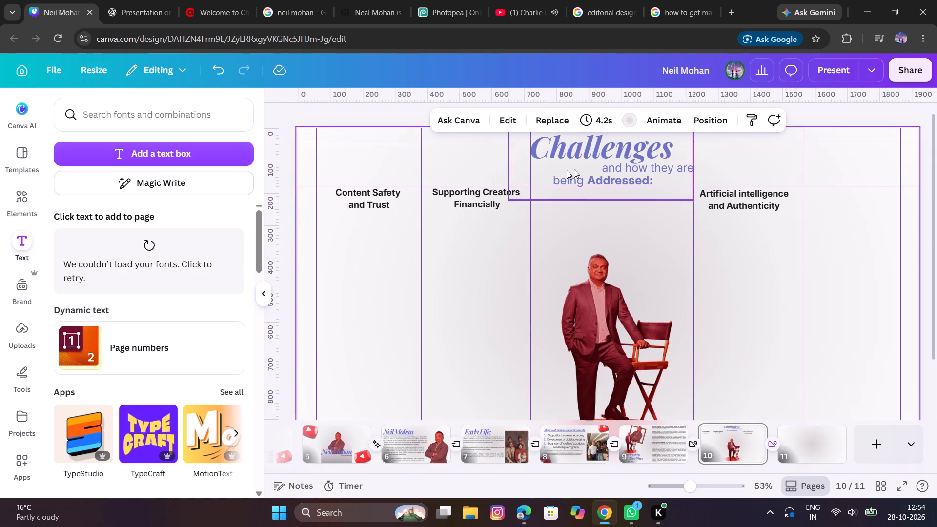
pyautogui.click(725, 201)
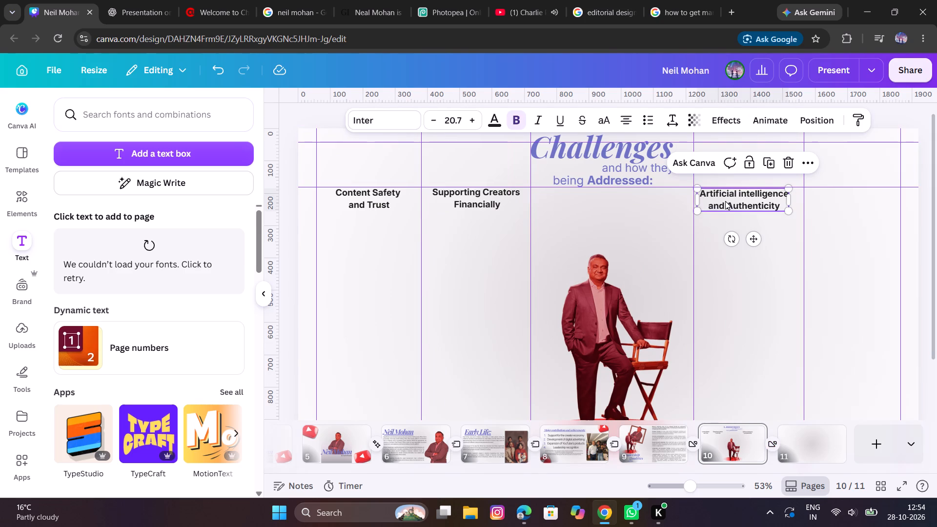
pyautogui.press('Right')
pyautogui.press('Right')
pyautogui.press('Right')
pyautogui.press('Right')
pyautogui.press('Right')
pyautogui.press('Right')
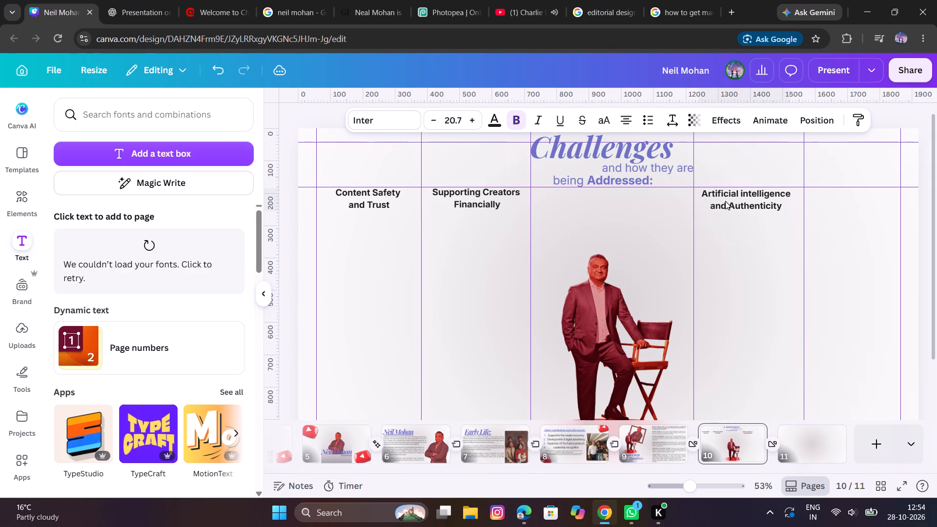
pyautogui.press('Right')
pyautogui.press('Right')
pyautogui.press('Right')
pyautogui.press('Right')
pyautogui.press('Right')
pyautogui.press('Right')
pyautogui.press('Right')
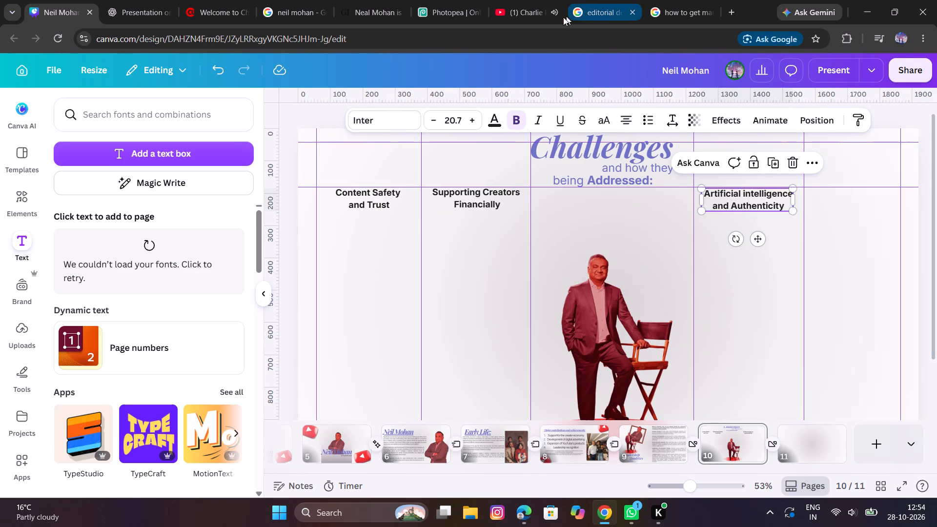
# Switch to YouTube, start "Future - Mask Off (Lyrics)" from the suggested videos, and return to the Canva presentation.
pyautogui.click(537, 20)
pyautogui.click(495, 202)
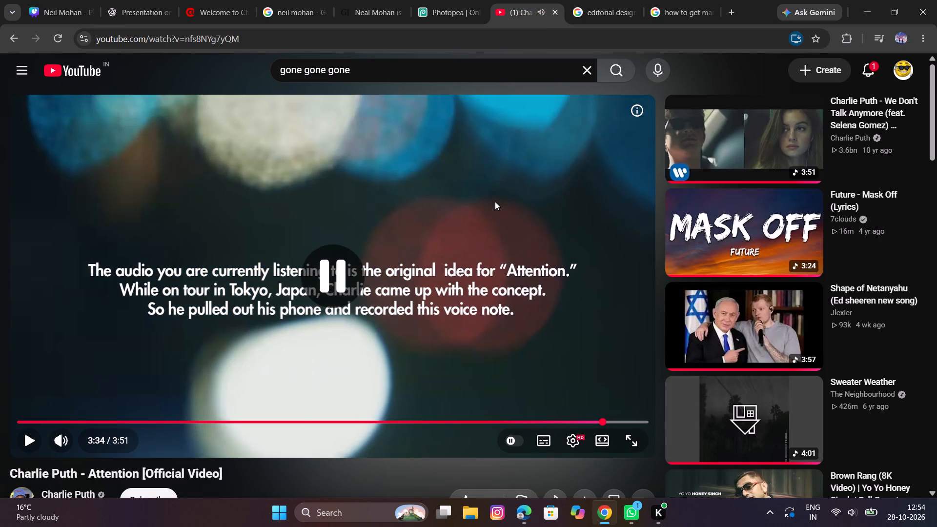
pyautogui.scroll(-3, 495, 202)
pyautogui.scroll(1, 495, 202)
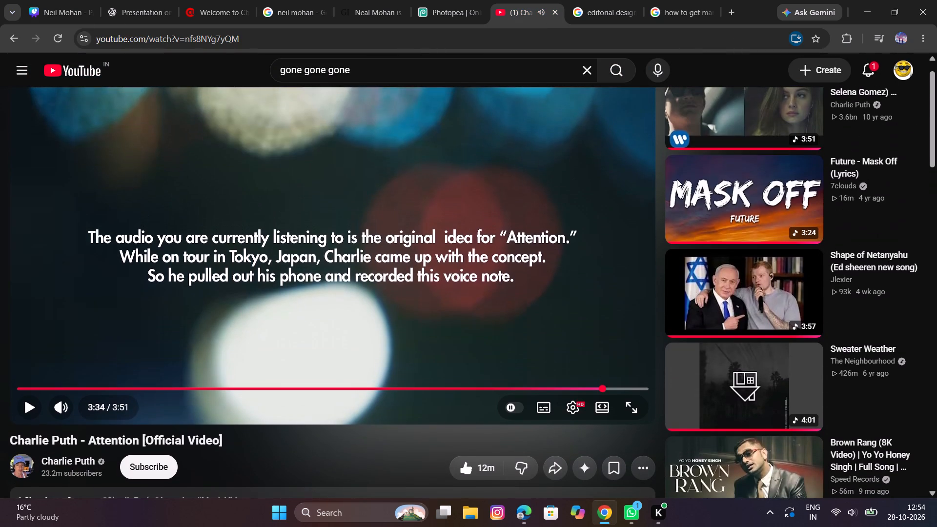
pyautogui.click(708, 187)
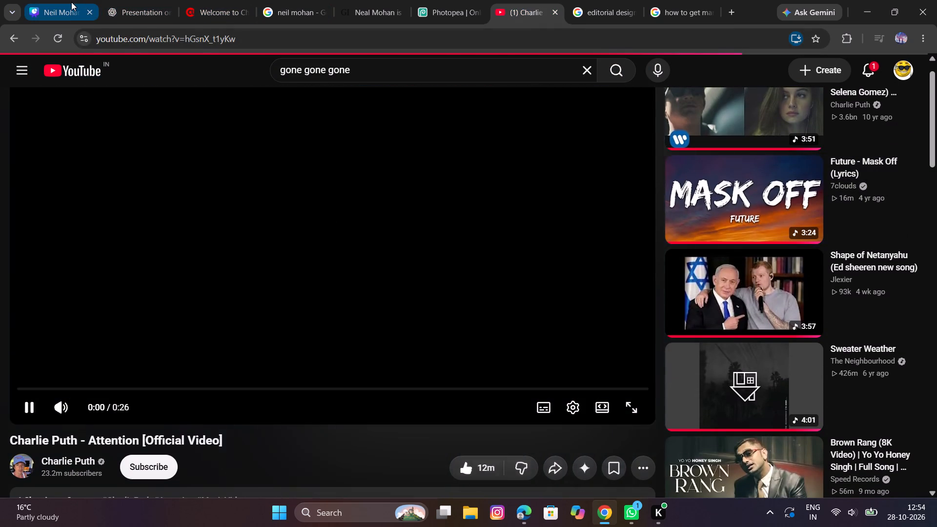
pyautogui.click(71, 2)
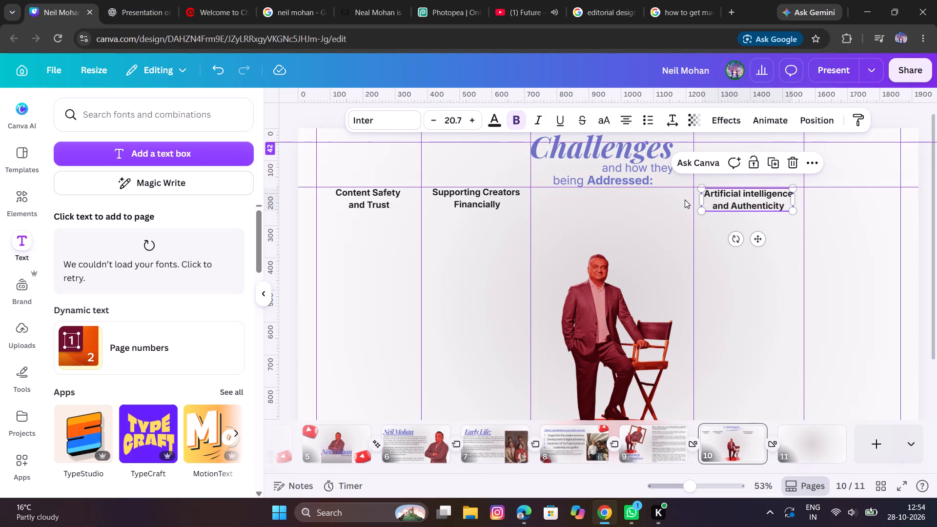
# Nudge the "Artificial intelligence and Authenticity" heading up slightly to line up with the other column headings.
pyautogui.press('Up')
pyautogui.press('Up')
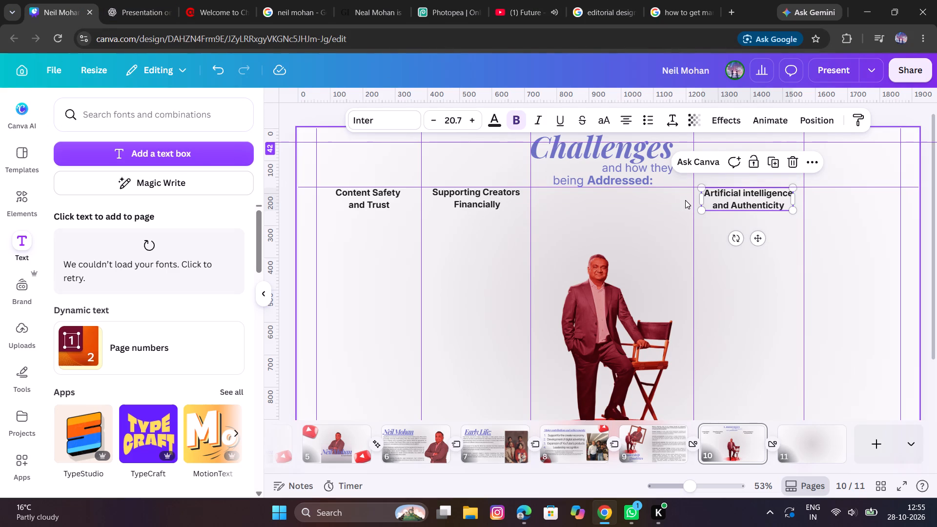
pyautogui.press('Up')
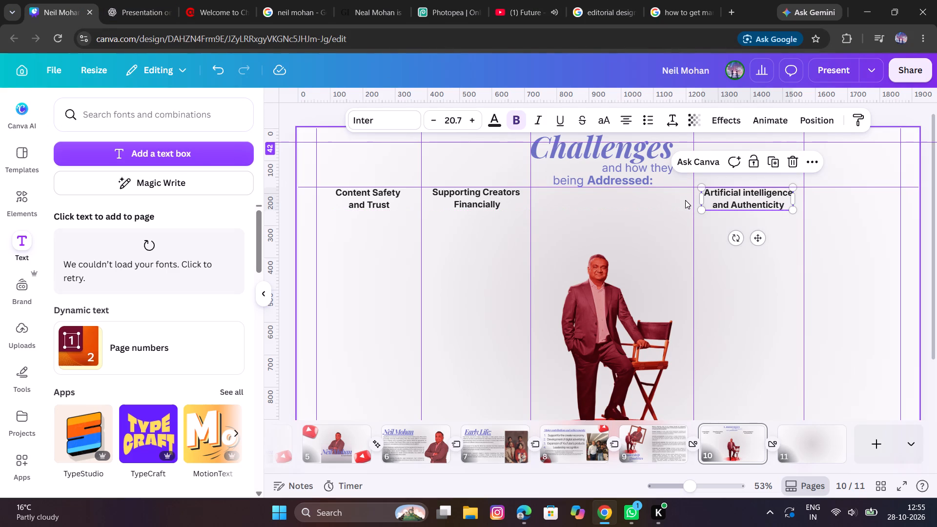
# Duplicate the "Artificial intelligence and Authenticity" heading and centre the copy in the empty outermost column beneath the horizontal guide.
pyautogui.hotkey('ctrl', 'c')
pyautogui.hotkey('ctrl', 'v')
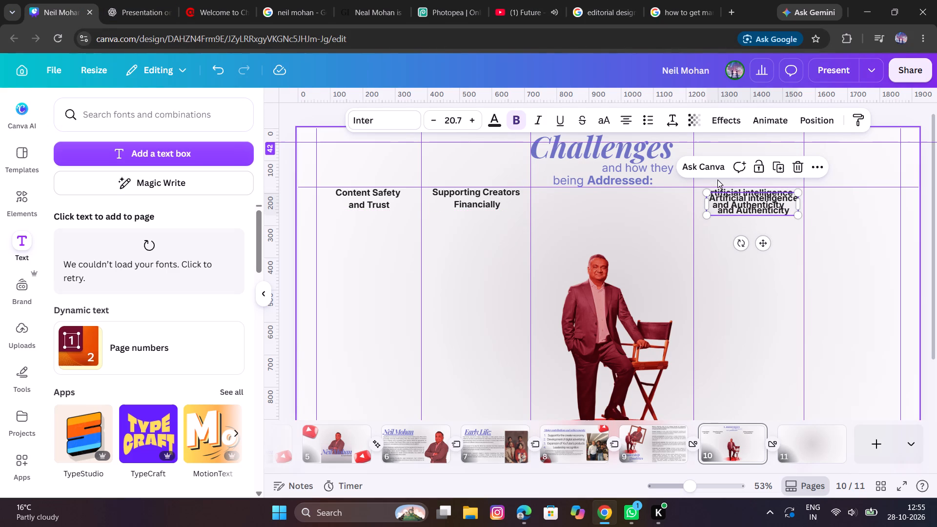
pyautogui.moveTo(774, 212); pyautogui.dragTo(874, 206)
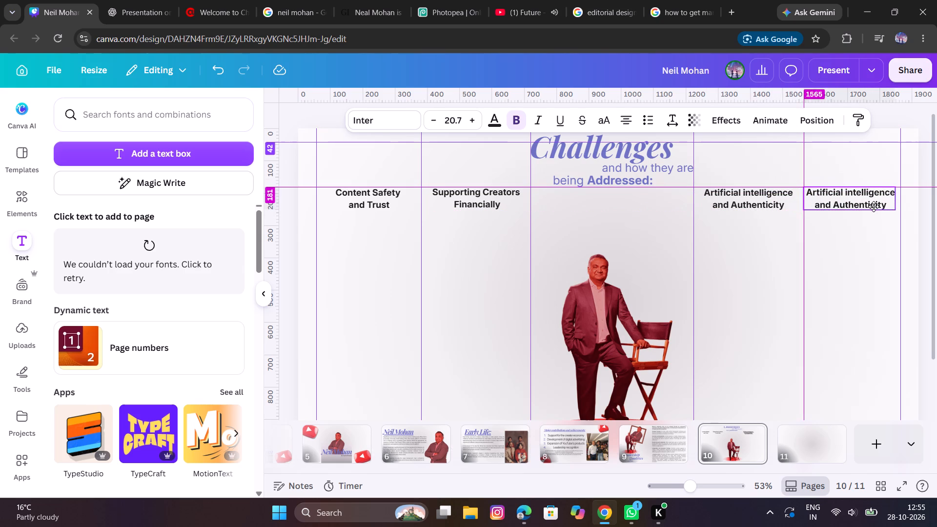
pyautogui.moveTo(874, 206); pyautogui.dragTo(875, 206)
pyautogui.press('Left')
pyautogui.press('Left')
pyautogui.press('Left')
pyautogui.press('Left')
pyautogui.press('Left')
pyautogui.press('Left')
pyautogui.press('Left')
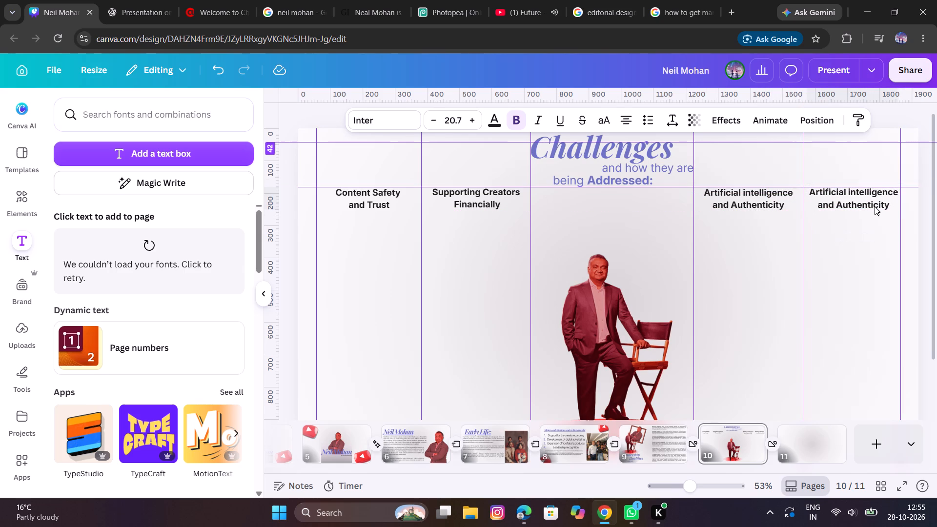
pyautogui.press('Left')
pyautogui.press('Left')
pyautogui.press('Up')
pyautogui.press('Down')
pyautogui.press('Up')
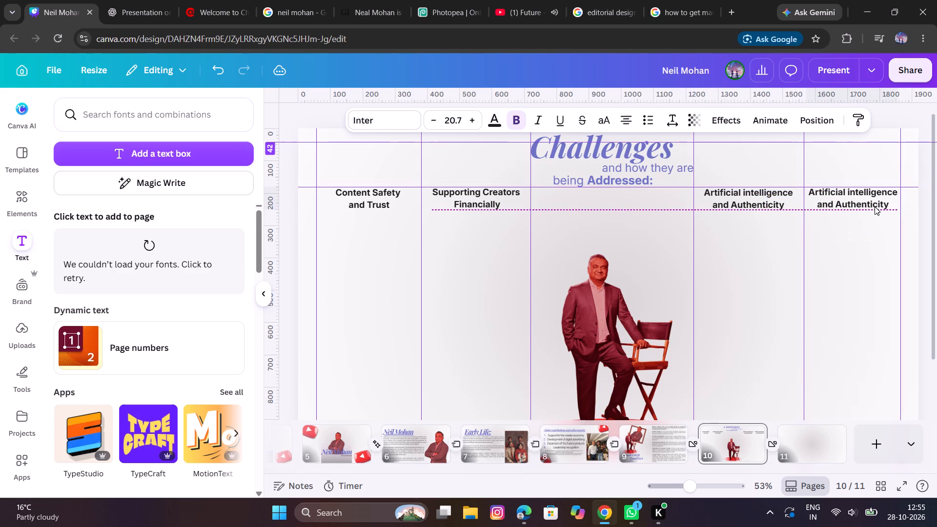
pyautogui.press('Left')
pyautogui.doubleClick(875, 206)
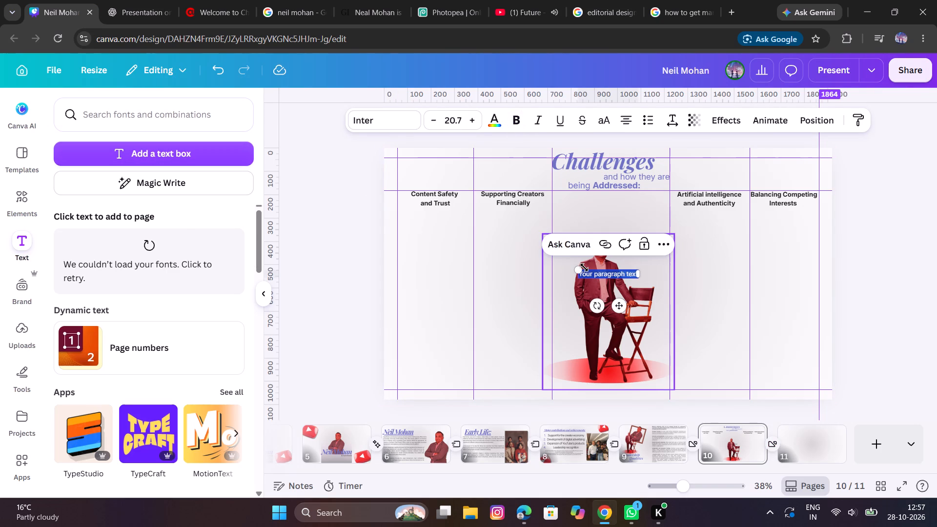
pyautogui.press('BackSpace')
pyautogui.hotkey('ctrl', 'v')
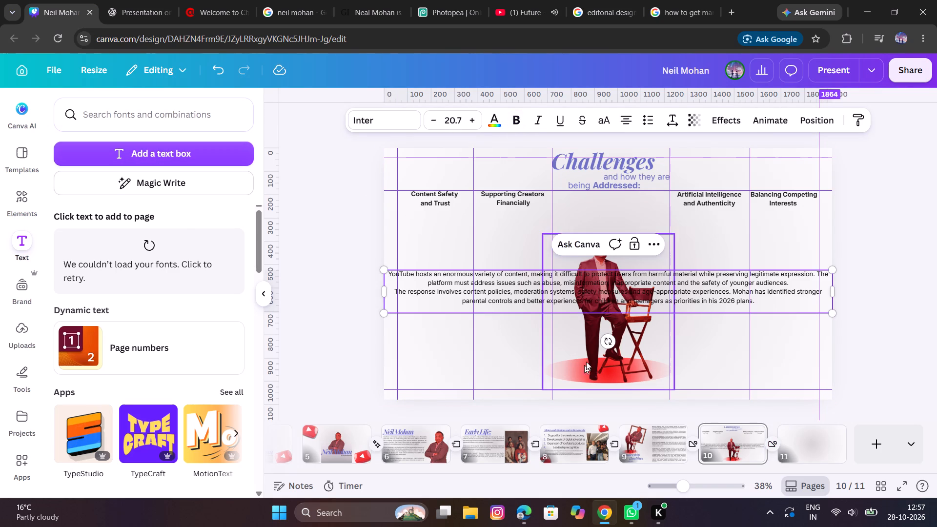
# Narrow the pasted text box to roughly one column's width and move it beneath the "Content Safety and Trust" heading.
pyautogui.moveTo(833, 292); pyautogui.dragTo(740, 291)
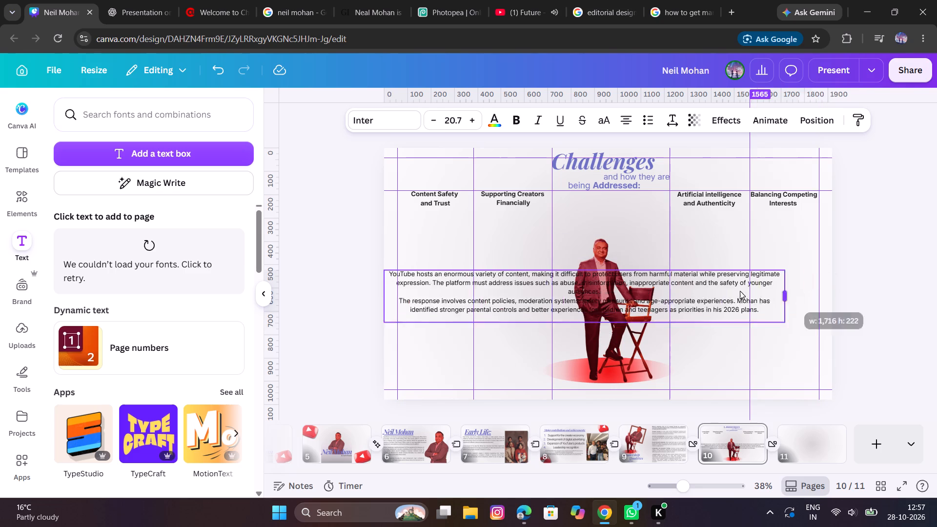
pyautogui.moveTo(740, 291); pyautogui.dragTo(475, 296)
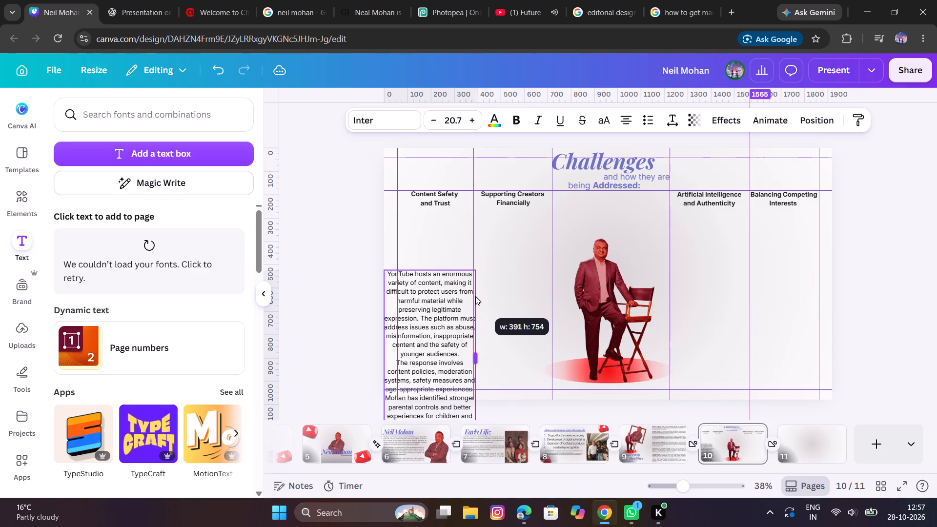
pyautogui.moveTo(475, 296); pyautogui.dragTo(473, 296)
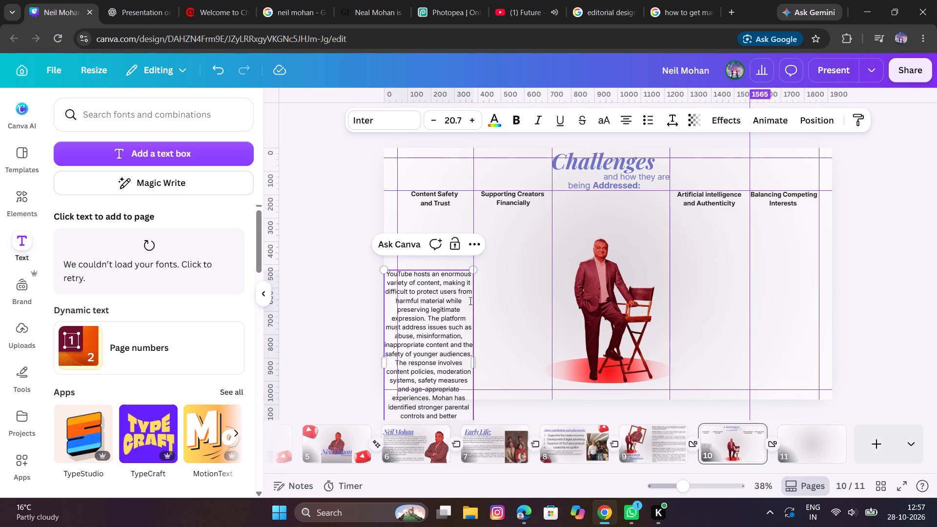
pyautogui.click(504, 306)
pyautogui.moveTo(440, 322); pyautogui.dragTo(443, 269)
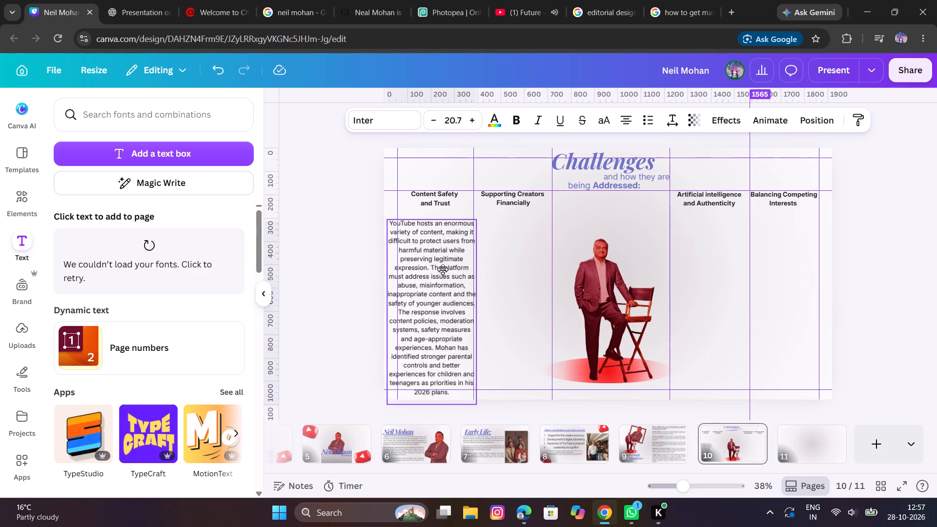
pyautogui.moveTo(443, 269); pyautogui.dragTo(450, 257)
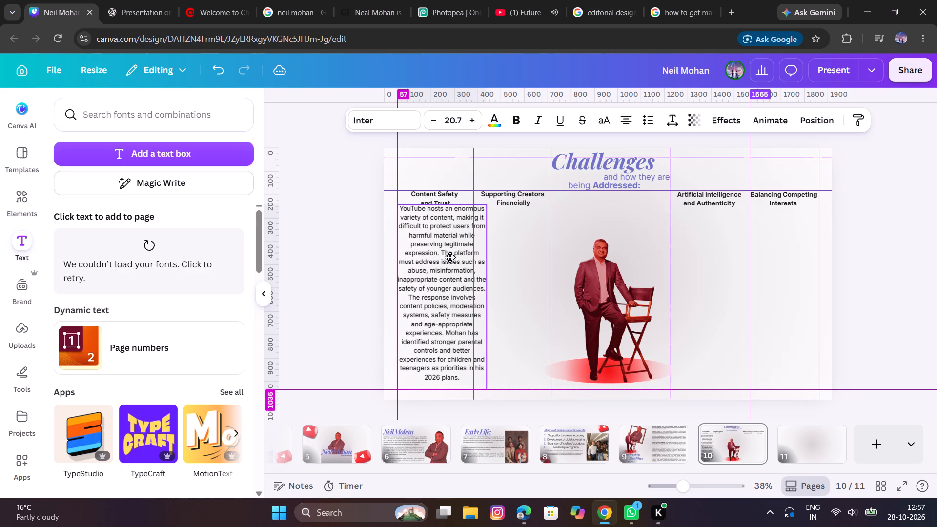
pyautogui.moveTo(450, 257); pyautogui.dragTo(448, 257)
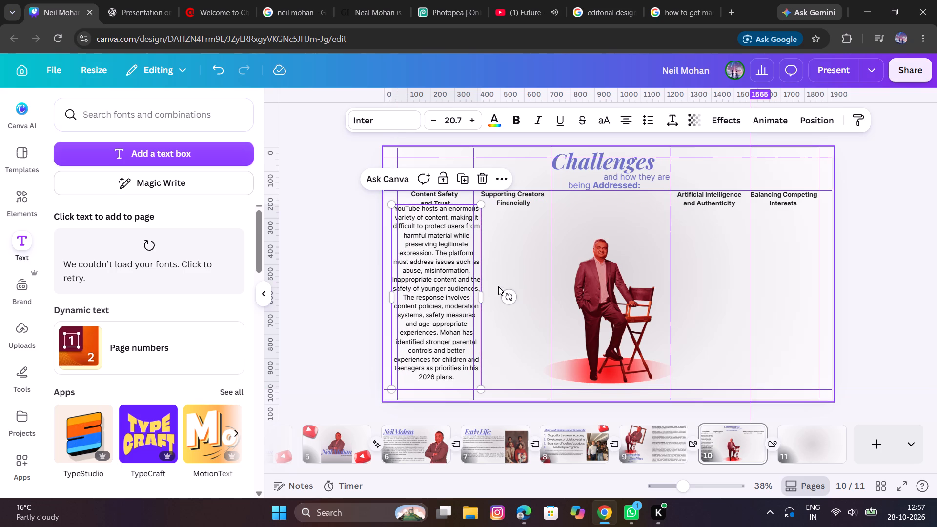
# Fit the body text box's sides to the two vertical guides of the "Content Safety and Trust" column, about 325 wide.
pyautogui.moveTo(482, 301); pyautogui.dragTo(476, 301)
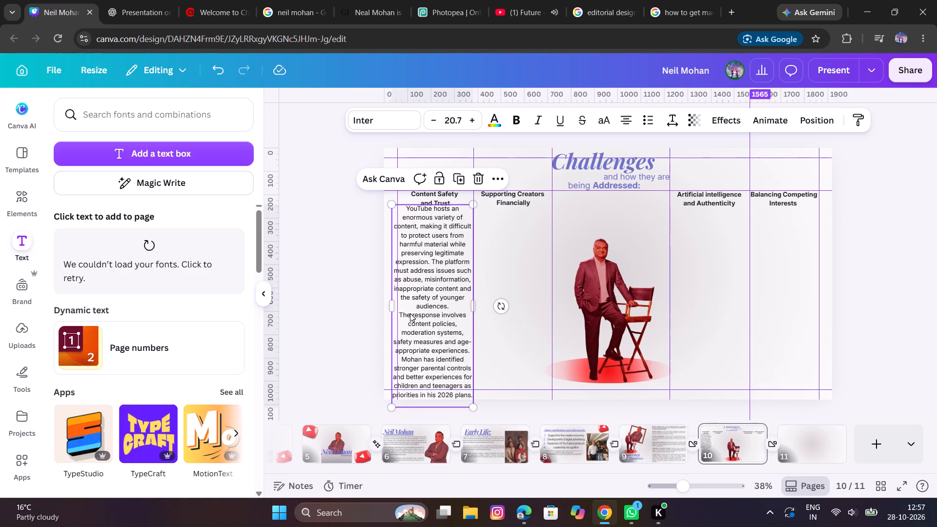
pyautogui.moveTo(395, 307); pyautogui.dragTo(395, 307)
pyautogui.moveTo(395, 307); pyautogui.dragTo(403, 307)
pyautogui.hotkey('ctrl', 'z')
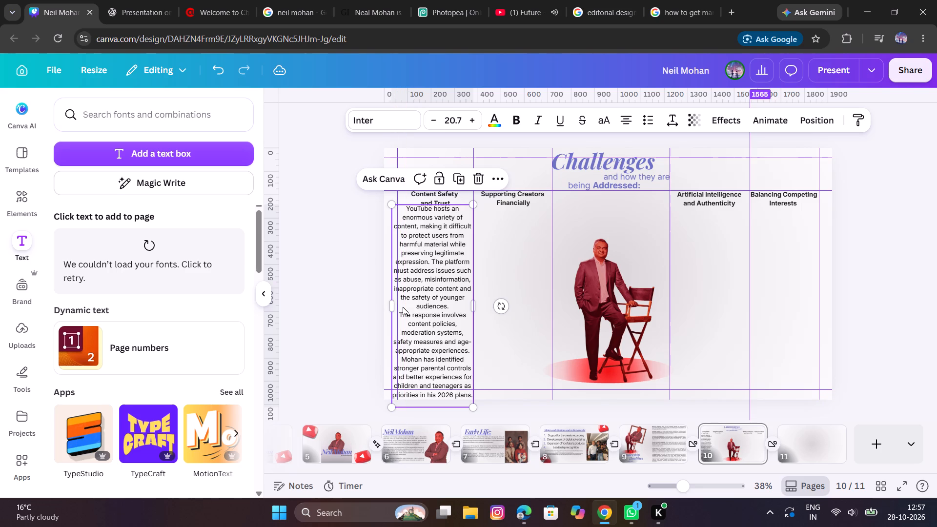
pyautogui.moveTo(390, 307); pyautogui.dragTo(391, 307)
pyautogui.moveTo(391, 307); pyautogui.dragTo(399, 307)
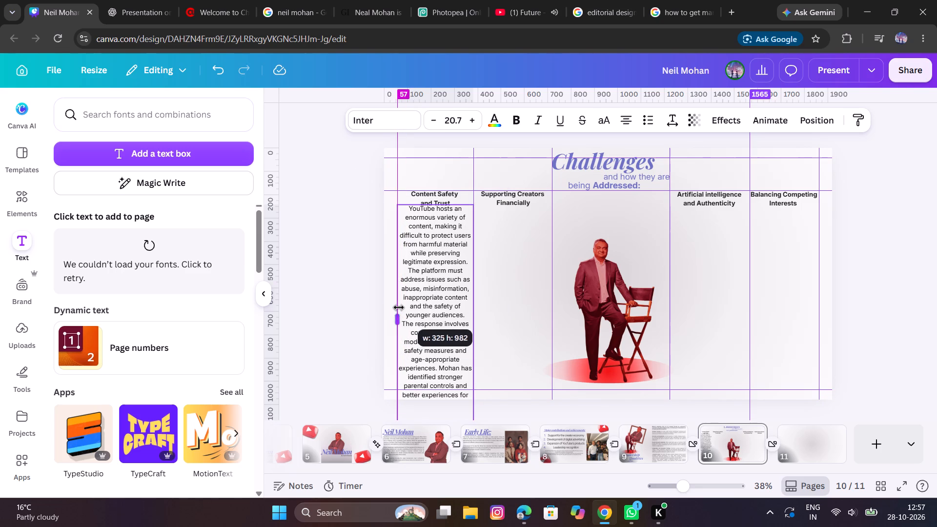
pyautogui.scroll(-1, 454, 265)
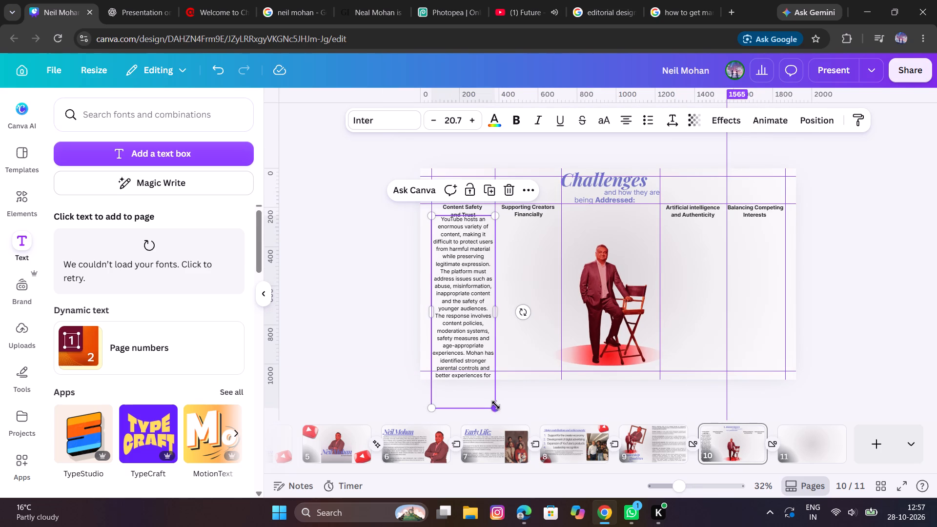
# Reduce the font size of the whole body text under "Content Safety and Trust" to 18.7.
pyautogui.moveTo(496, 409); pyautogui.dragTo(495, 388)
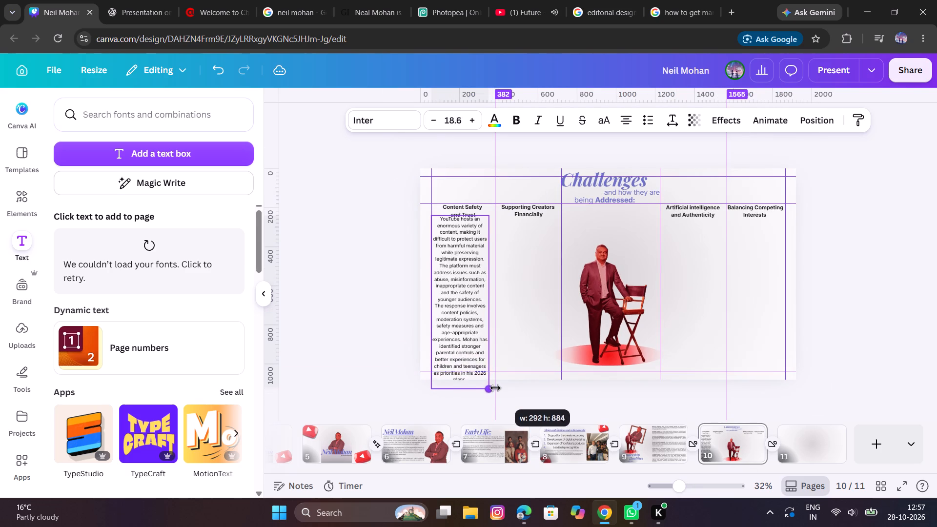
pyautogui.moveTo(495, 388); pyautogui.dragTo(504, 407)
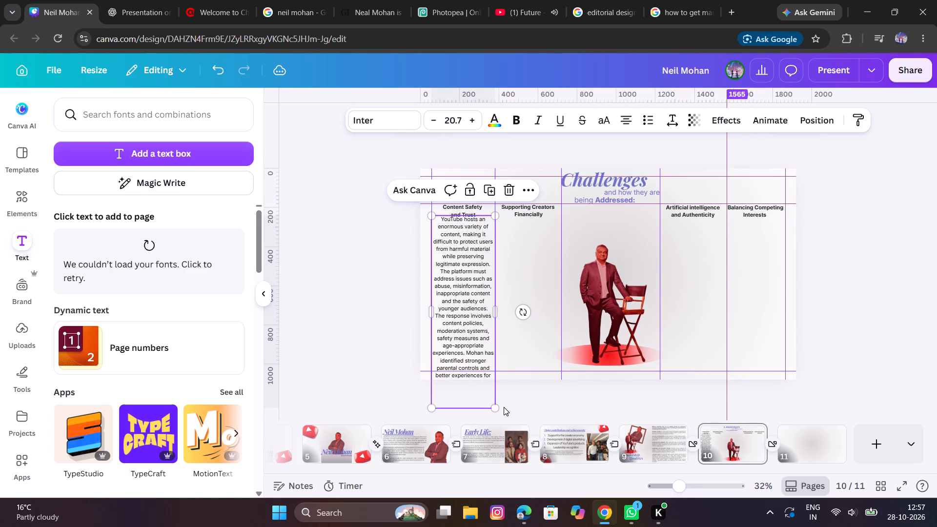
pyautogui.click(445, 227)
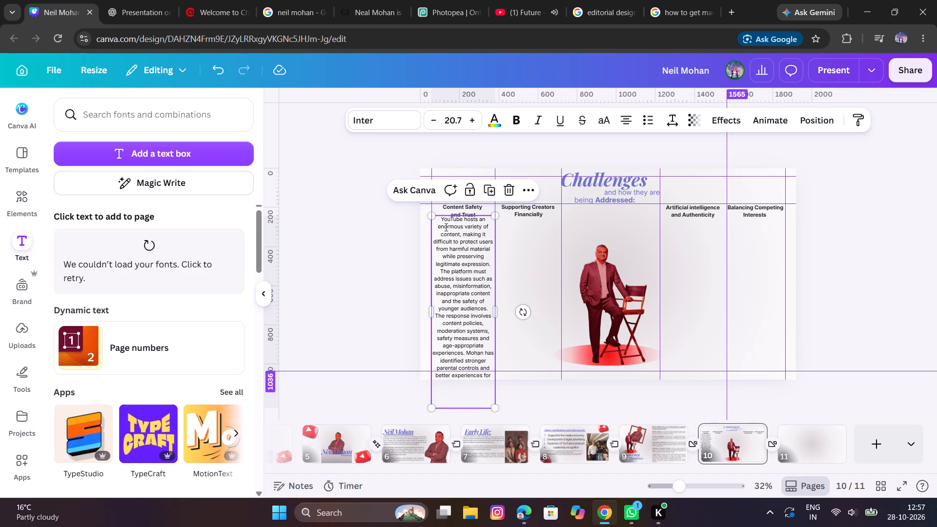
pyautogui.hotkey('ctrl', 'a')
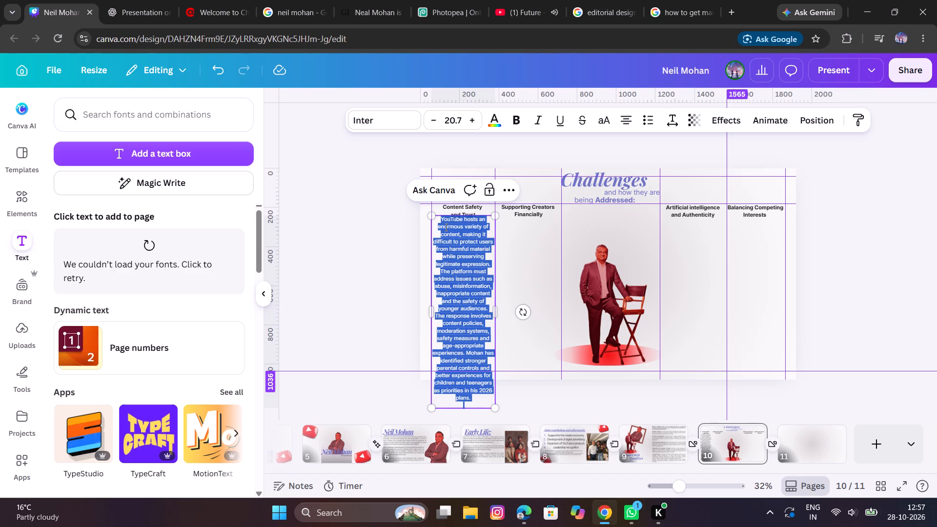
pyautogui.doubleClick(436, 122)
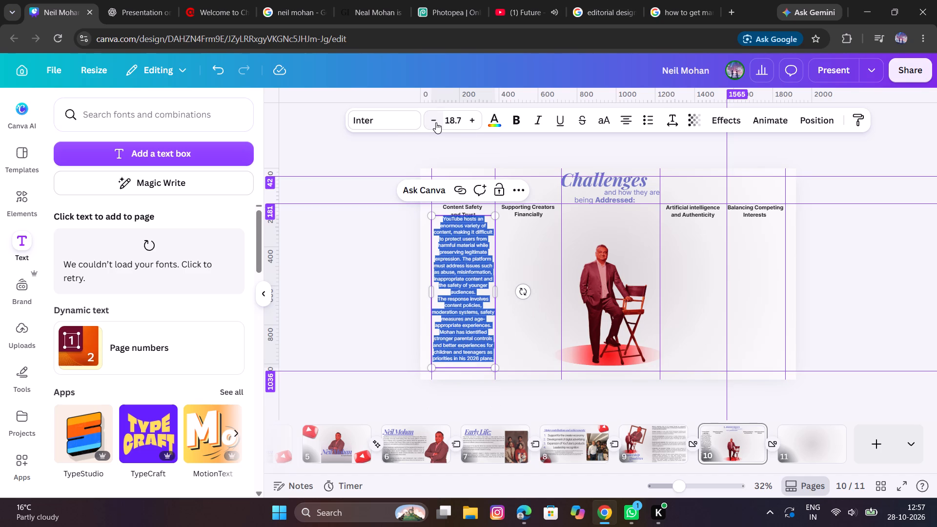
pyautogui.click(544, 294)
# Nudge the body text box down about 25 px so it clears the two-line "Content Safety and Trust" heading.
pyautogui.click(466, 269)
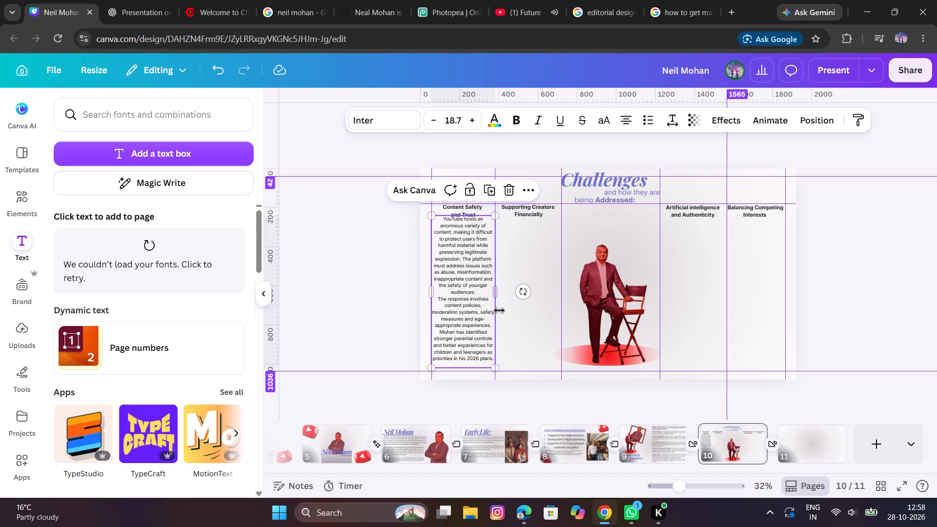
pyautogui.press('Down')
pyautogui.press('Down')
pyautogui.press('Down')
pyautogui.press('Down')
pyautogui.press('Down')
pyautogui.press('Down')
pyautogui.press('Down')
pyautogui.press('Down')
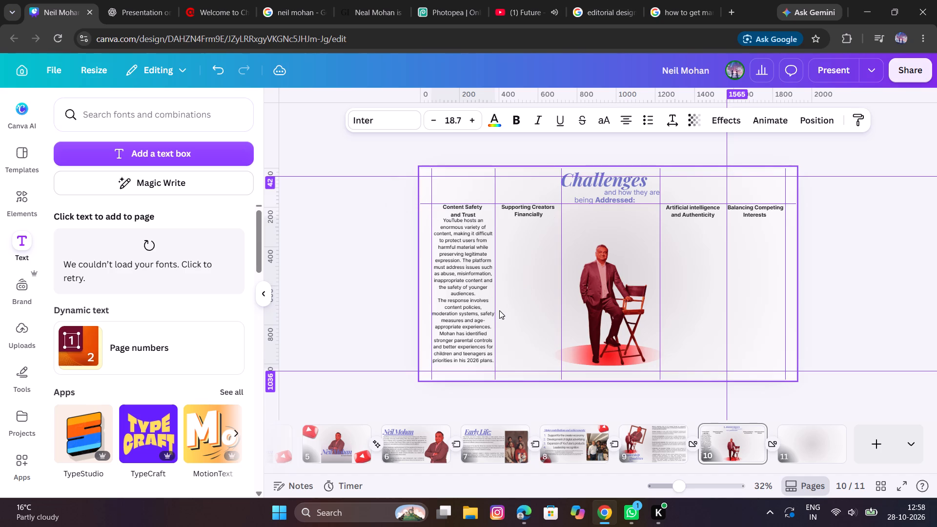
pyautogui.press('Down')
pyautogui.press('Down')
pyautogui.press('Down')
pyautogui.press('Down')
pyautogui.press('Down')
pyautogui.press('Down')
pyautogui.press('Down')
pyautogui.press('Down')
pyautogui.press('Down')
pyautogui.press('Down')
pyautogui.press('Down')
pyautogui.press('Down')
pyautogui.press('Down')
pyautogui.press('Down')
pyautogui.press('Down')
pyautogui.press('Down')
pyautogui.press('Down')
pyautogui.press('Down')
pyautogui.press('Up')
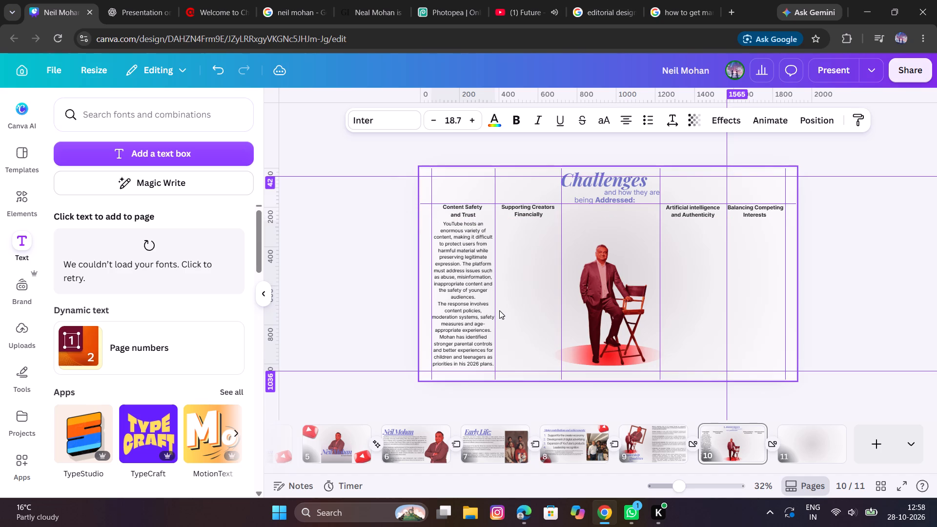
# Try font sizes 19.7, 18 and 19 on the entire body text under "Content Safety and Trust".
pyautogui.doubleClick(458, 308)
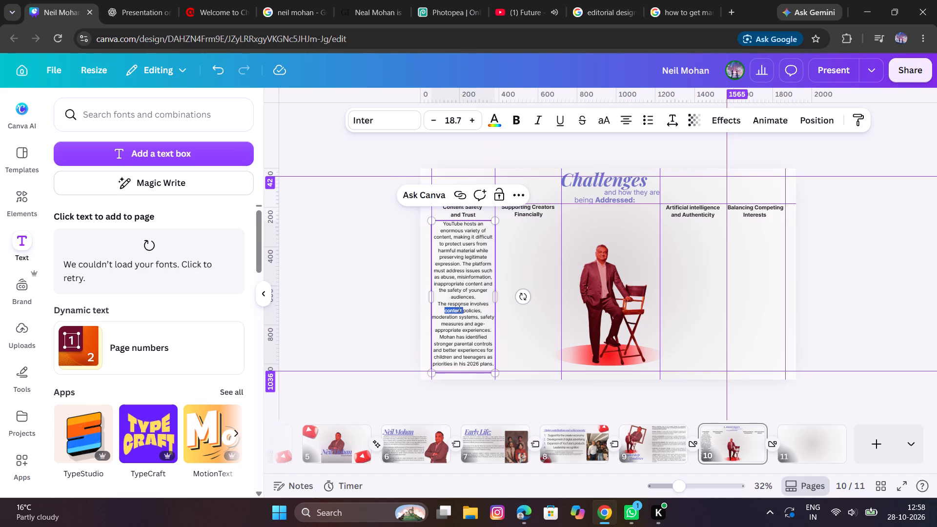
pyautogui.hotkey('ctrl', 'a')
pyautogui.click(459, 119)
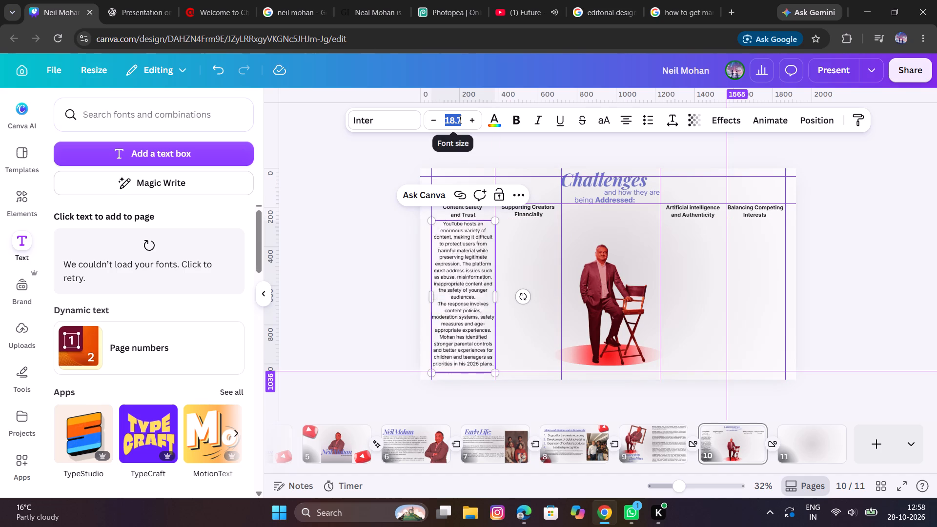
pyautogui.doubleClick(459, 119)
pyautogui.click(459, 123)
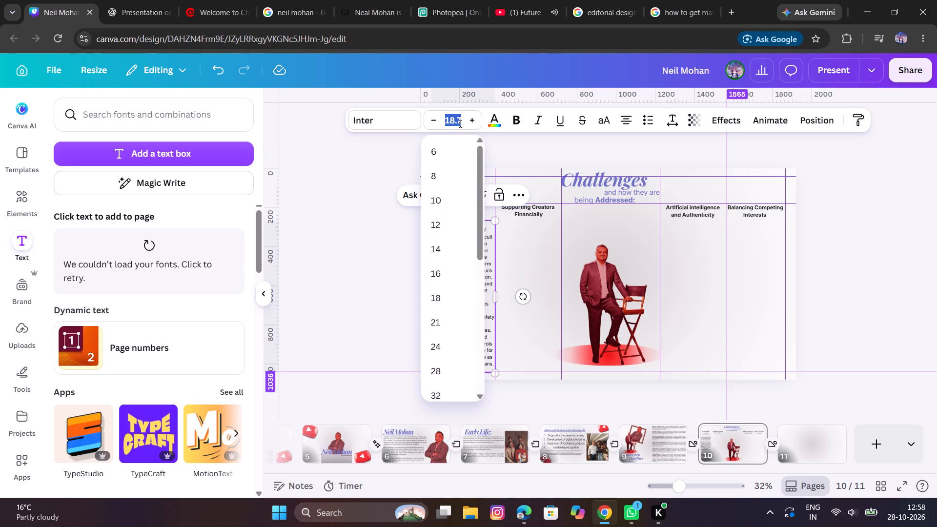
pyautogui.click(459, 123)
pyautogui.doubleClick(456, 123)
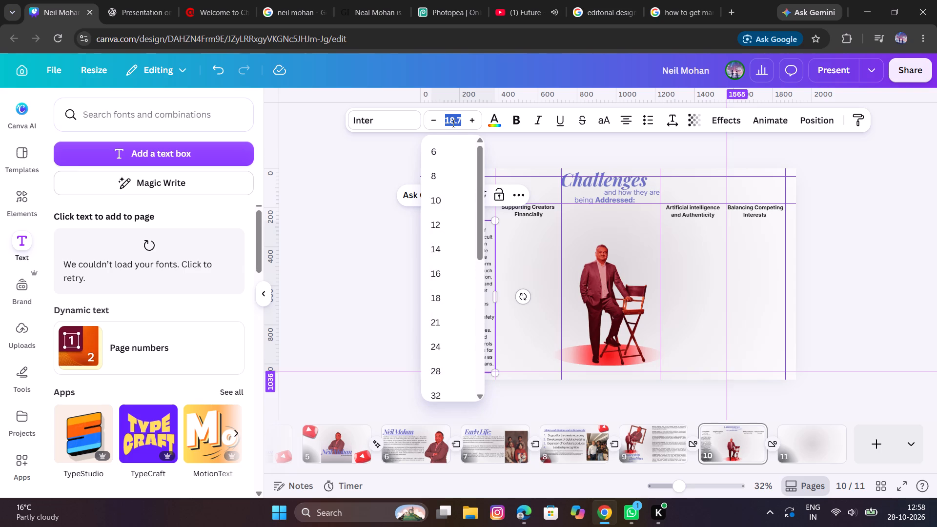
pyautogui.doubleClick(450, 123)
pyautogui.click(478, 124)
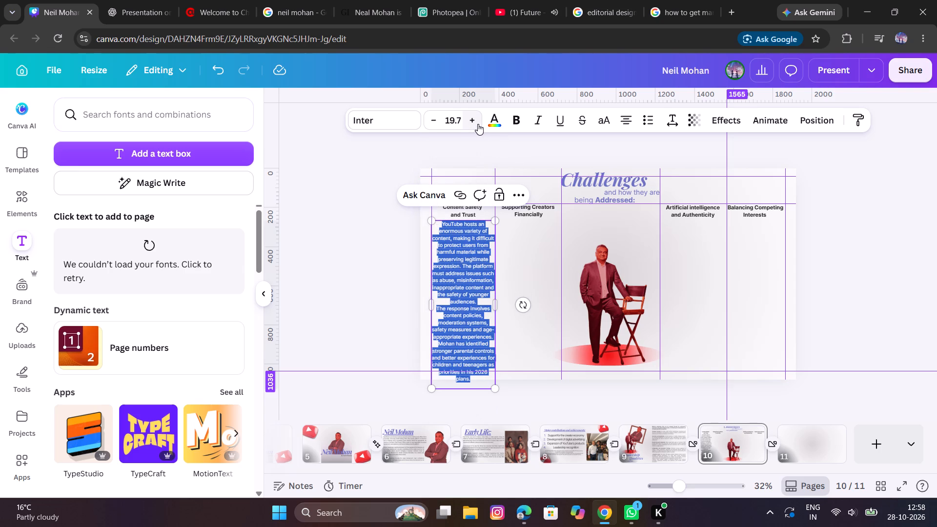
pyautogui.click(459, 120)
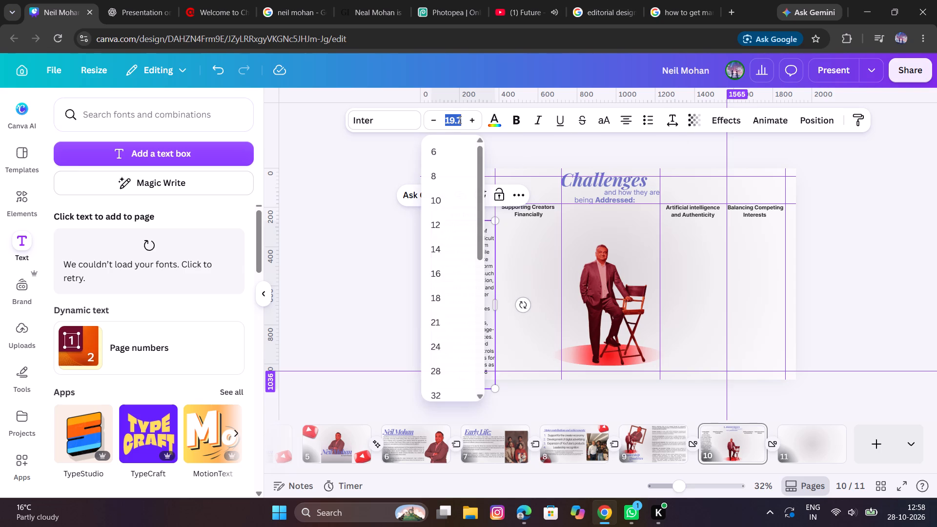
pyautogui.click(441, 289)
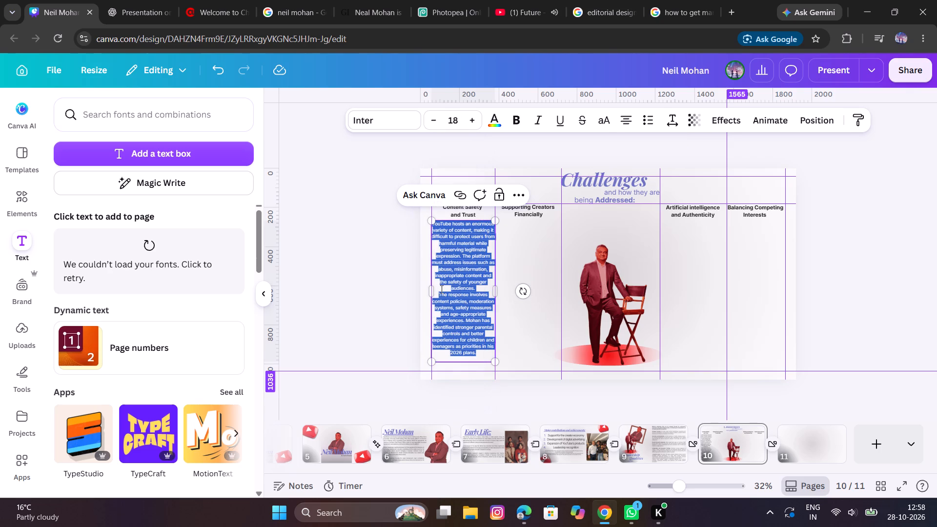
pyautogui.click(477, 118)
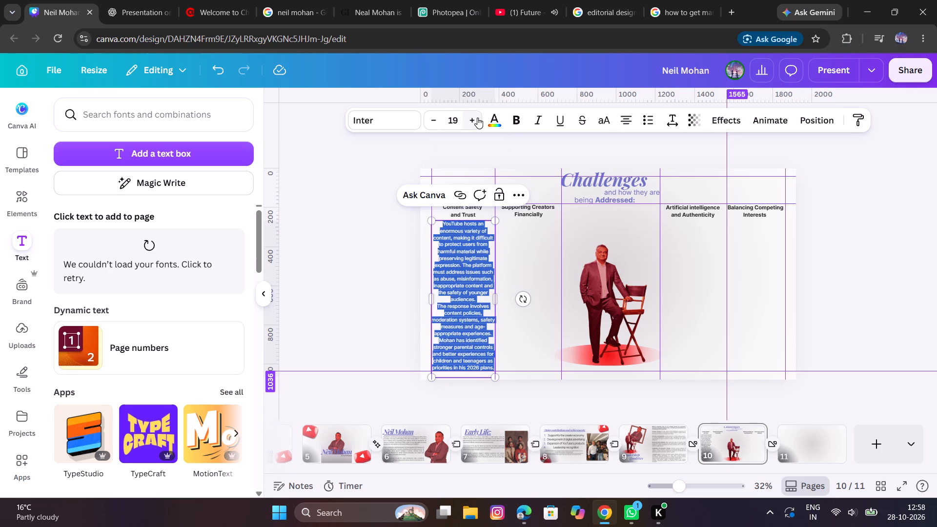
# Set the selected body text's font size to 18.9.
pyautogui.doubleClick(449, 122)
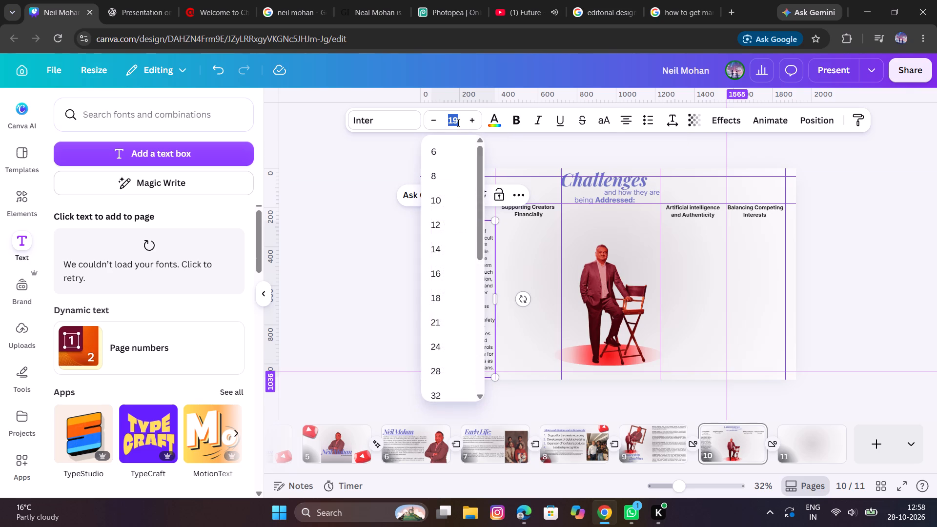
pyautogui.press('BackSpace')
pyautogui.press('1')
pyautogui.write('8.9')
pyautogui.press('Return')
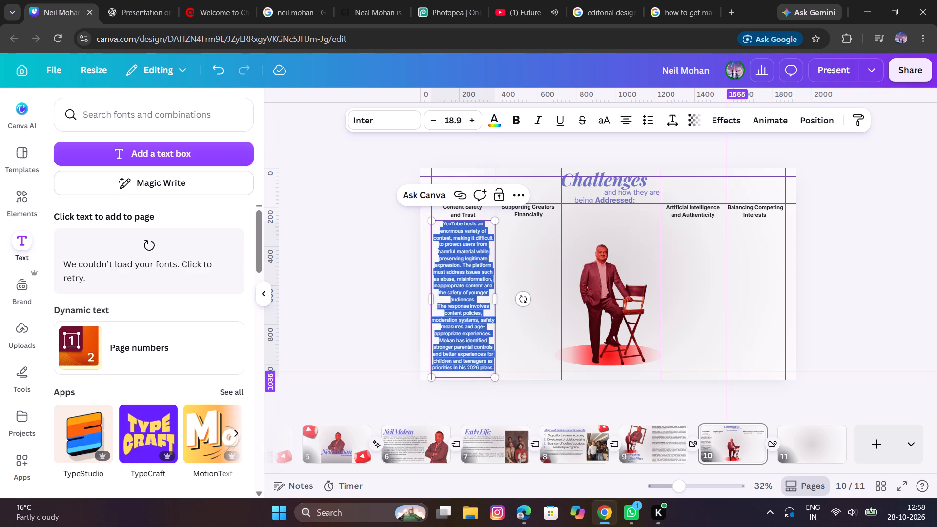
pyautogui.click(389, 264)
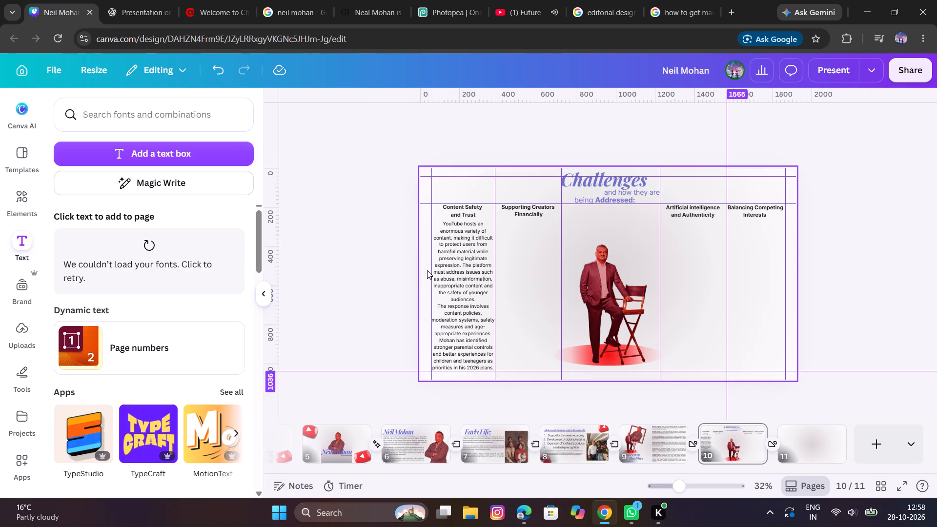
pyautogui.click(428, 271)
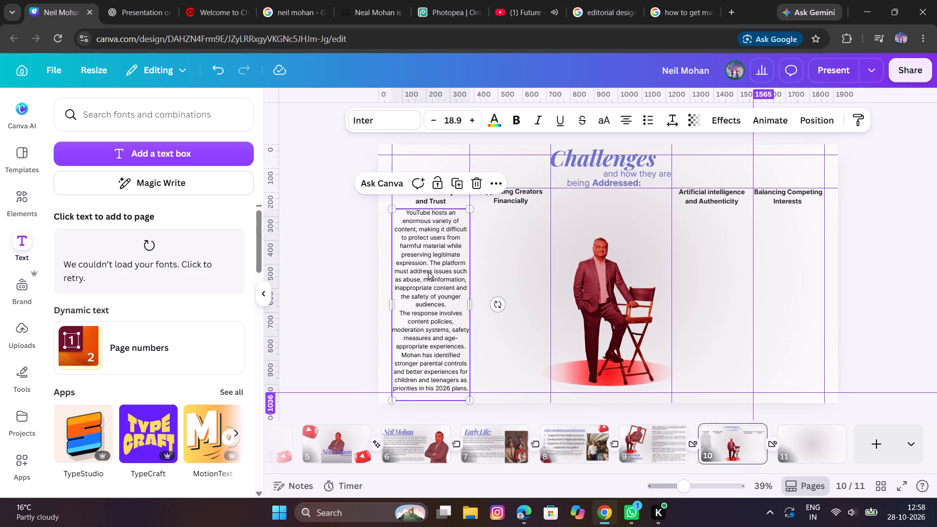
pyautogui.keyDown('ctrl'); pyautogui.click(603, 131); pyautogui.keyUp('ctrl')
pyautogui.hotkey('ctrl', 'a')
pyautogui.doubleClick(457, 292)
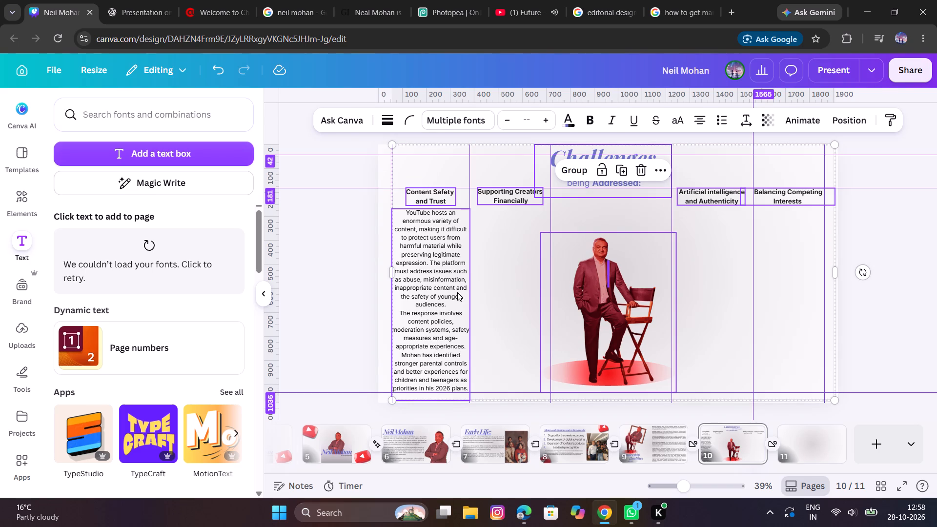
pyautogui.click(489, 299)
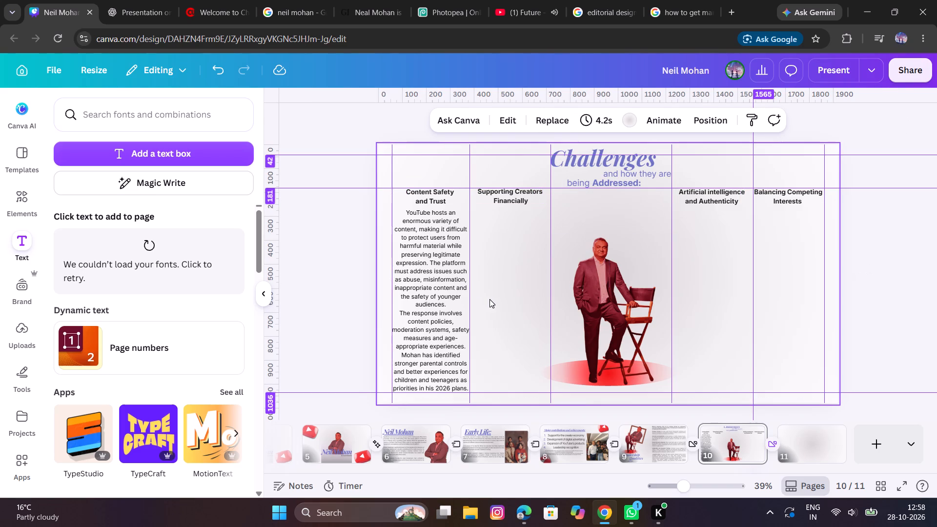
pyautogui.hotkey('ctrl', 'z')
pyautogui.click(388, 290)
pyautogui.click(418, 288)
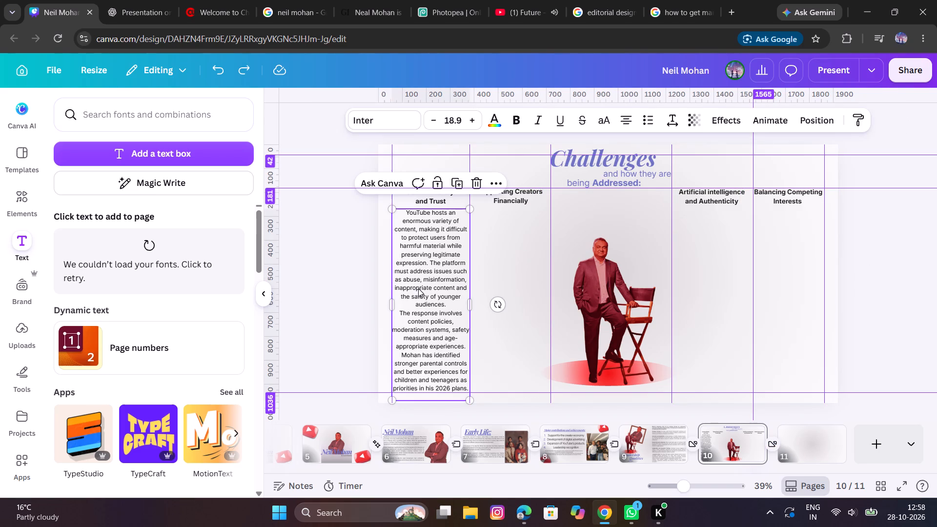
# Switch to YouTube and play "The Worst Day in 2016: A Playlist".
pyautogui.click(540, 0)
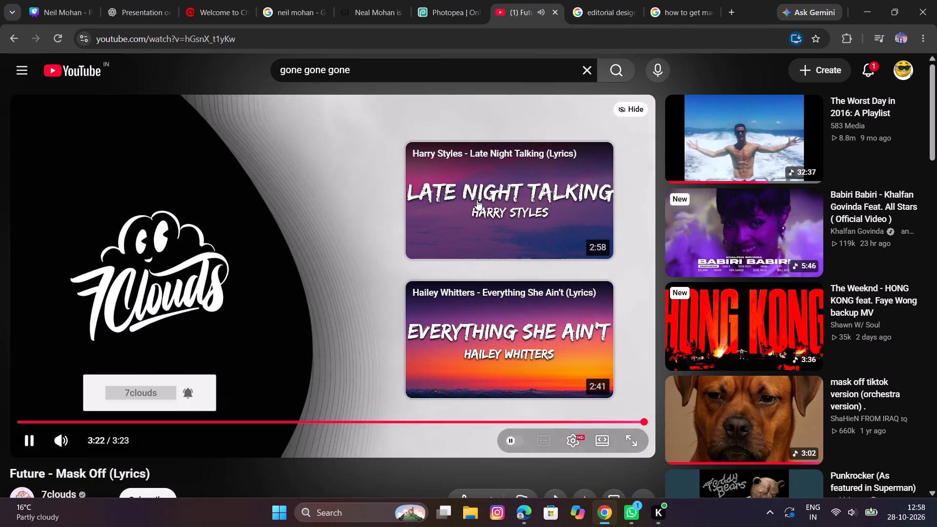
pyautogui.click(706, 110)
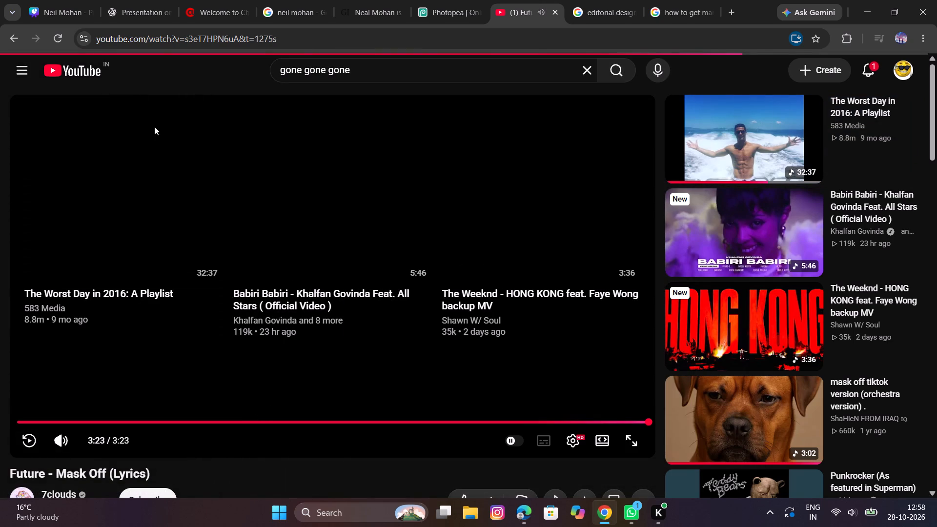
# Return to the Canva presentation and justify the body text under "Content Safety and Trust".
pyautogui.click(64, 8)
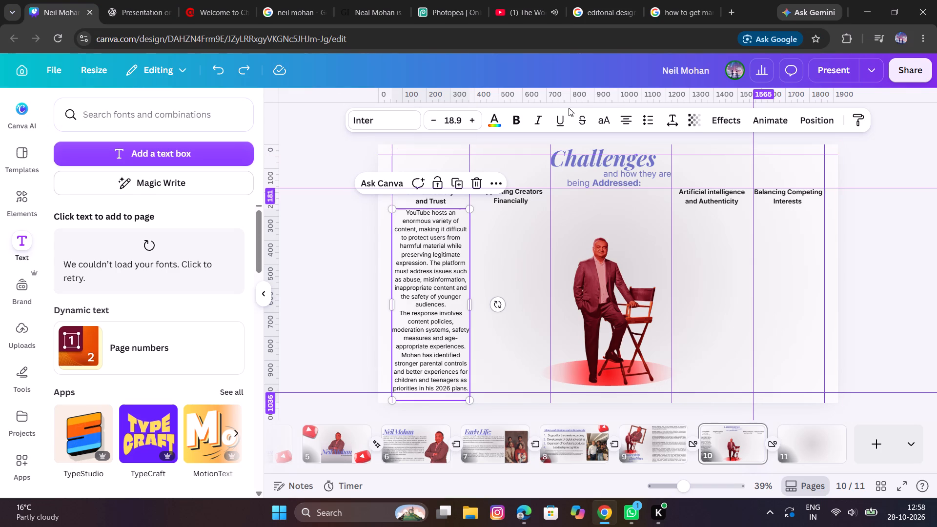
pyautogui.click(631, 124)
pyautogui.click(631, 124)
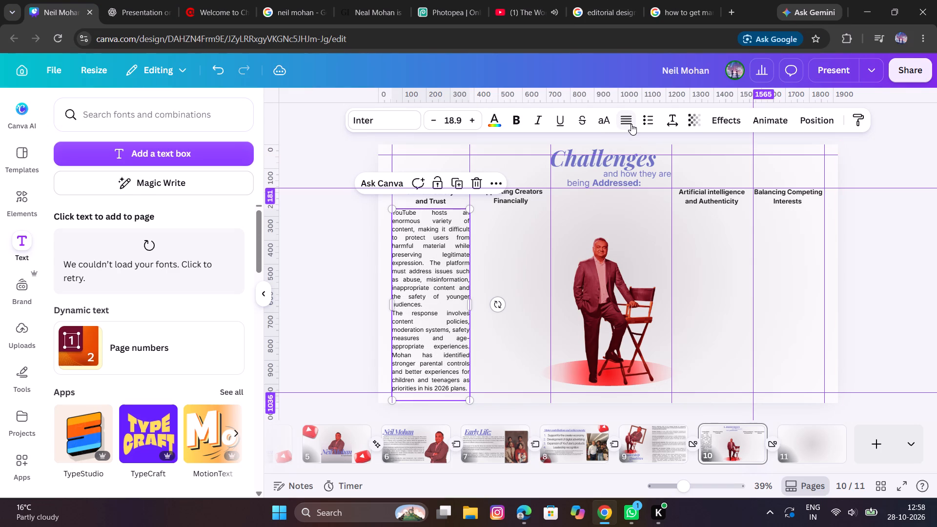
pyautogui.click(541, 275)
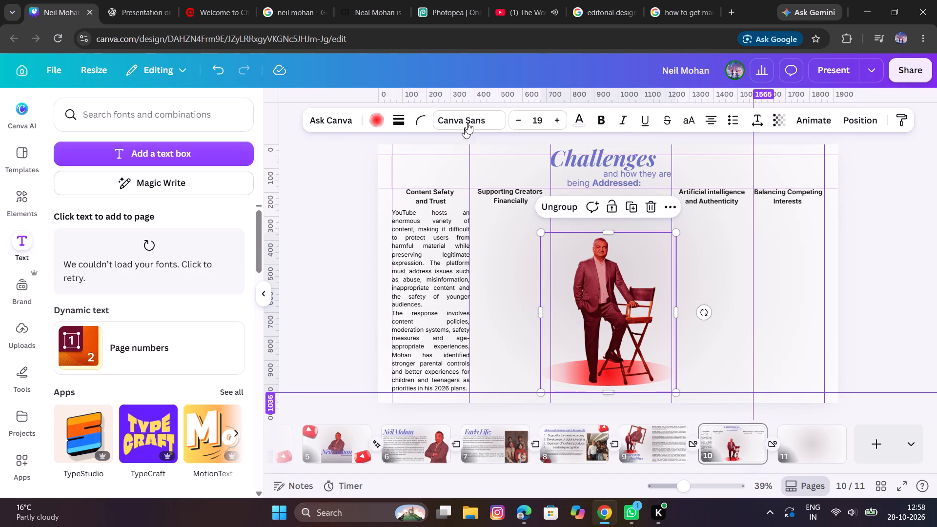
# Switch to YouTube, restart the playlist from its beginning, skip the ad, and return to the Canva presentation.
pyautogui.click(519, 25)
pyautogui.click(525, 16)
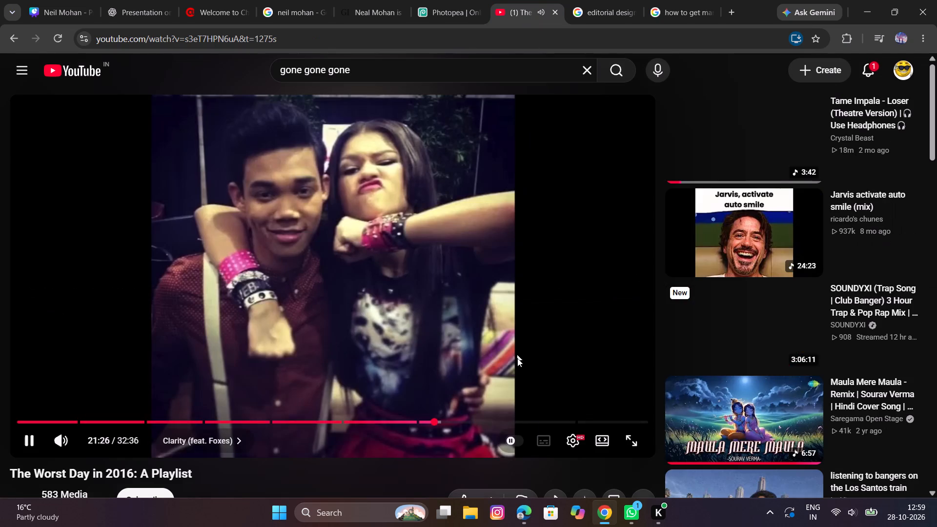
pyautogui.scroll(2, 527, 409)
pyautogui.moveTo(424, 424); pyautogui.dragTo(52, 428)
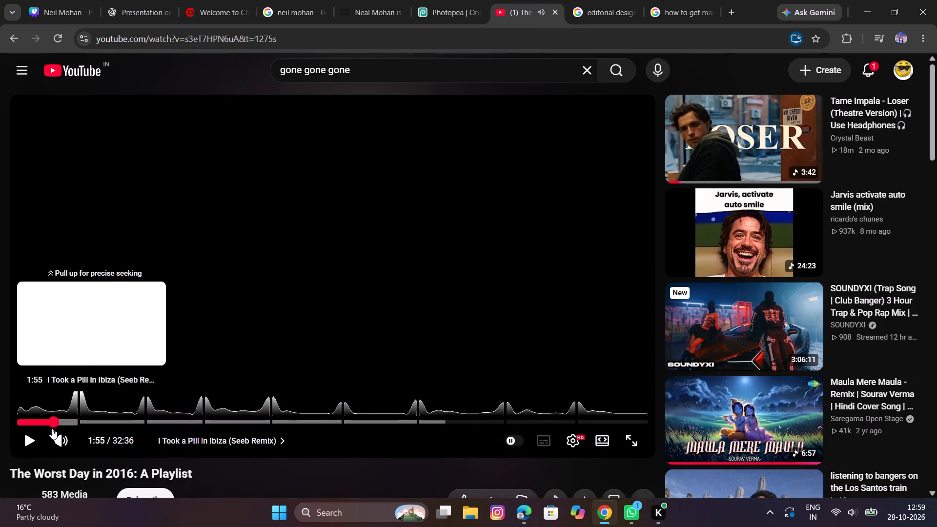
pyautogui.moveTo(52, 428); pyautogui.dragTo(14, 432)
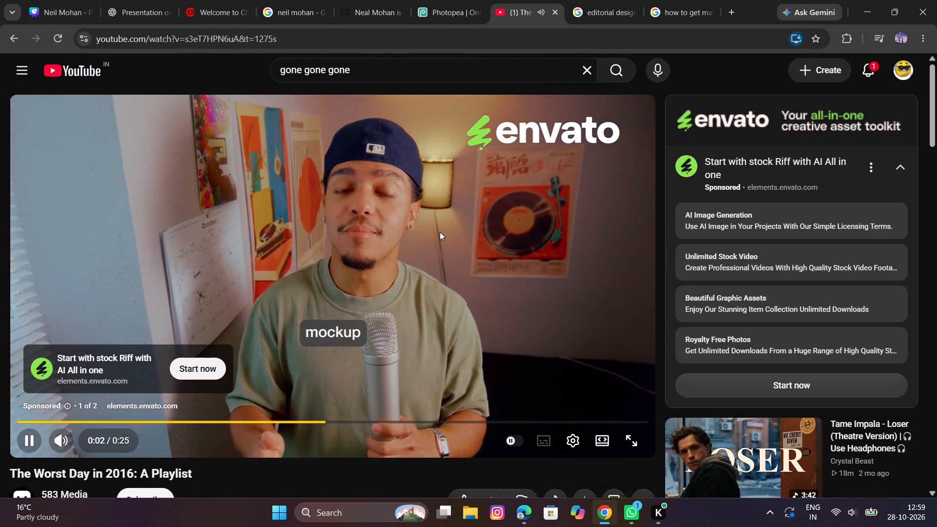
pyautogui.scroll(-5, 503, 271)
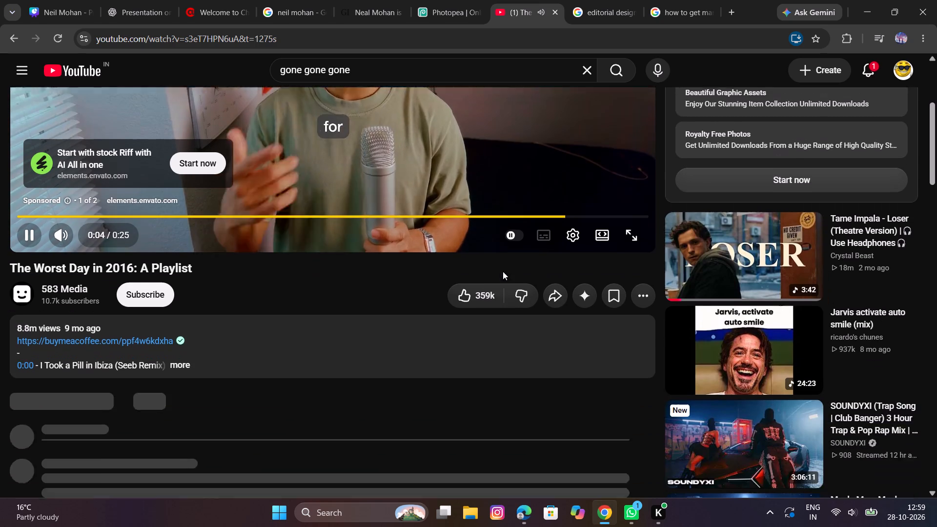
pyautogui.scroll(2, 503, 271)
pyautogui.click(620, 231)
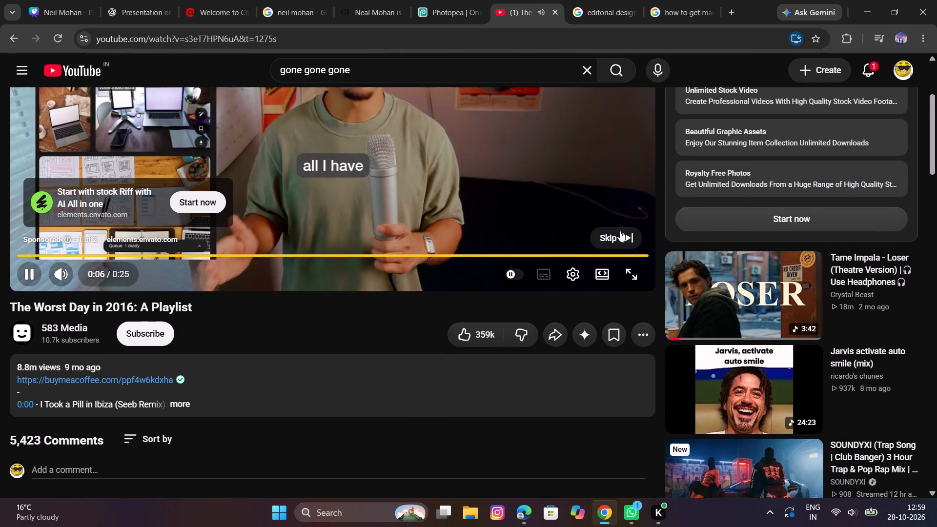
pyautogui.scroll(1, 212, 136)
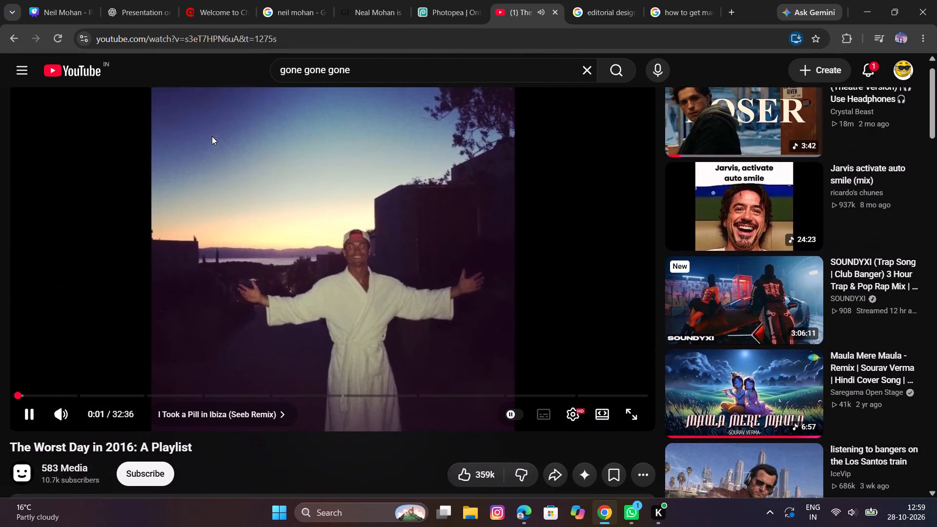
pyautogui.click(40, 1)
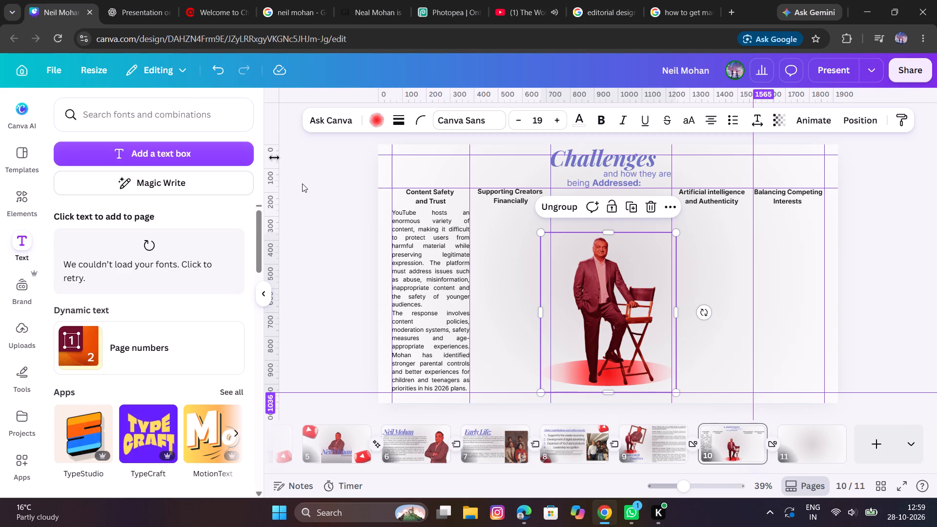
# Shrink the grouped image of the man with the chair proportionally to fit between the two middle column guides.
pyautogui.scroll(-1, 352, 200)
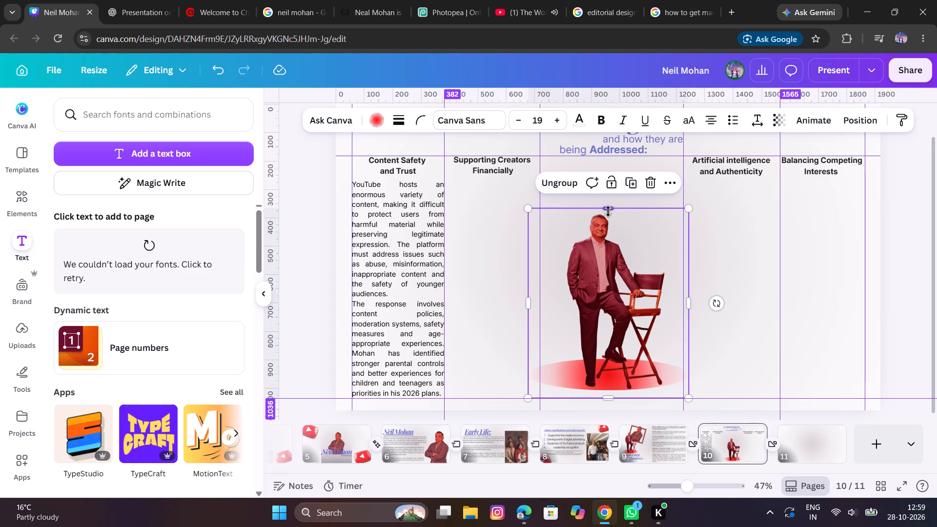
pyautogui.moveTo(608, 211); pyautogui.dragTo(611, 223)
pyautogui.hotkey('ctrl', 'z')
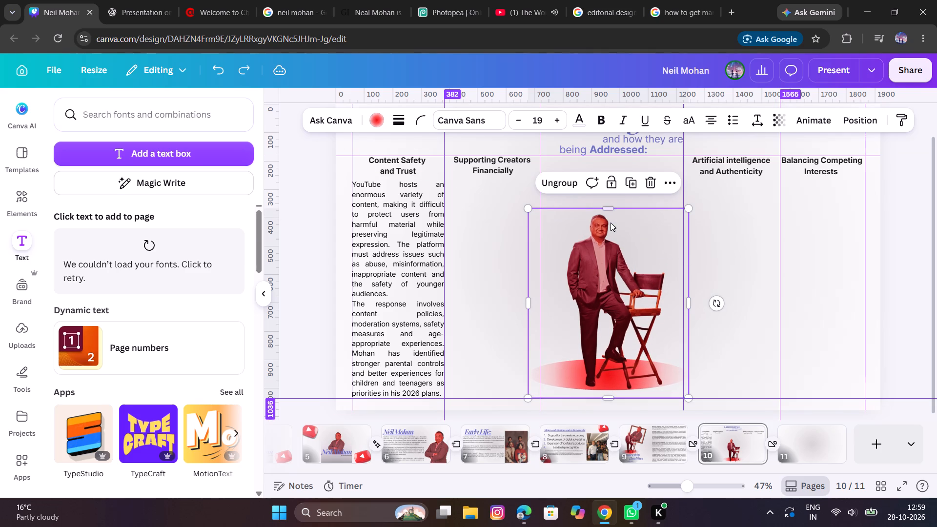
pyautogui.moveTo(526, 211); pyautogui.dragTo(535, 216)
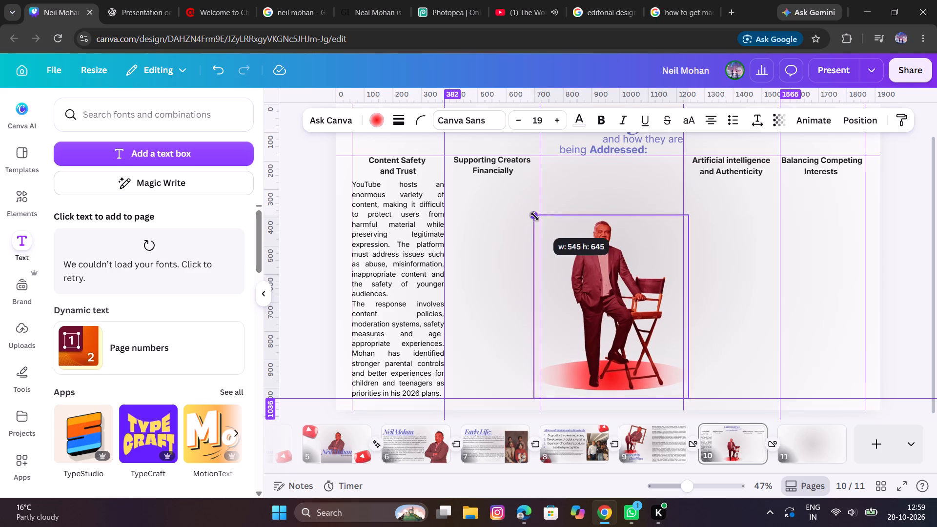
pyautogui.moveTo(535, 216); pyautogui.dragTo(548, 225)
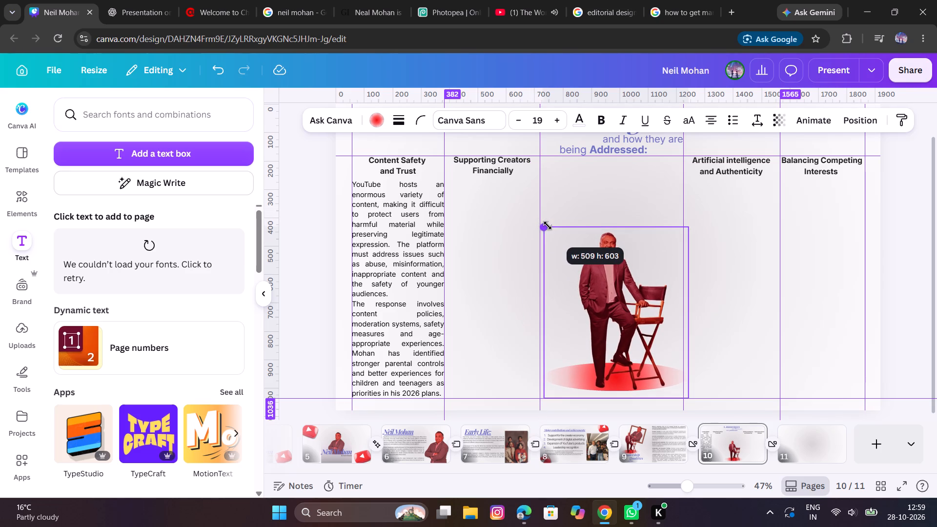
pyautogui.moveTo(548, 225); pyautogui.dragTo(543, 222)
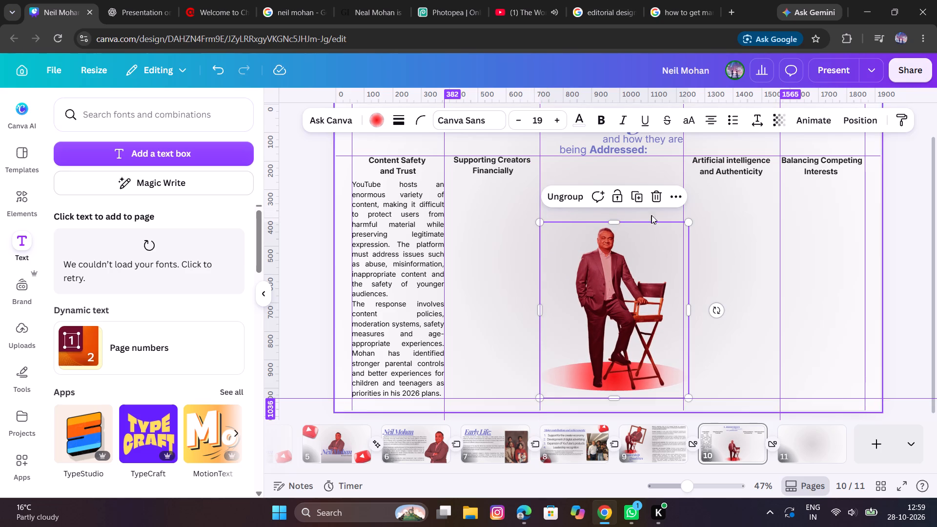
pyautogui.click(685, 221)
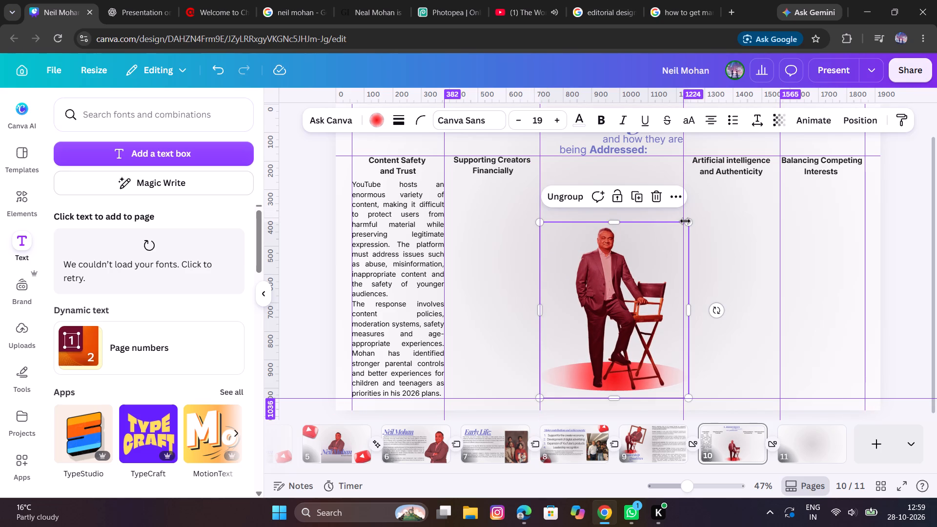
pyautogui.moveTo(690, 221); pyautogui.dragTo(690, 221)
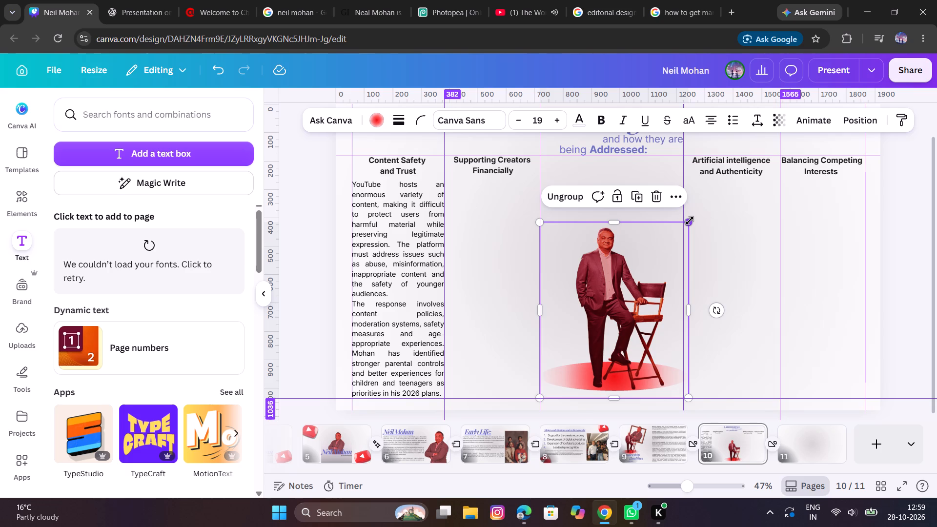
pyautogui.moveTo(690, 221); pyautogui.dragTo(685, 225)
pyautogui.click(733, 300)
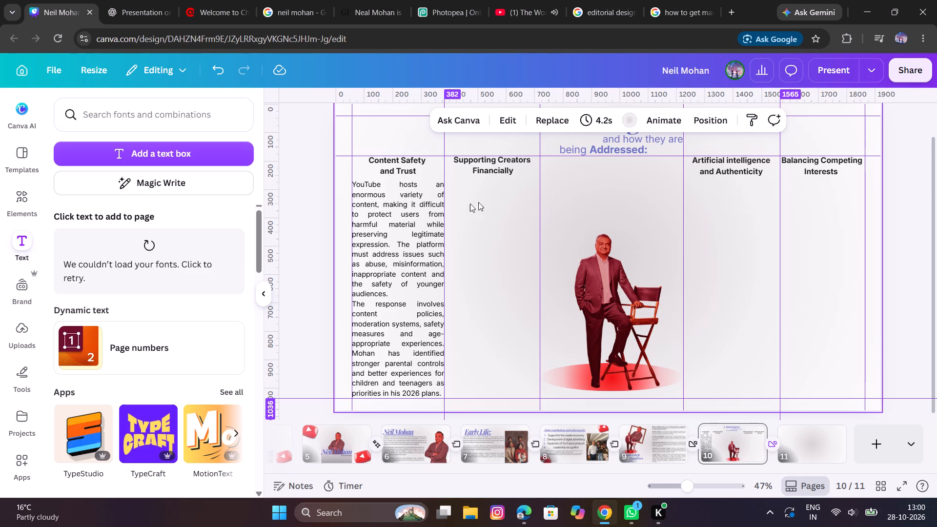
# Move the two vertical guides bordering the "Content Safety and Trust" column slightly inward from its body text edges.
pyautogui.click(422, 214)
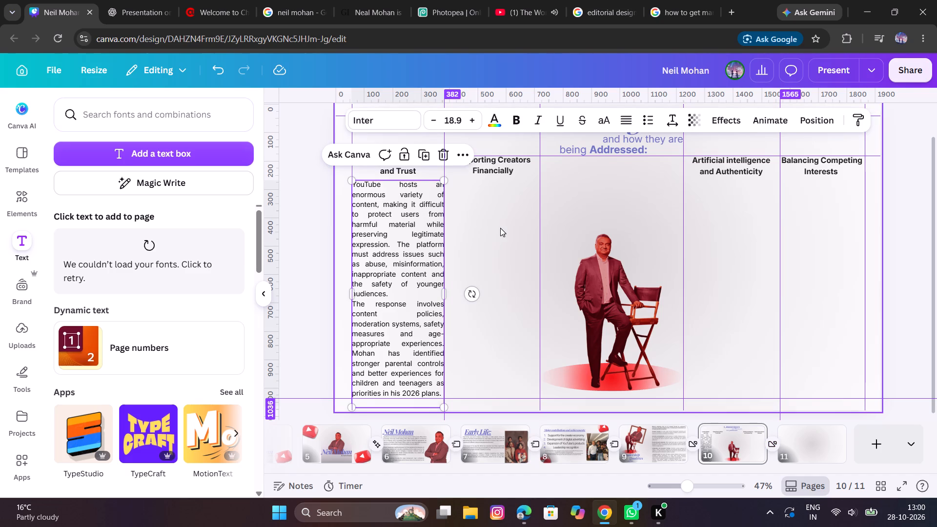
pyautogui.click(501, 228)
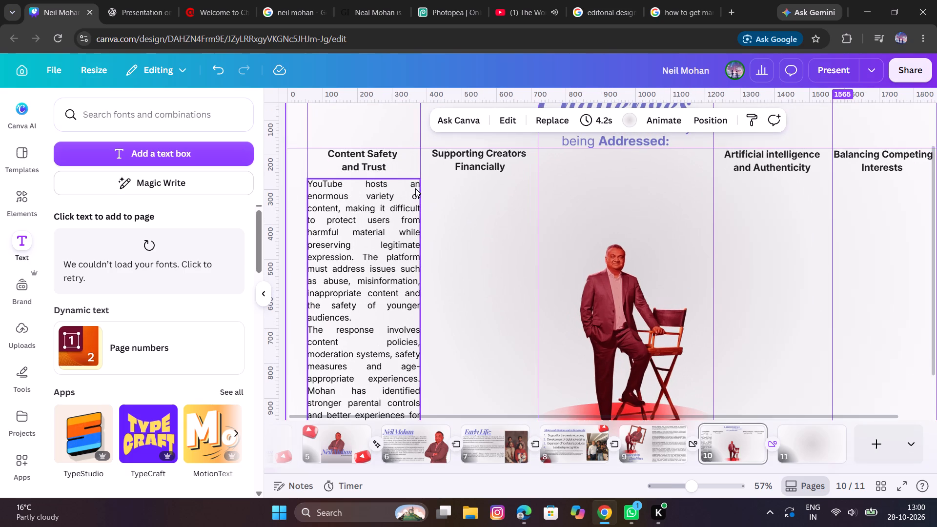
pyautogui.moveTo(307, 171); pyautogui.dragTo(307, 171)
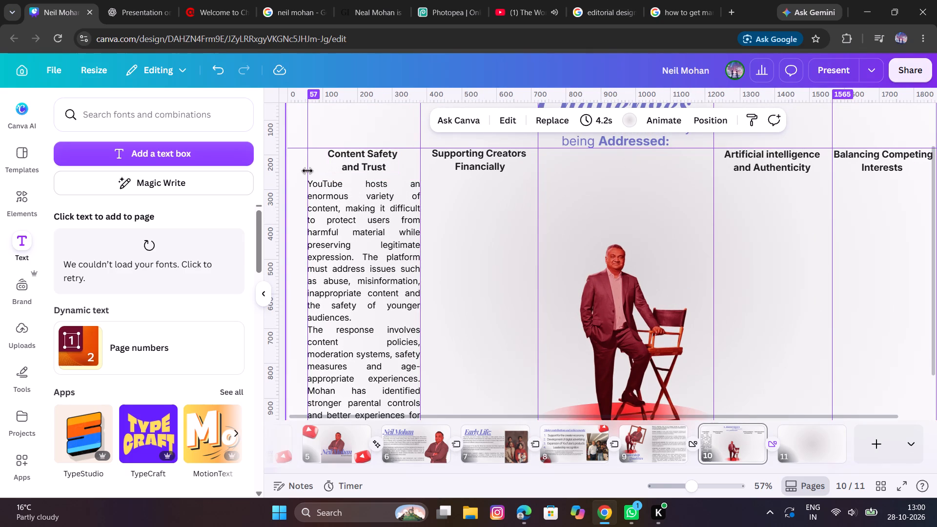
pyautogui.moveTo(307, 171); pyautogui.dragTo(317, 171)
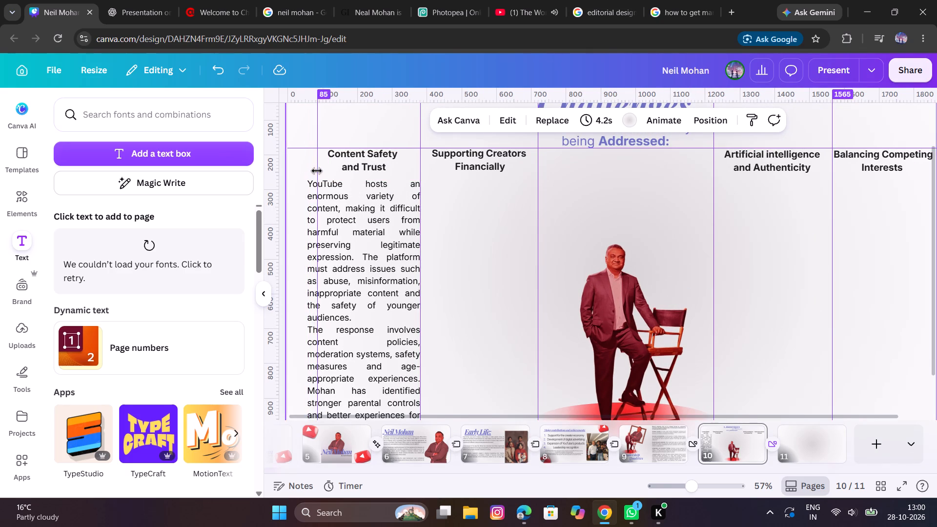
pyautogui.moveTo(317, 171); pyautogui.dragTo(313, 170)
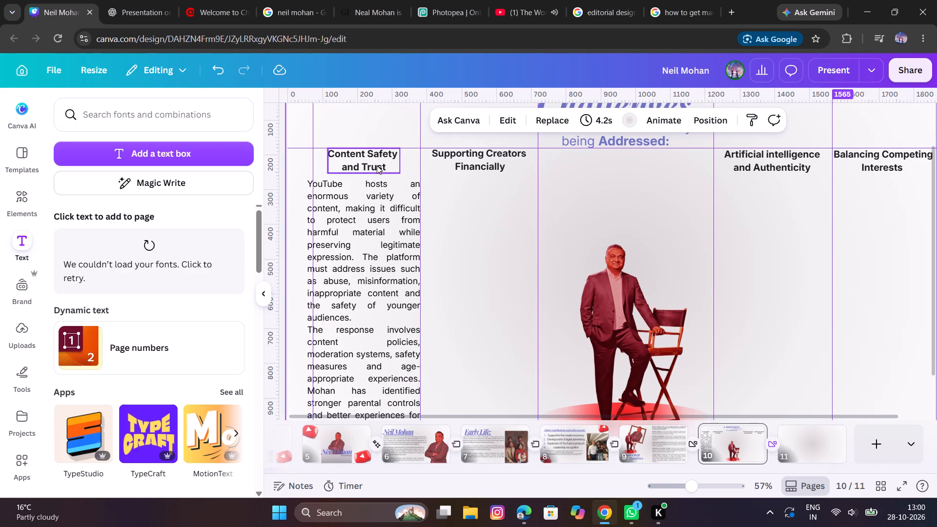
pyautogui.moveTo(420, 162); pyautogui.dragTo(410, 162)
# Add a vertical guide along the right edge of the "Content Safety and Trust" body text, forming a gutter before the second column.
pyautogui.moveTo(275, 177); pyautogui.dragTo(447, 166)
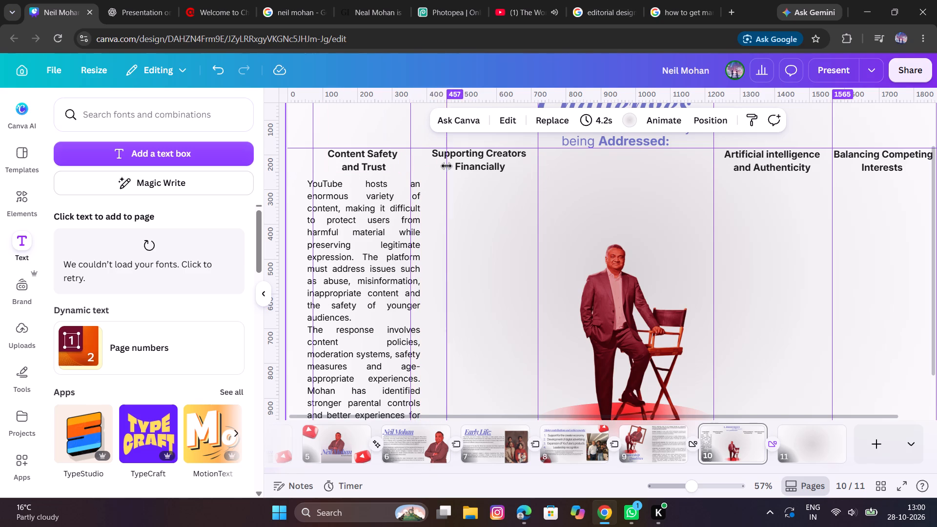
pyautogui.moveTo(447, 166); pyautogui.dragTo(419, 167)
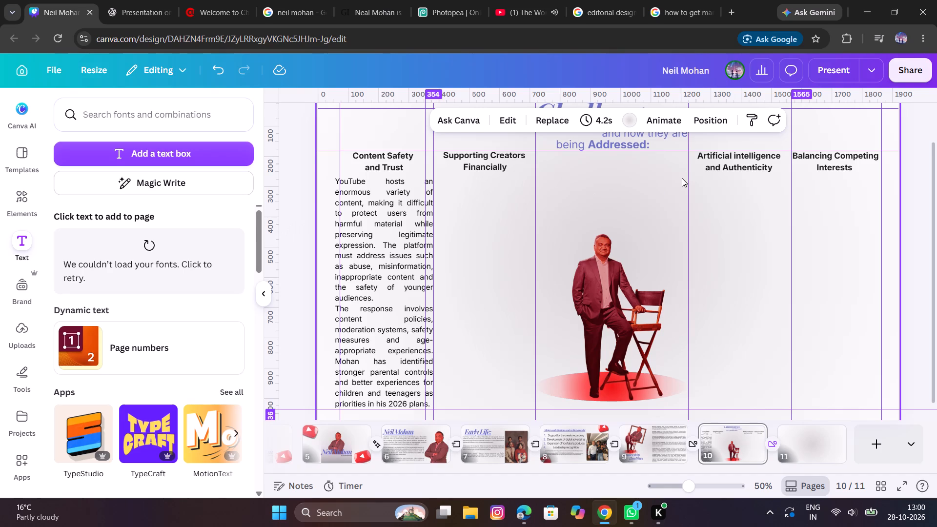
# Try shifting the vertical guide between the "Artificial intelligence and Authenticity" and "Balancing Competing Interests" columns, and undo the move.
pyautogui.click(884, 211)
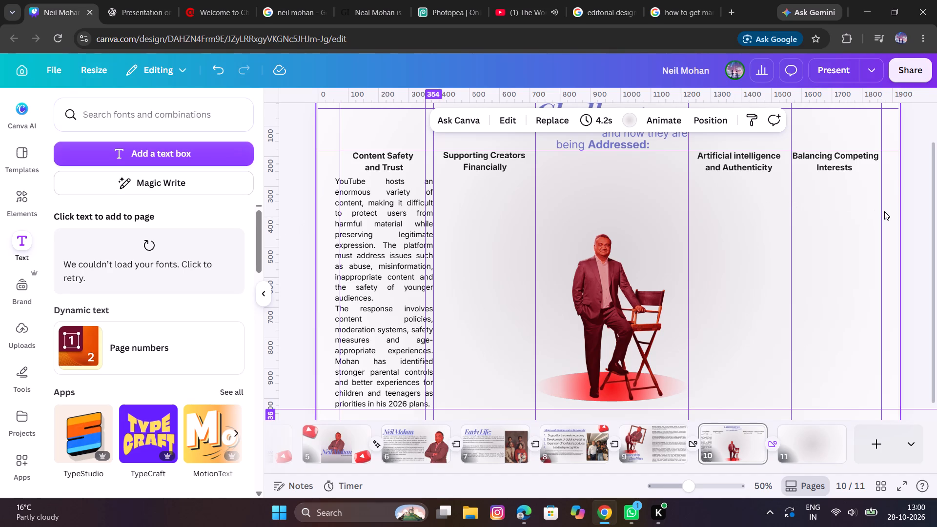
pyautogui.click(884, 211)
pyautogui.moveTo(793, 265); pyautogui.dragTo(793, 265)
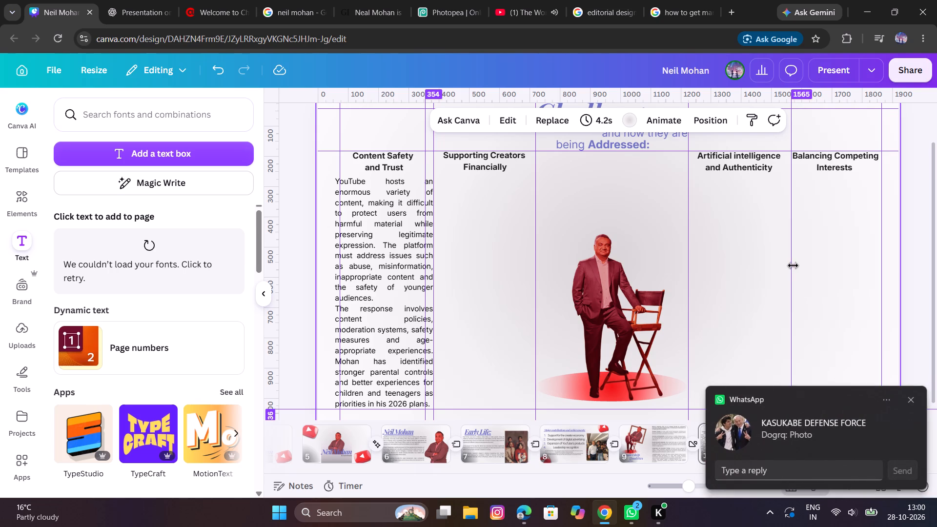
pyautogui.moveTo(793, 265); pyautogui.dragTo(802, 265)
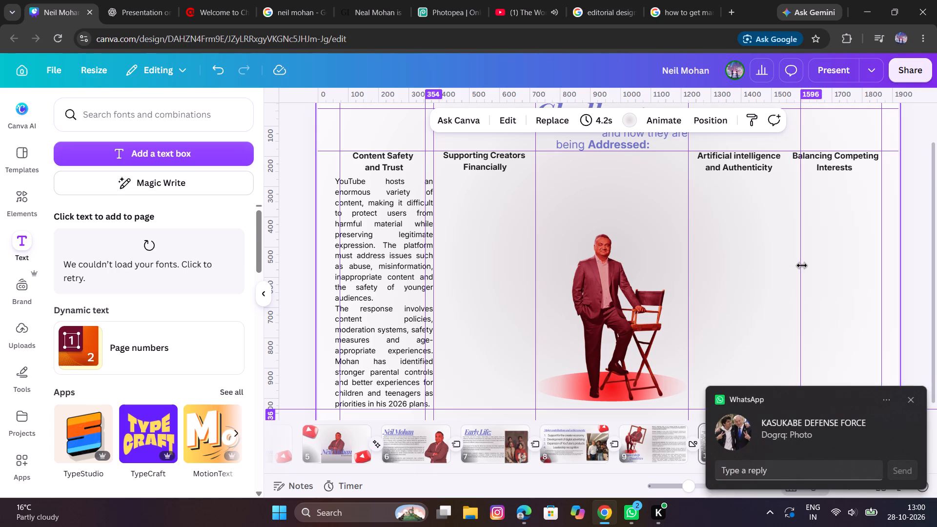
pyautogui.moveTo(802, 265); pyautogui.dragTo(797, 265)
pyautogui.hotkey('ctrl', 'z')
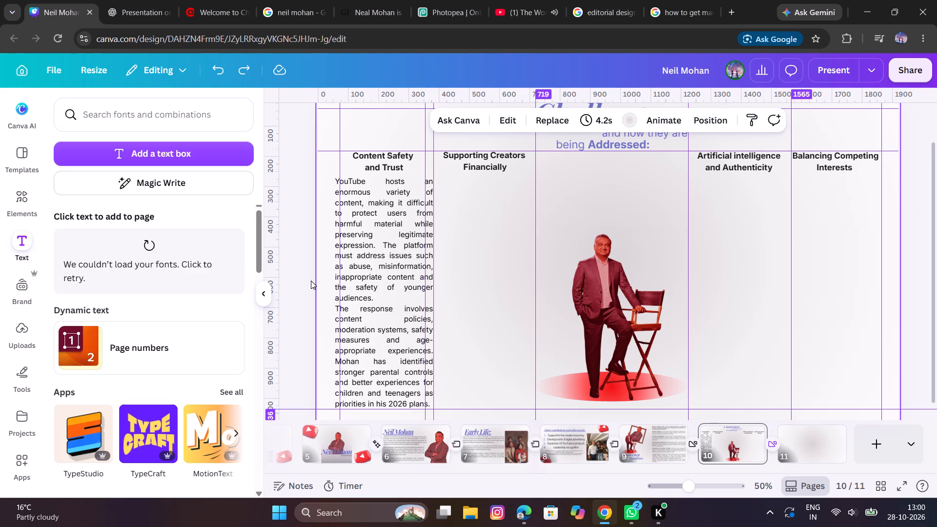
# Add a vertical guide at about 1531, along the end of the "Artificial intelligence and Authenticity" heading, forming a gutter before the last column.
pyautogui.moveTo(274, 265); pyautogui.dragTo(302, 265)
pyautogui.moveTo(302, 265); pyautogui.dragTo(776, 289)
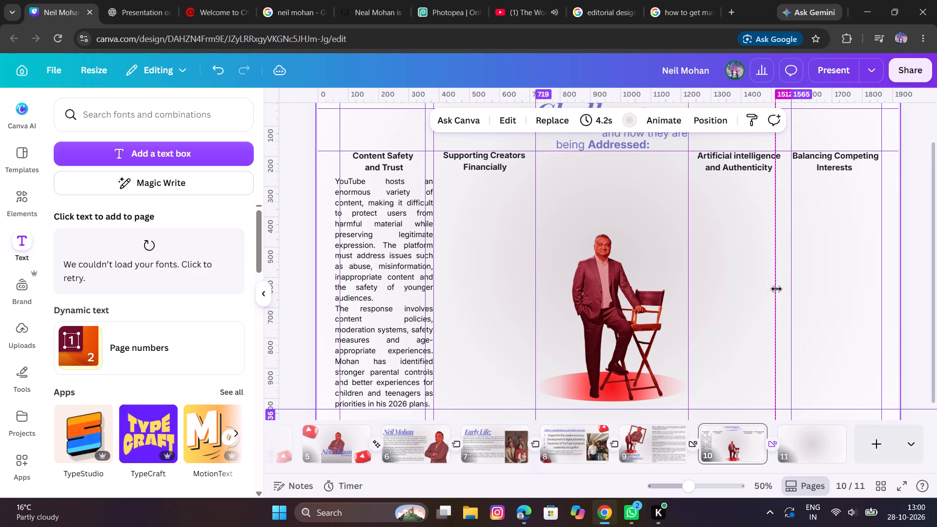
pyautogui.moveTo(776, 289); pyautogui.dragTo(785, 289)
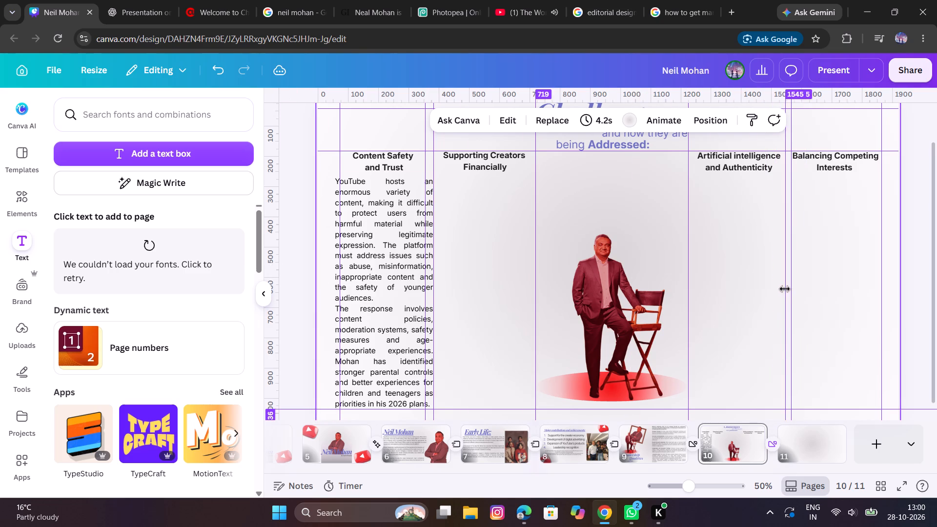
pyautogui.moveTo(785, 289); pyautogui.dragTo(782, 289)
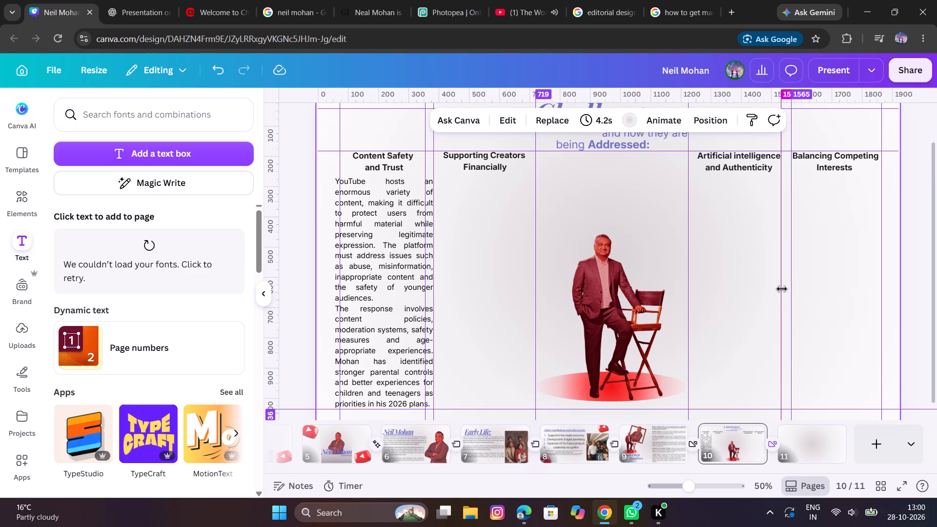
pyautogui.moveTo(782, 289); pyautogui.dragTo(787, 290)
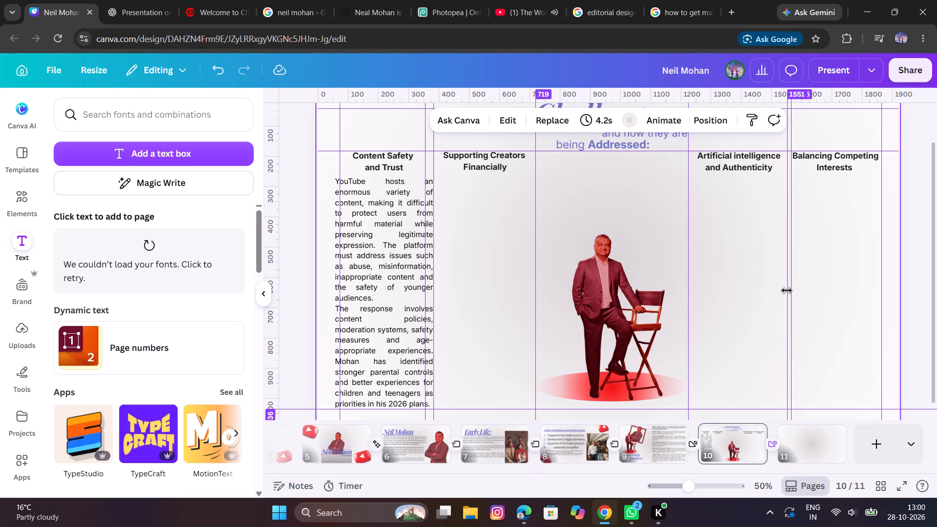
pyautogui.moveTo(787, 290); pyautogui.dragTo(784, 290)
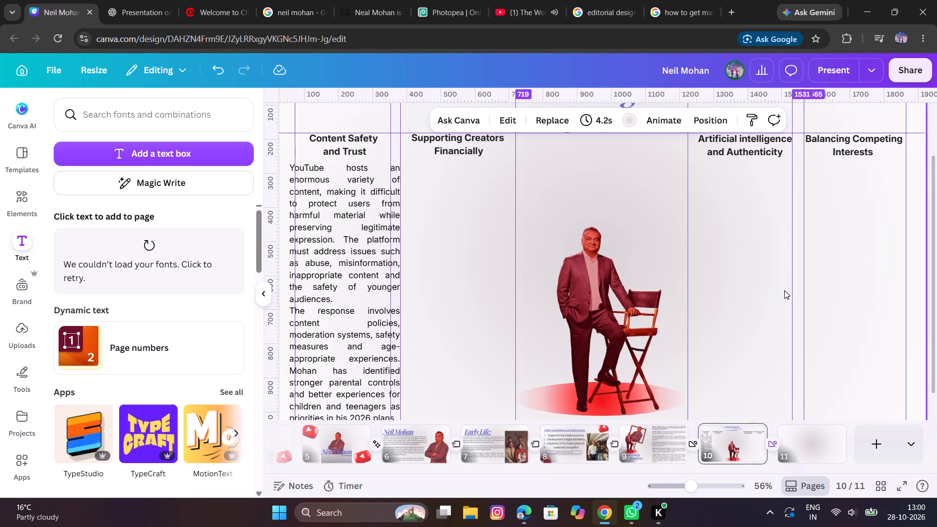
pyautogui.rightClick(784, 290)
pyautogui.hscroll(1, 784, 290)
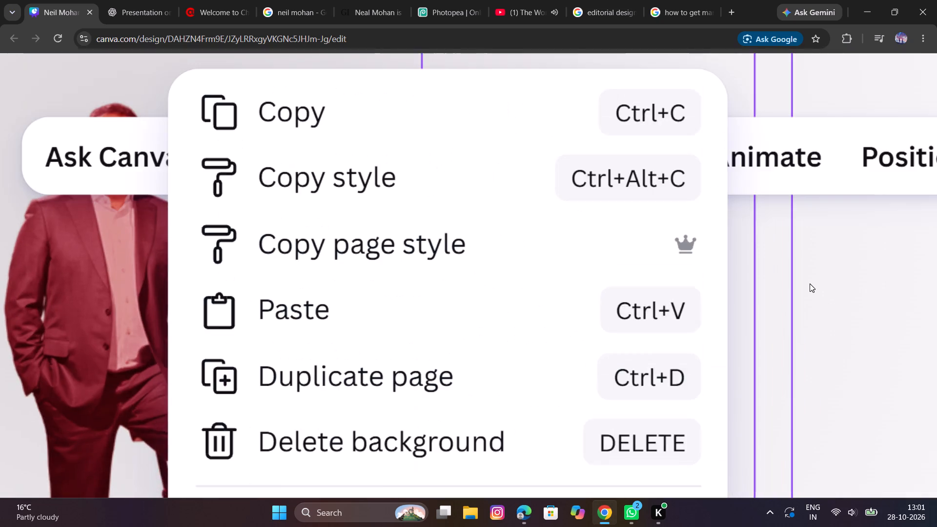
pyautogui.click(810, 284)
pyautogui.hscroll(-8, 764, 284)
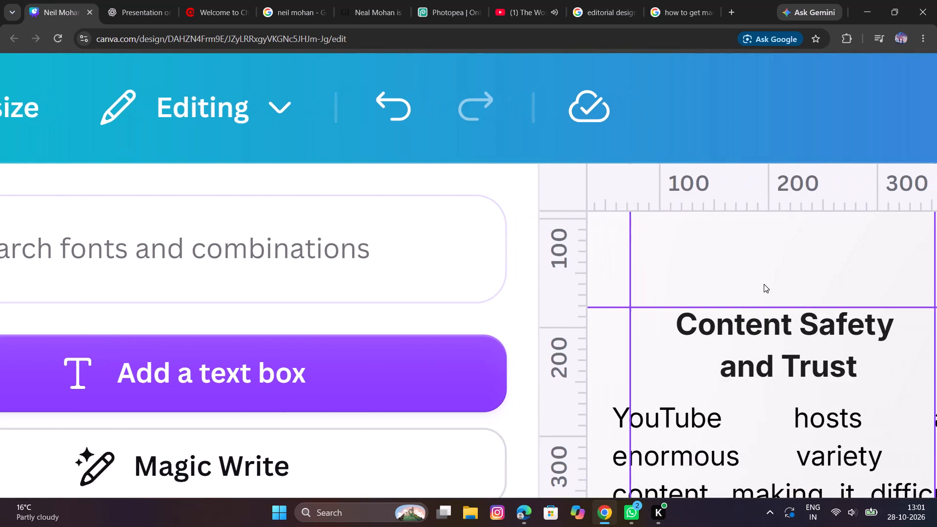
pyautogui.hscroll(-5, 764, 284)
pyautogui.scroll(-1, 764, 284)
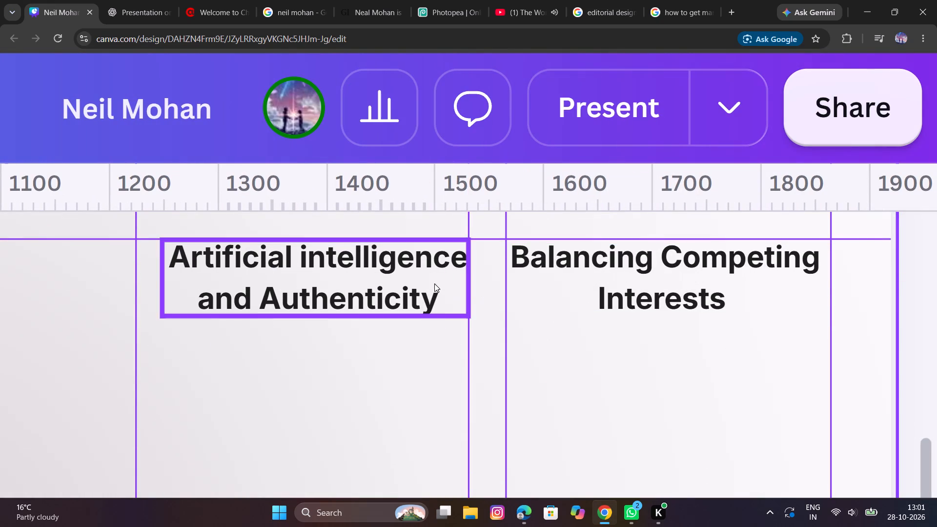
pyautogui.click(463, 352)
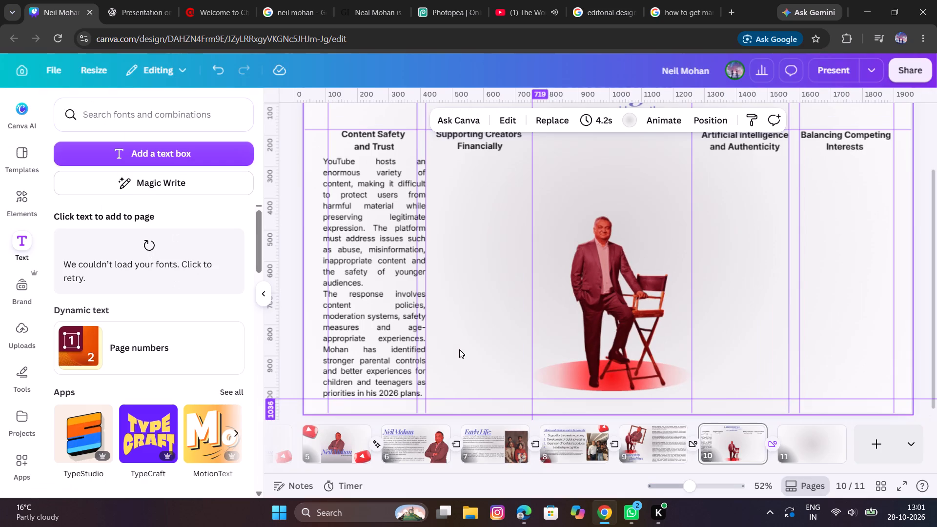
# Nudge the vertical guide at the right edge of the "Artificial intelligence and Authenticity" heading slightly further right.
pyautogui.scroll(1, 842, 214)
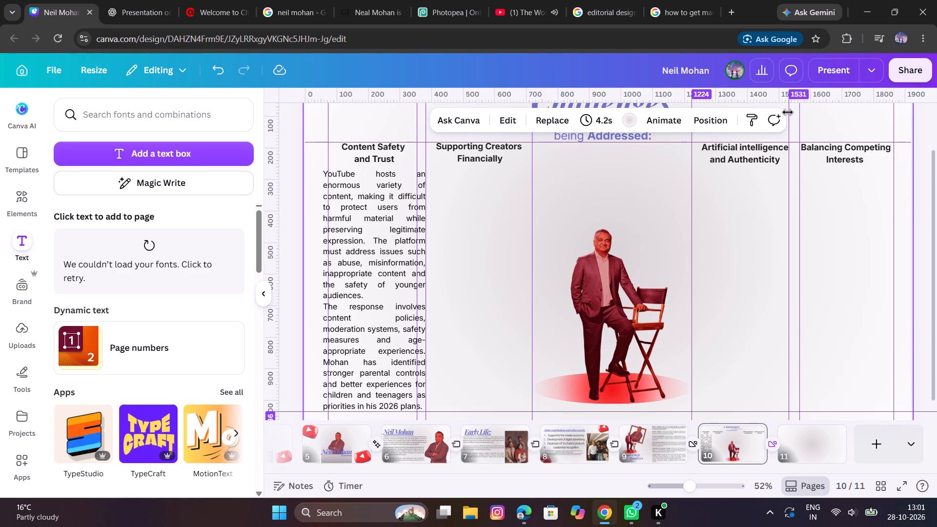
pyautogui.scroll(1, 795, 112)
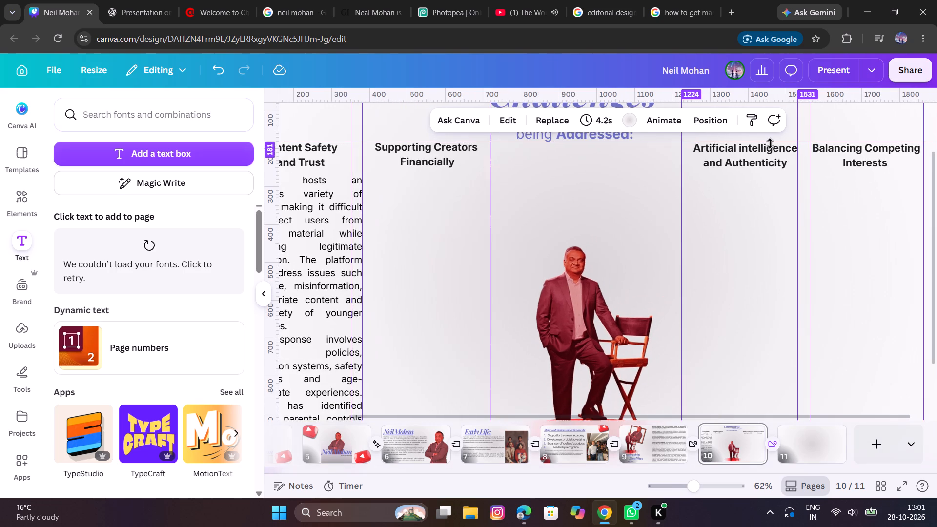
pyautogui.scroll(1, 810, 142)
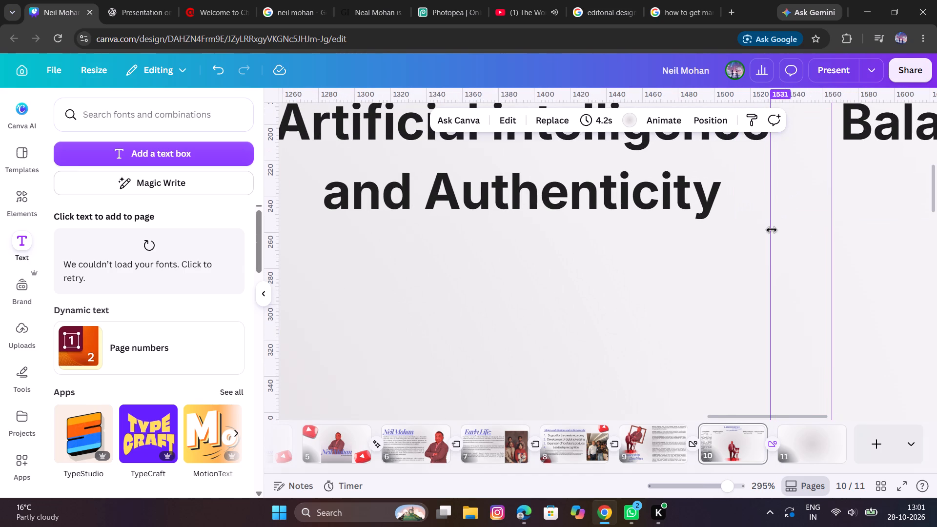
pyautogui.moveTo(769, 235); pyautogui.dragTo(774, 235)
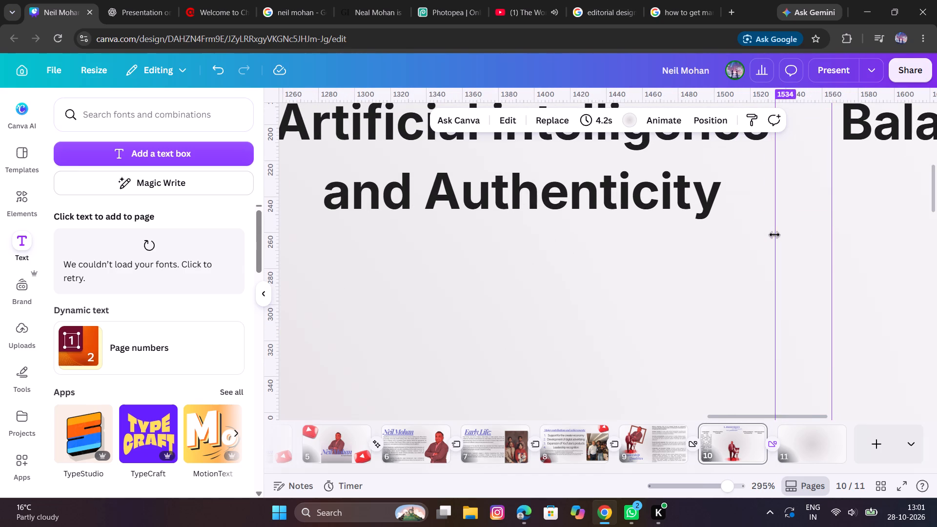
pyautogui.moveTo(774, 235); pyautogui.dragTo(780, 236)
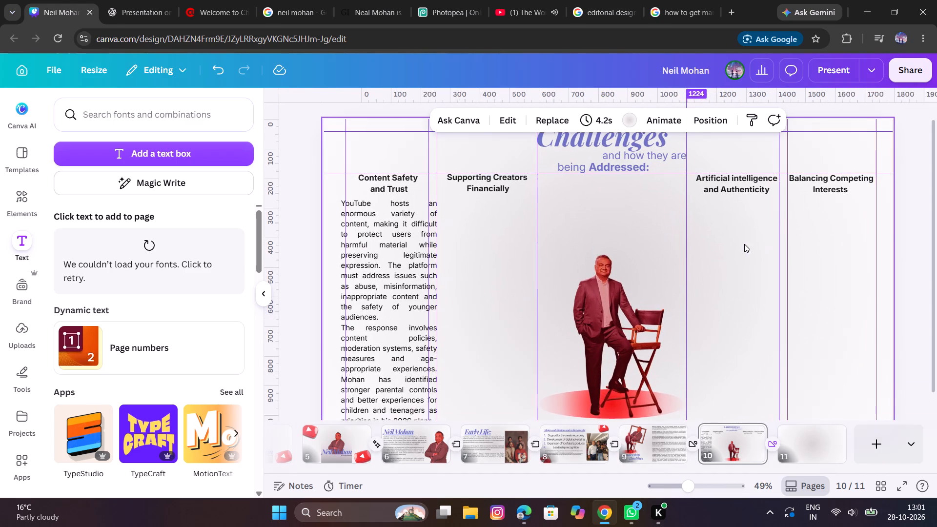
pyautogui.click(687, 273)
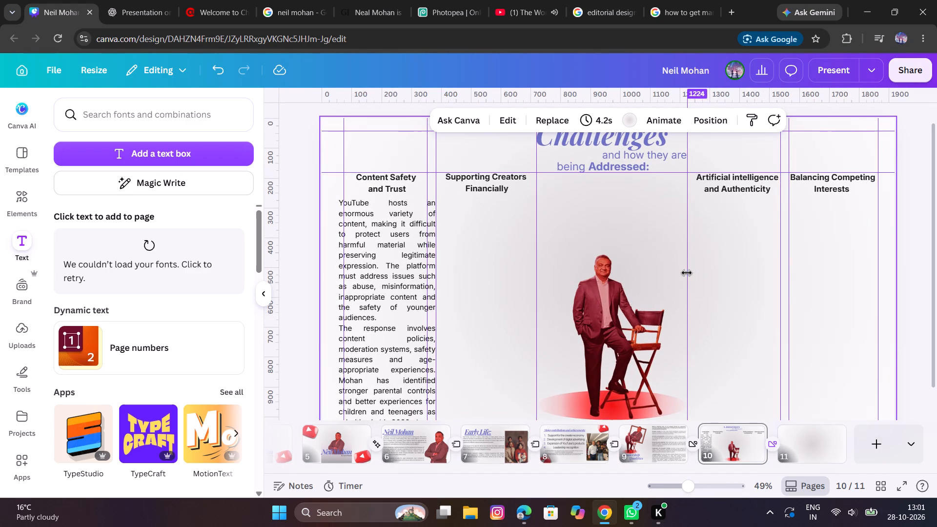
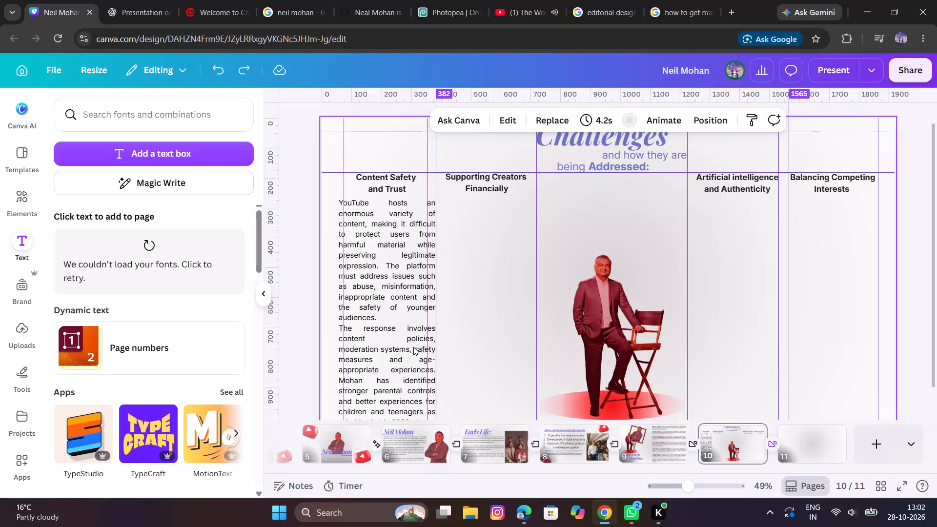
# Undo the latest vertical guide changes beside the "Content Safety and Trust" text and the "Artificial intelligence and Authenticity" heading.
pyautogui.hotkey('ctrl', 'z')
pyautogui.hotkey('ctrl', 'z')
pyautogui.hotkey('ctrl', 'z')
pyautogui.hotkey('ctrl', 'z')
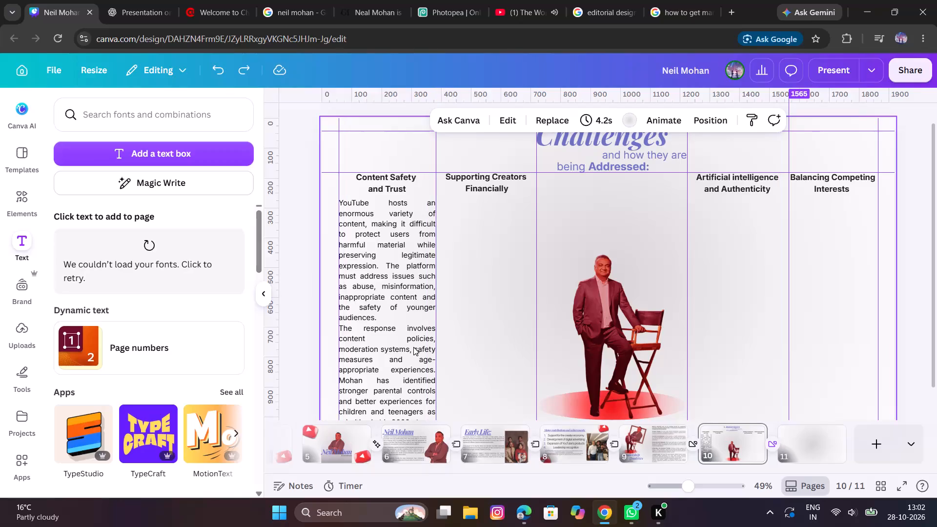
# Duplicate the "Content Safety and Trust" body text and align the copy under "Supporting Creators Financially", ending at the guide beside the image.
pyautogui.scroll(-1, 413, 347)
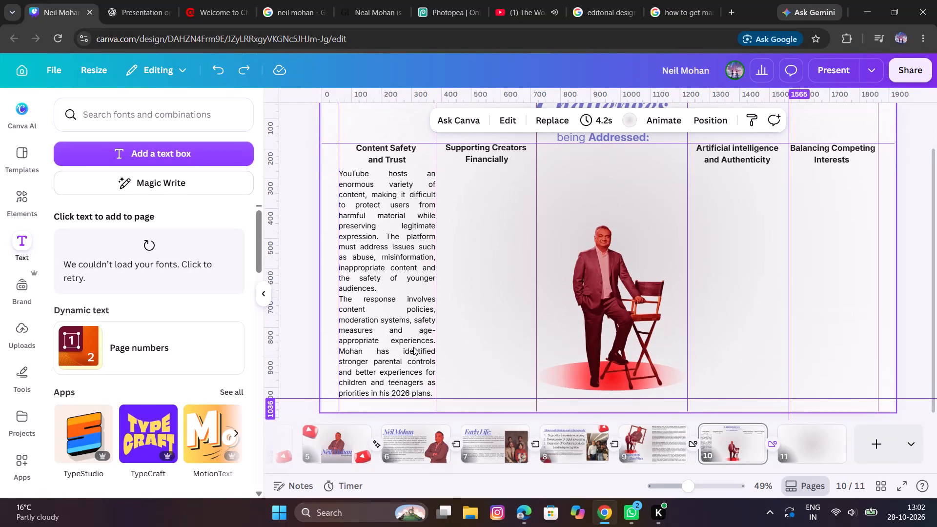
pyautogui.scroll(-1, 413, 347)
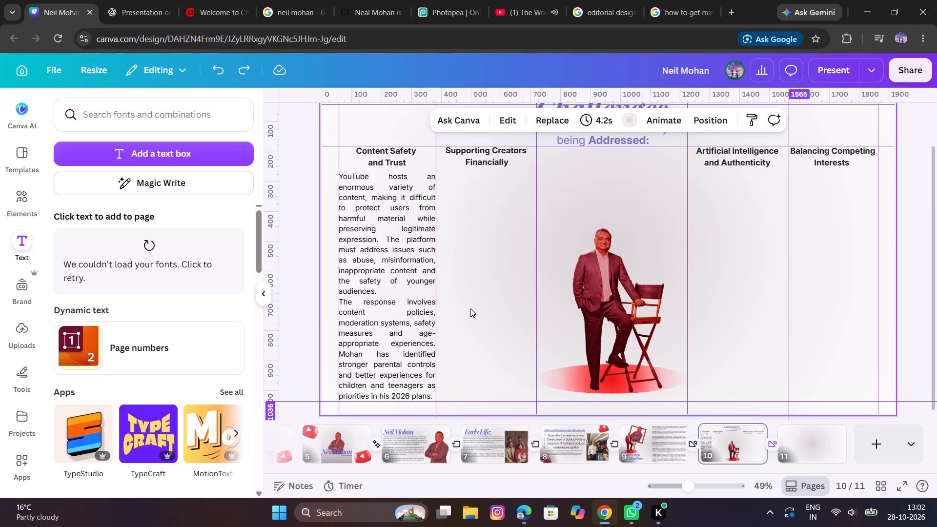
pyautogui.click(375, 204)
pyautogui.hotkey('ctrl', 'c')
pyautogui.hotkey('ctrl', 'v')
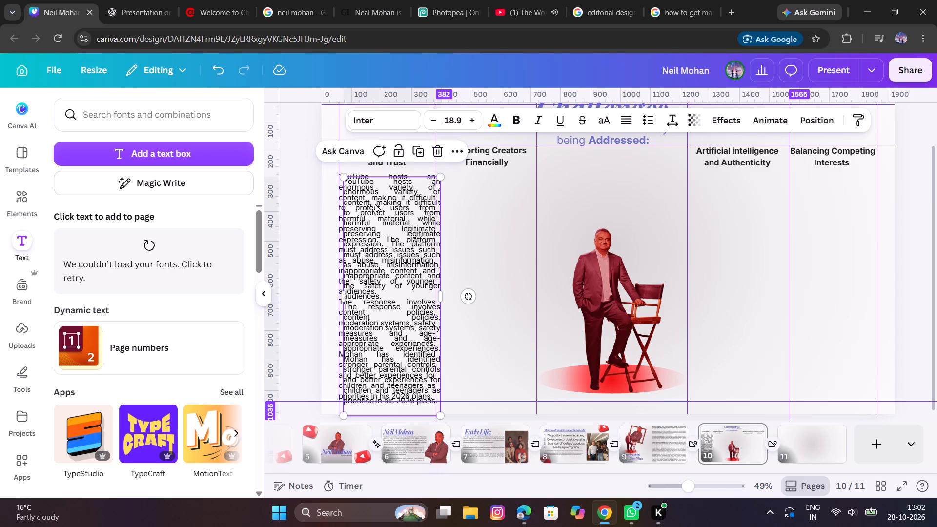
pyautogui.moveTo(370, 223); pyautogui.dragTo(465, 209)
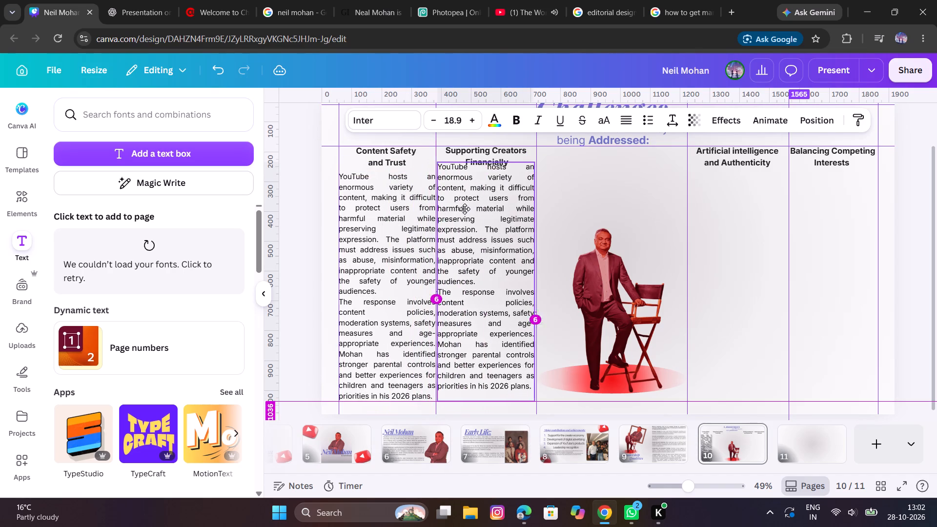
pyautogui.moveTo(465, 209); pyautogui.dragTo(465, 219)
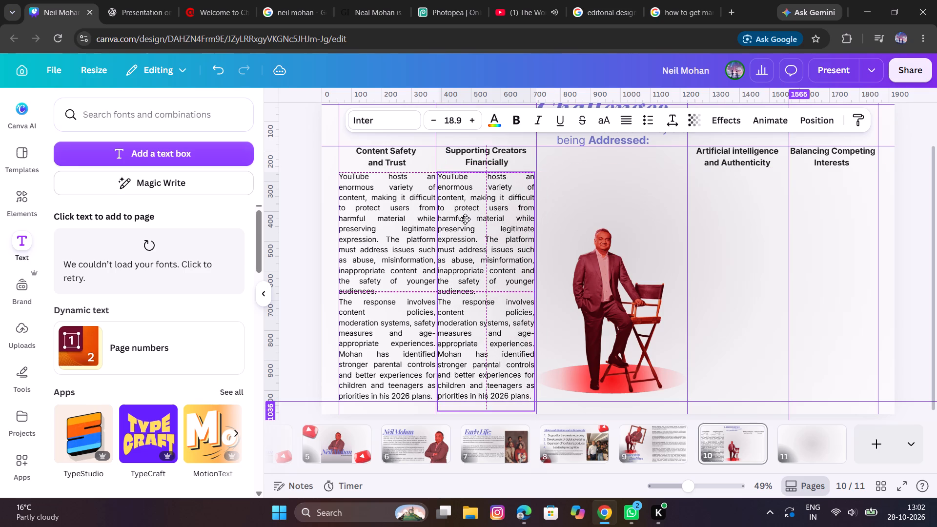
pyautogui.moveTo(465, 219); pyautogui.dragTo(462, 219)
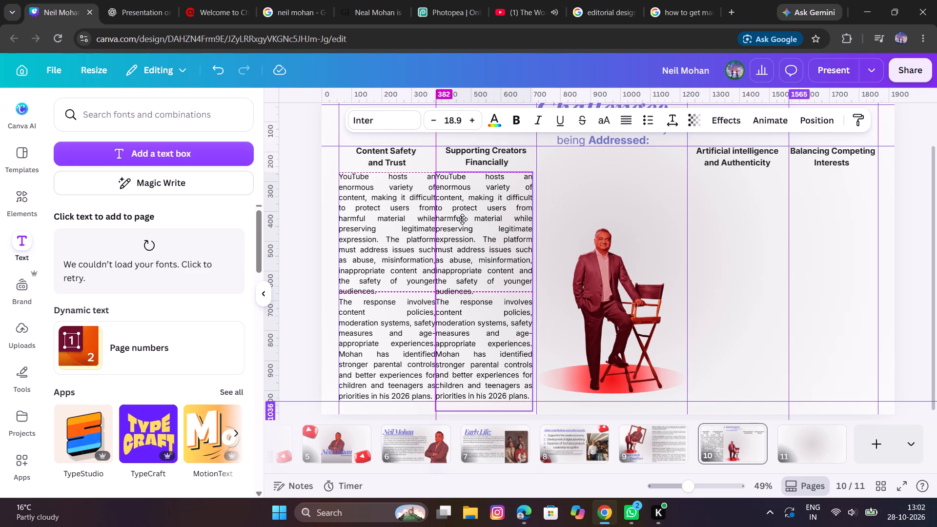
pyautogui.moveTo(462, 219); pyautogui.dragTo(467, 219)
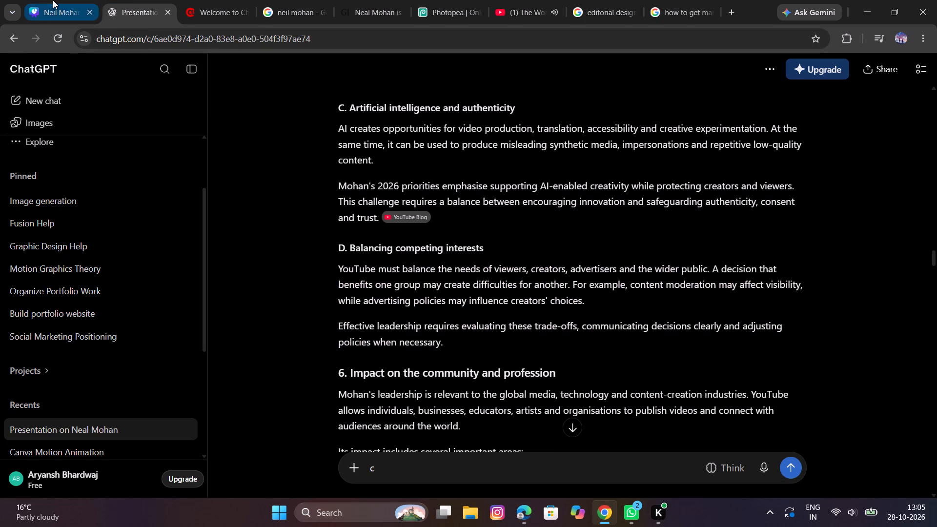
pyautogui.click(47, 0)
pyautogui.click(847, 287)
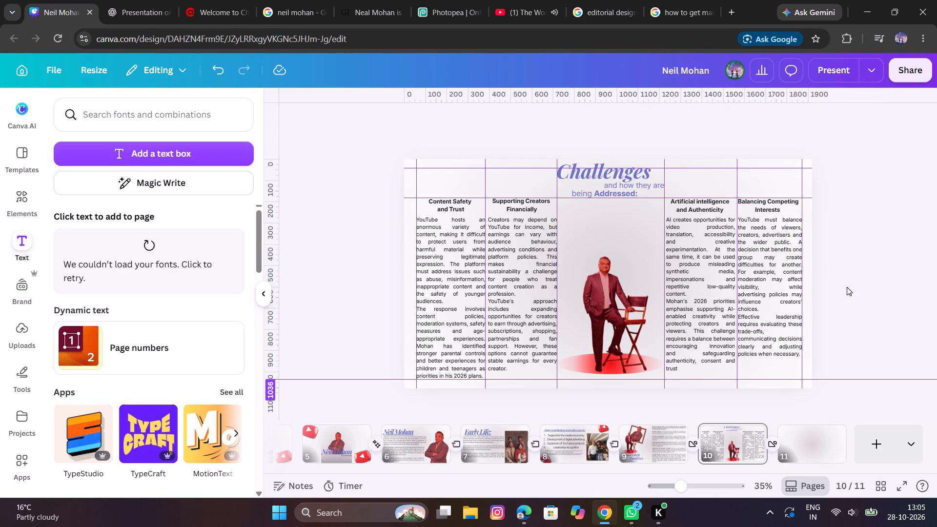
# Swap the body texts of the last two columns, narrowing the artificial intelligence text to fit between the last column's guides.
pyautogui.hscroll(-2, 819, 284)
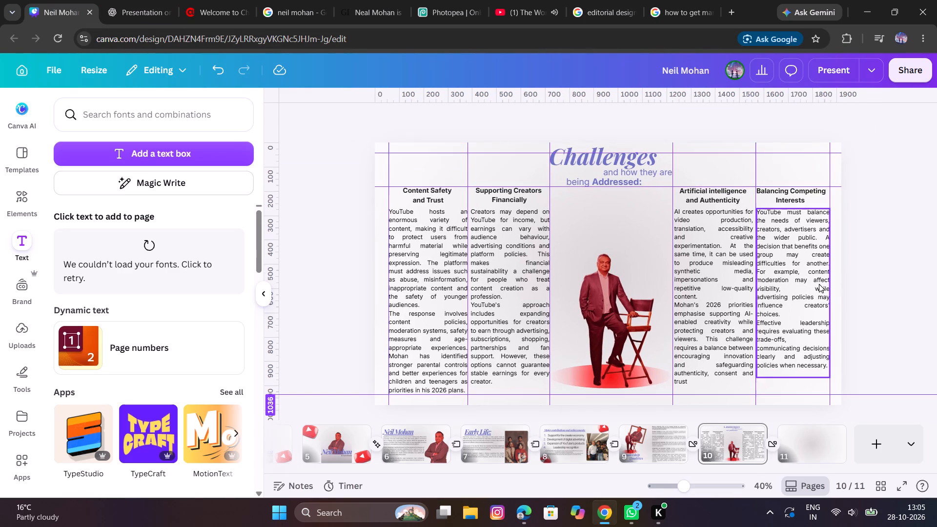
pyautogui.moveTo(784, 288); pyautogui.dragTo(634, 280)
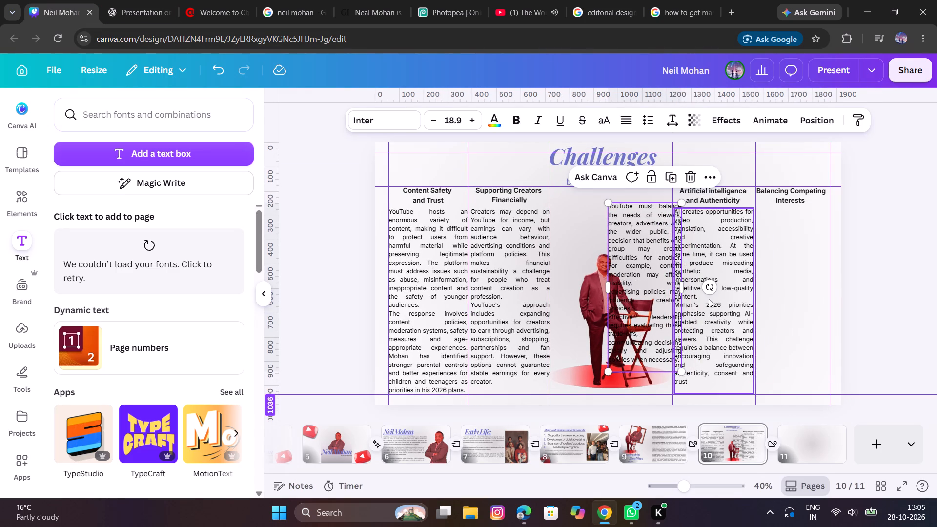
pyautogui.moveTo(726, 275); pyautogui.dragTo(809, 273)
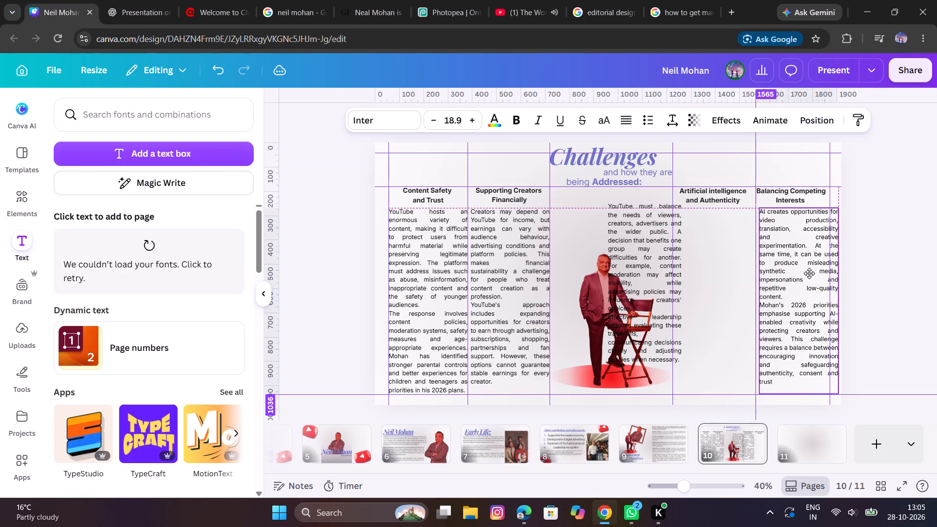
pyautogui.moveTo(809, 273); pyautogui.dragTo(807, 273)
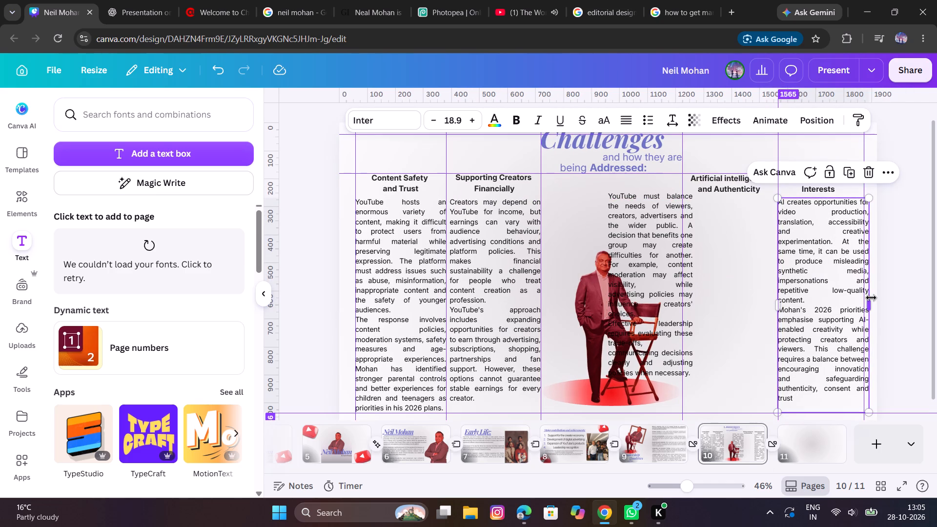
pyautogui.moveTo(871, 299); pyautogui.dragTo(871, 298)
pyautogui.moveTo(871, 298); pyautogui.dragTo(866, 297)
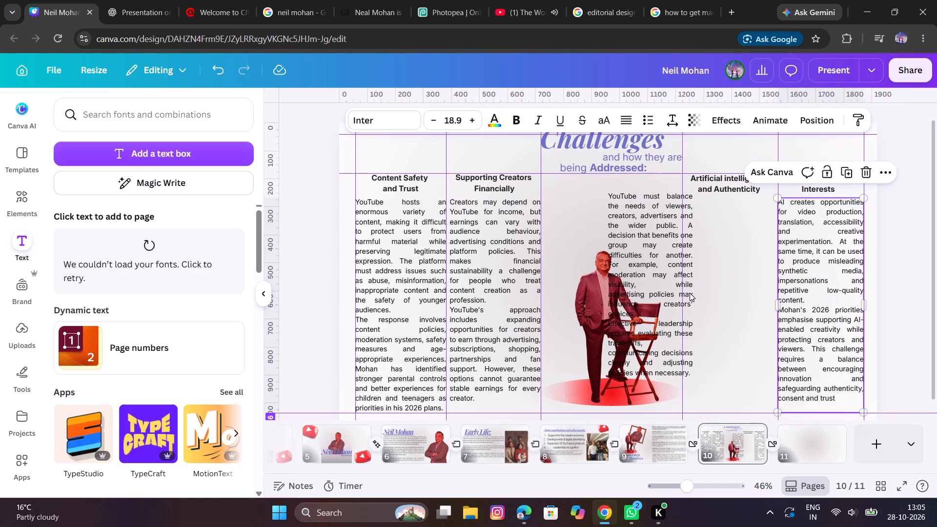
pyautogui.moveTo(659, 293); pyautogui.dragTo(742, 306)
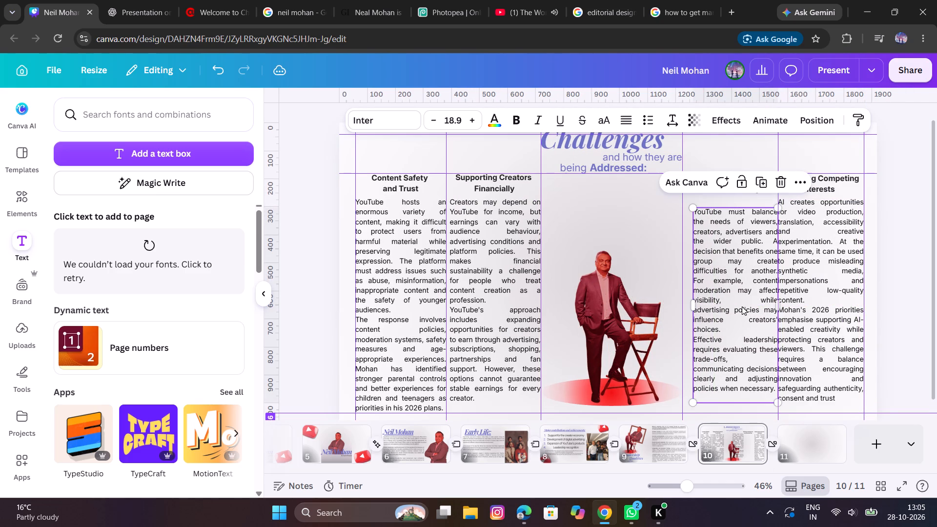
# Swap the "Artificial intelligence and Authenticity" and "Balancing Competing Interests" headings so each stands above its own body text.
pyautogui.moveTo(816, 193); pyautogui.dragTo(649, 230)
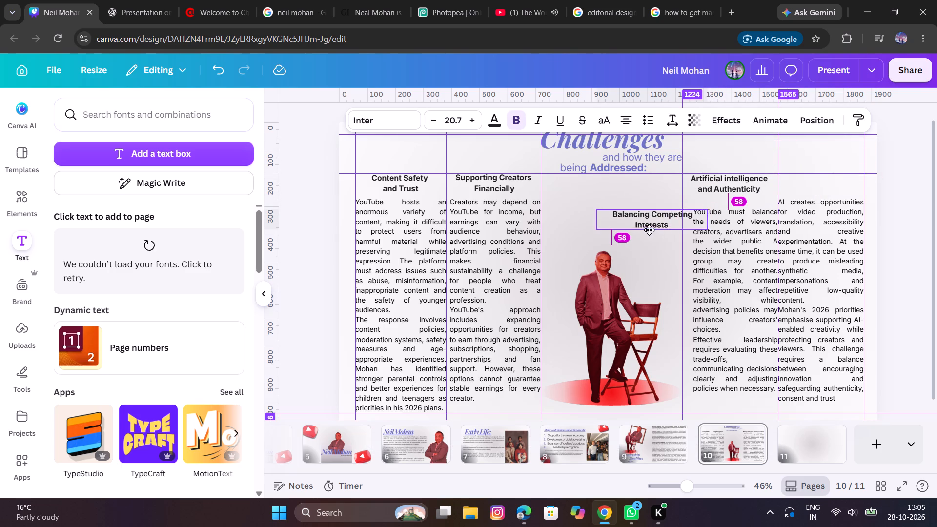
pyautogui.moveTo(649, 230); pyautogui.dragTo(641, 230)
pyautogui.moveTo(725, 191); pyautogui.dragTo(831, 188)
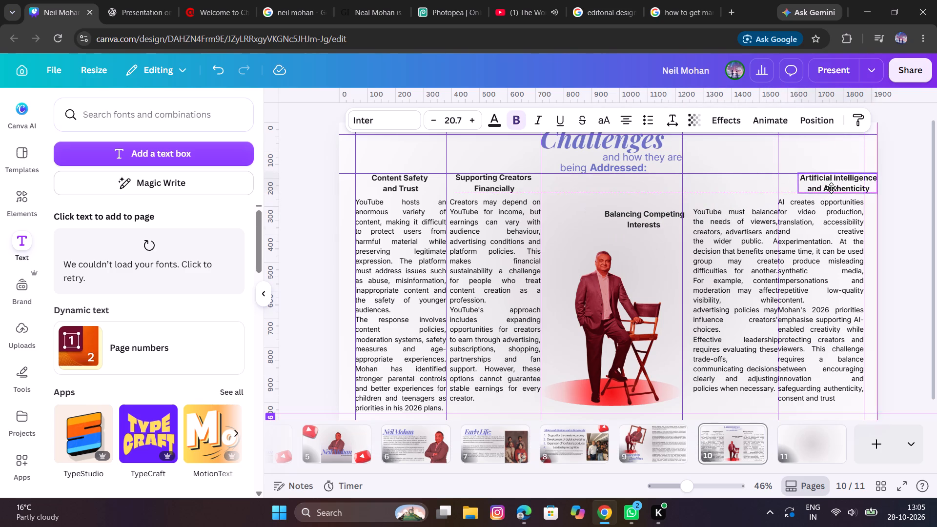
pyautogui.moveTo(831, 188); pyautogui.dragTo(815, 189)
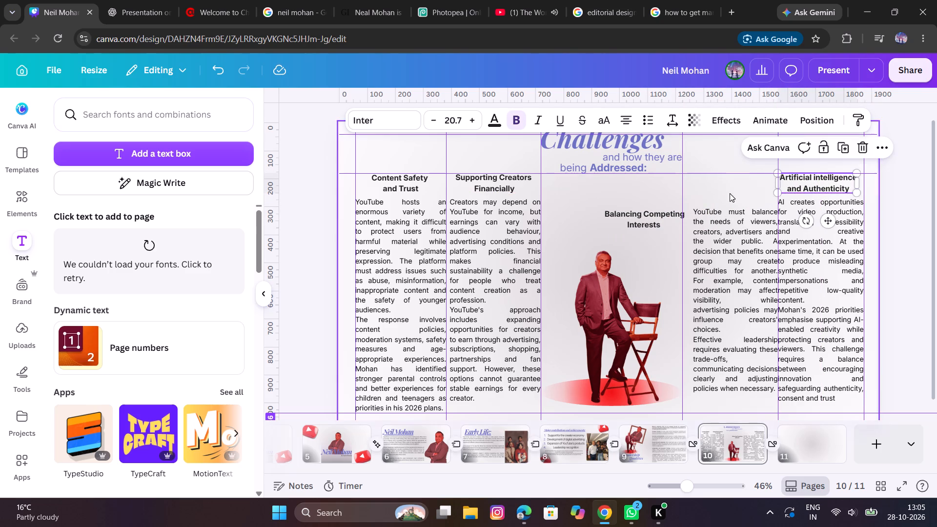
pyautogui.moveTo(648, 219); pyautogui.dragTo(731, 180)
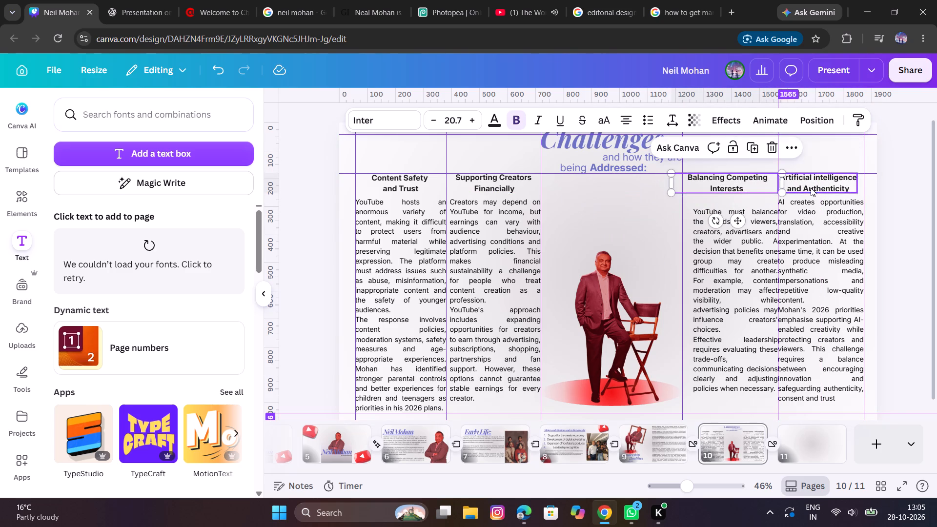
# Nudge the "Artificial intelligence and Authenticity" heading slightly right to centre it over the last column.
pyautogui.click(814, 188)
pyautogui.press('Right')
pyautogui.press('Right')
pyautogui.press('Right')
pyautogui.press('Right')
pyautogui.press('Right')
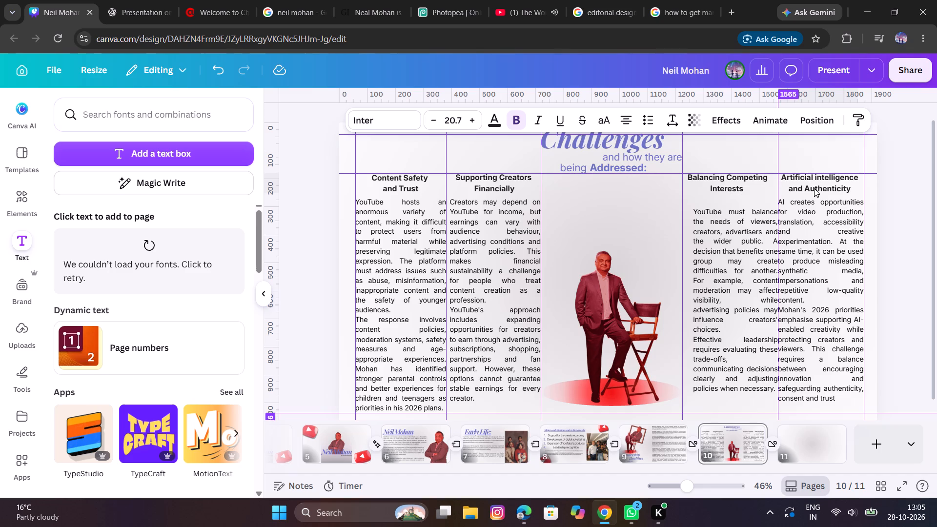
pyautogui.press('Right')
pyautogui.press('Right')
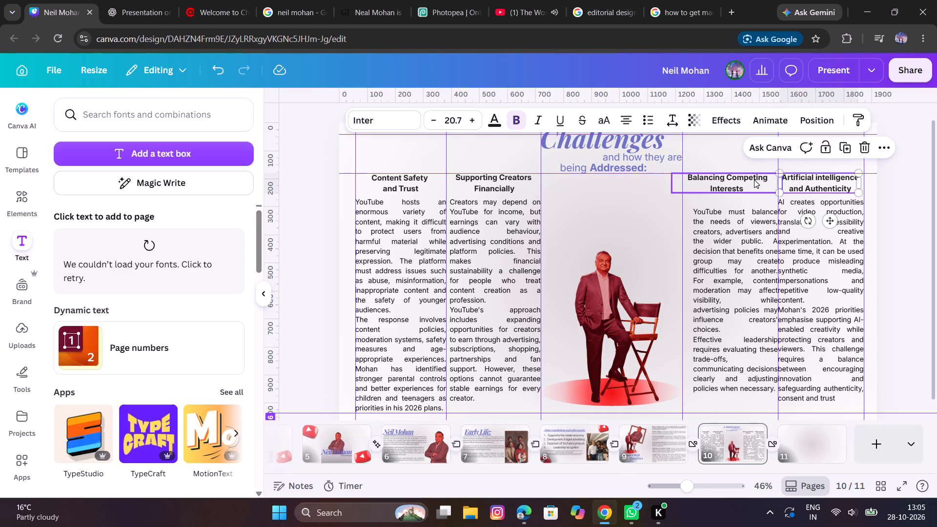
# Nudge the "Balancing Competing Interests" heading slightly right to centre it over the third text column.
pyautogui.click(754, 180)
pyautogui.press('Right')
pyautogui.press('Right')
pyautogui.press('Right')
pyautogui.press('Right')
pyautogui.press('Right')
pyautogui.press('Right')
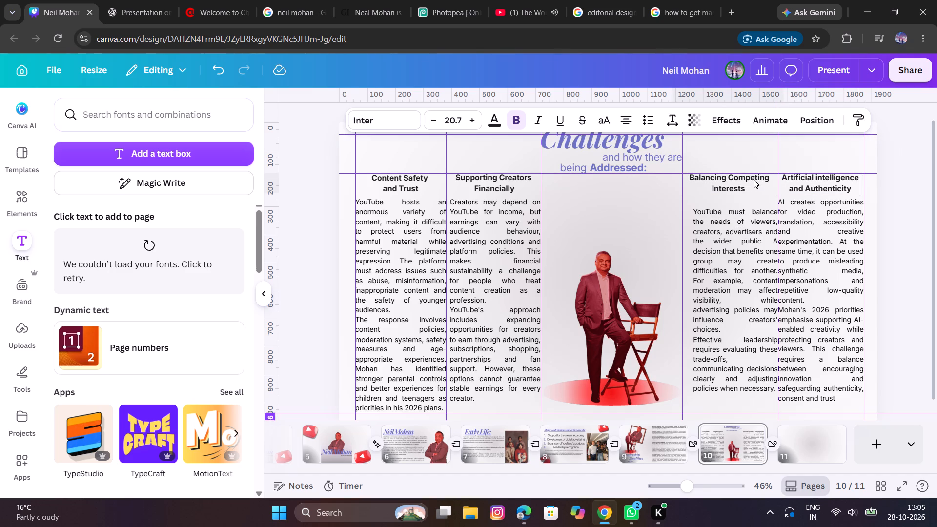
pyautogui.press('Right')
pyautogui.press('Right')
pyautogui.press('Right')
pyautogui.press('Right')
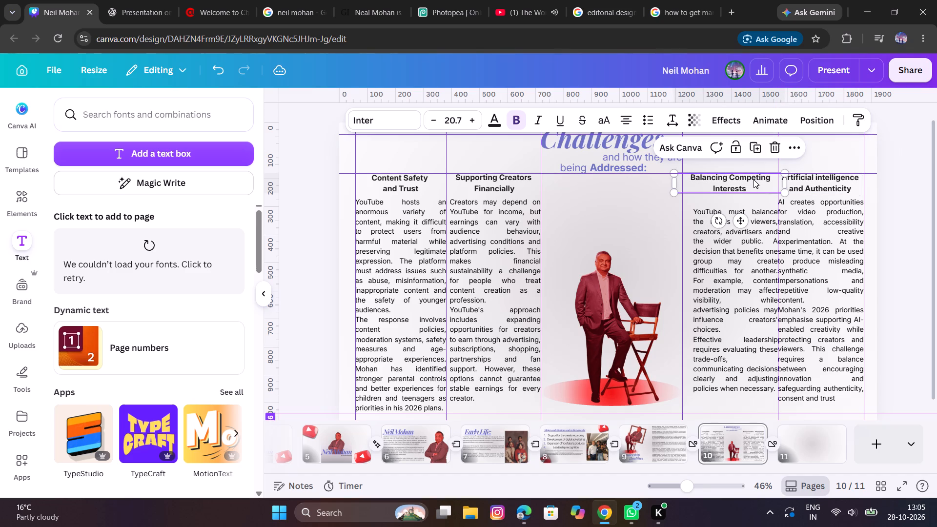
# Switch to YouTube, pause "The Worst Day in 2016: A Playlist" and browse the comments and recommended videos.
pyautogui.click(550, 14)
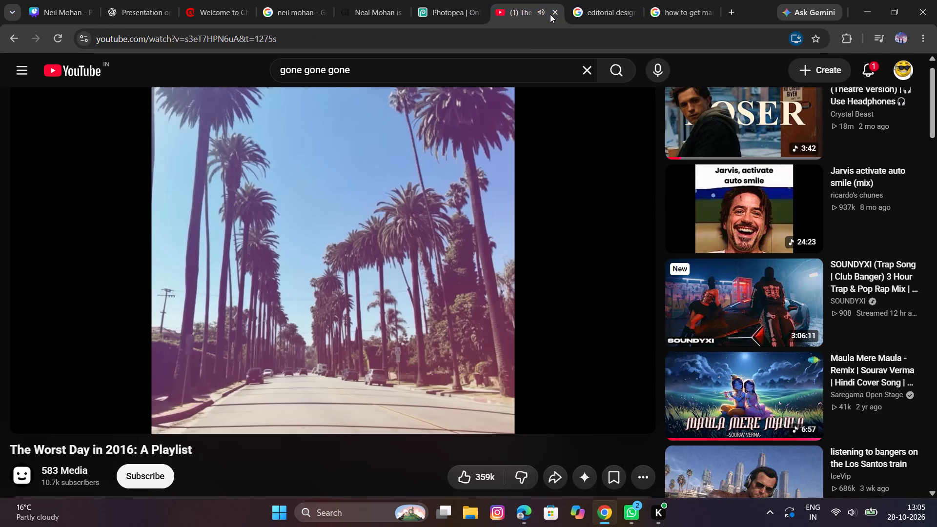
pyautogui.click(464, 169)
pyautogui.scroll(-1, 464, 169)
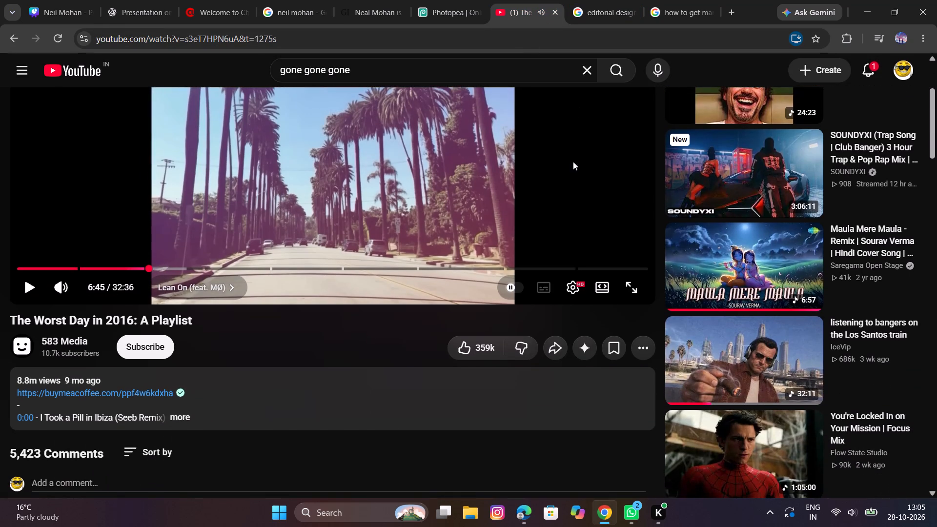
pyautogui.scroll(-6, 575, 164)
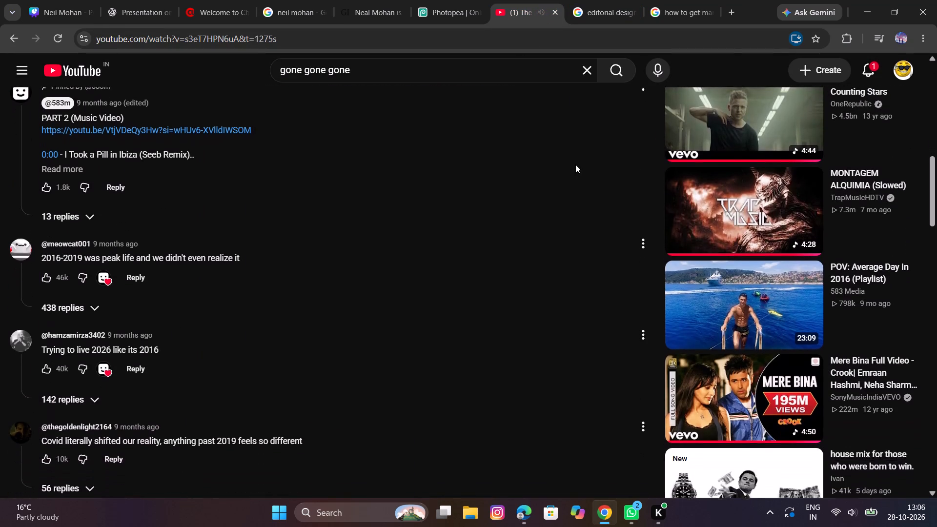
pyautogui.hscroll(4, 575, 164)
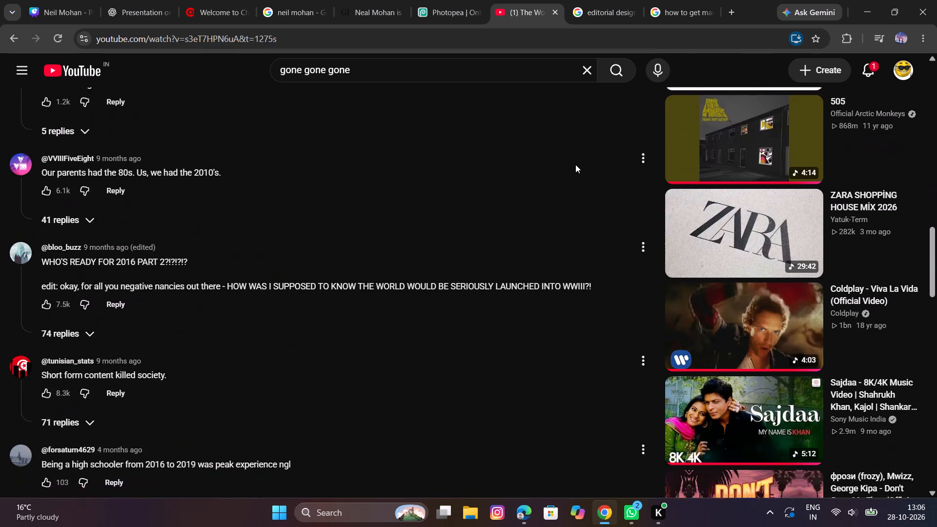
pyautogui.hscroll(1, 575, 164)
pyautogui.scroll(6, 575, 164)
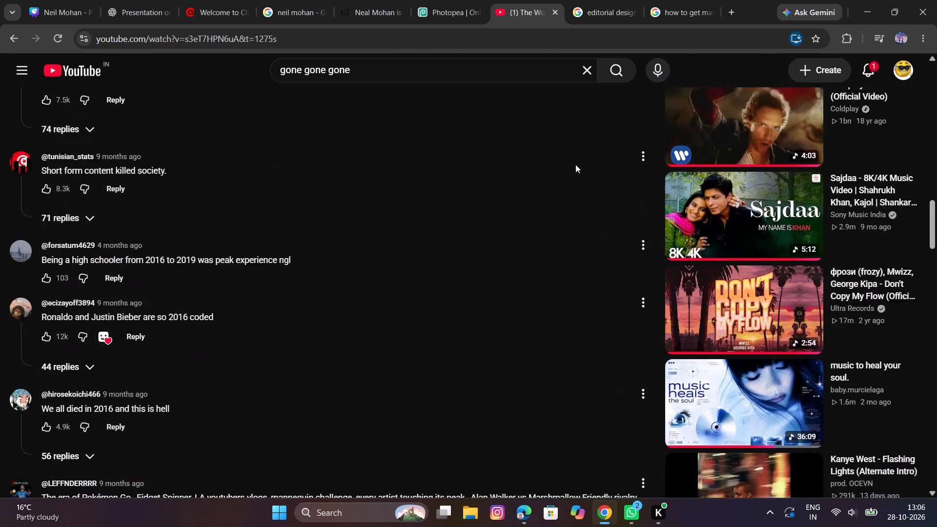
pyautogui.scroll(6, 575, 164)
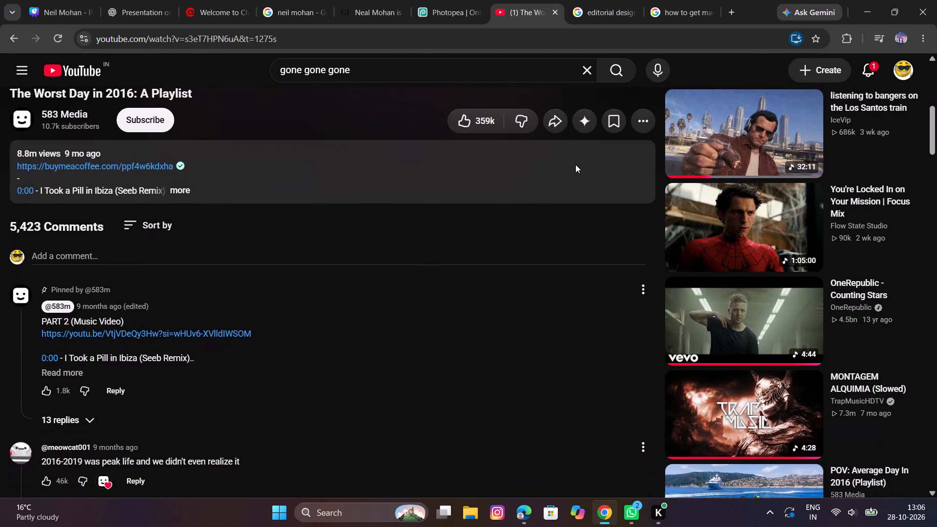
pyautogui.scroll(1, 575, 164)
# Play the recommended video "listening to bangers on the Los Santos train" from the beginning, skipping the ads.
pyautogui.click(701, 238)
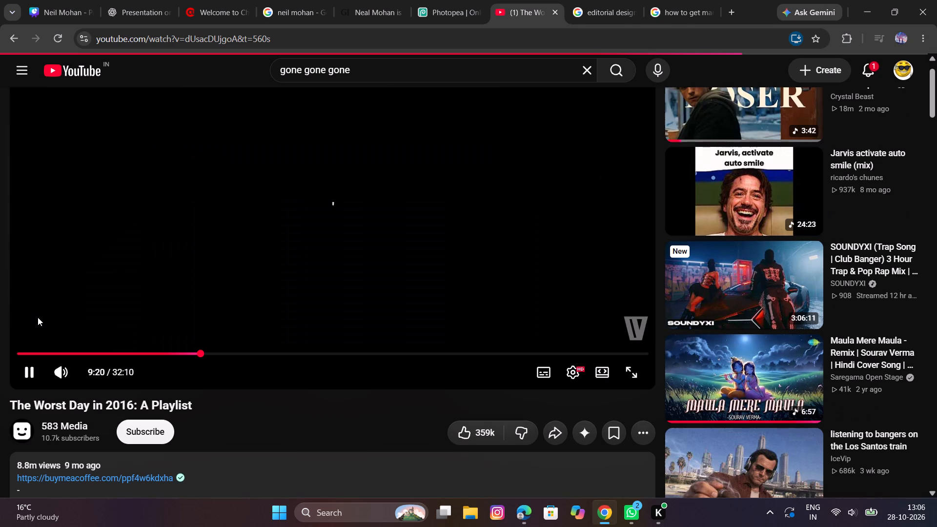
pyautogui.moveTo(144, 355); pyautogui.dragTo(125, 356)
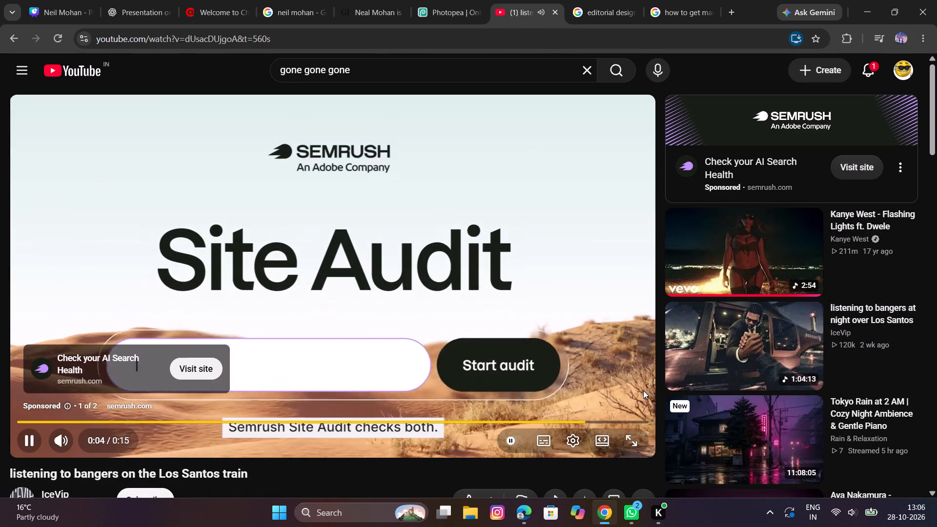
pyautogui.click(627, 405)
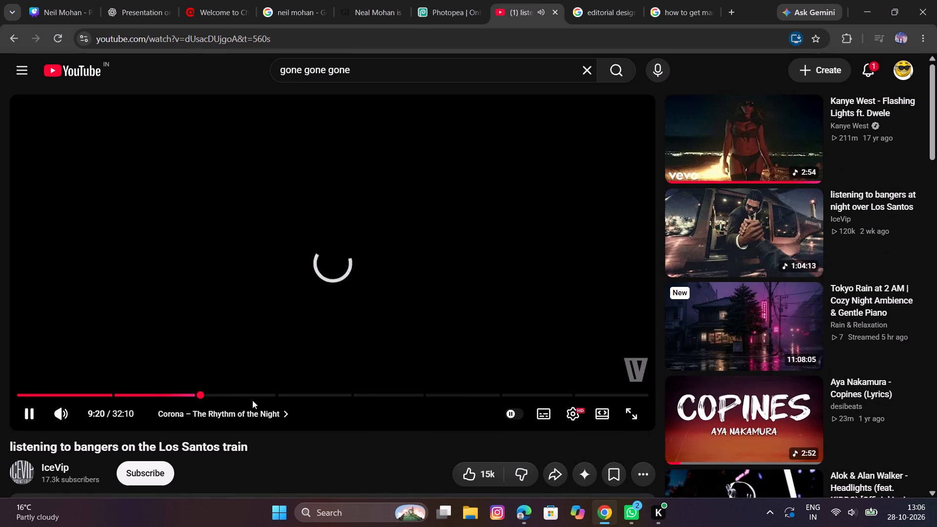
pyautogui.moveTo(221, 396); pyautogui.dragTo(0, 407)
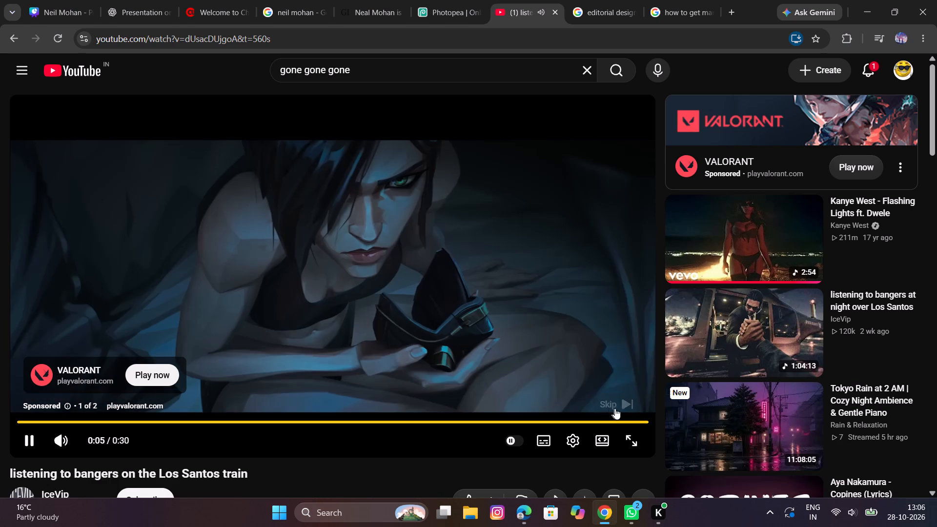
pyautogui.click(620, 407)
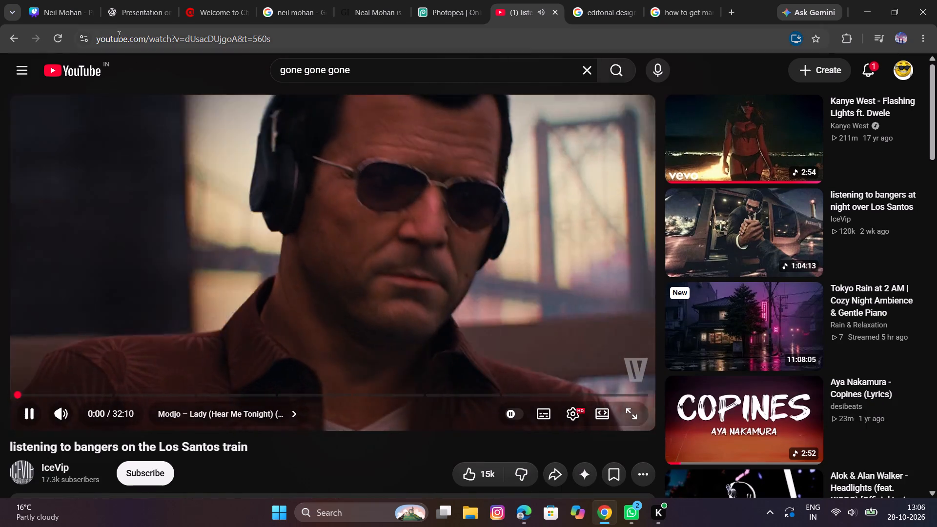
# Back in Canva, align the "Balancing Competing Interests" body text with the guide beside the central image and widen it to about 320.
pyautogui.click(70, 7)
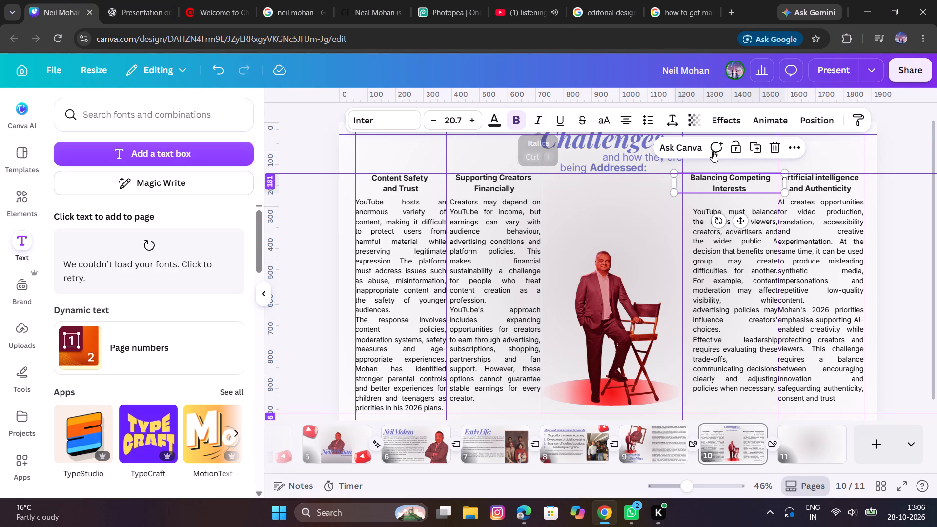
pyautogui.click(724, 260)
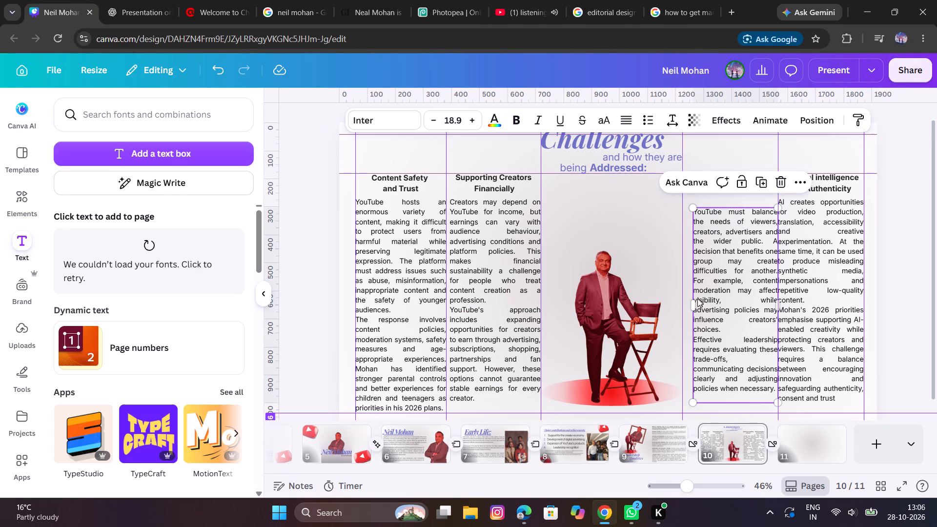
pyautogui.moveTo(694, 306); pyautogui.dragTo(681, 308)
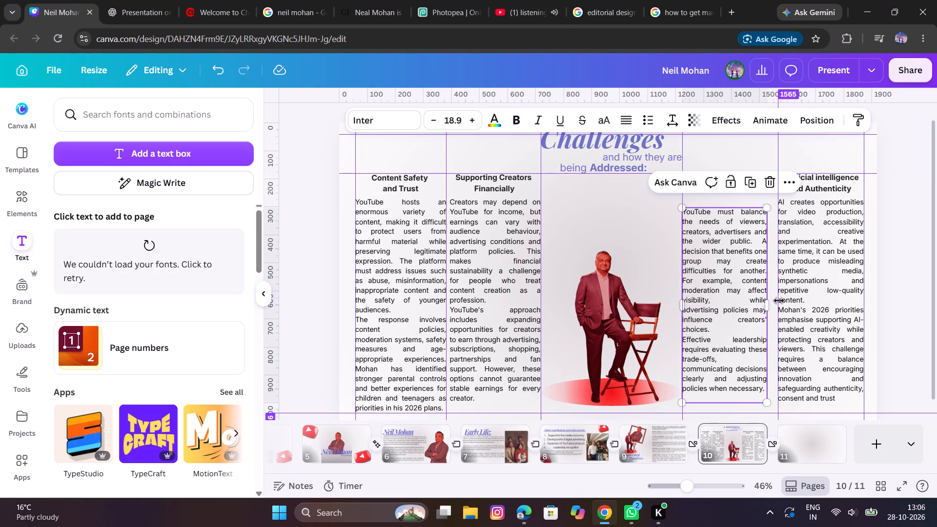
pyautogui.moveTo(769, 308); pyautogui.dragTo(775, 306)
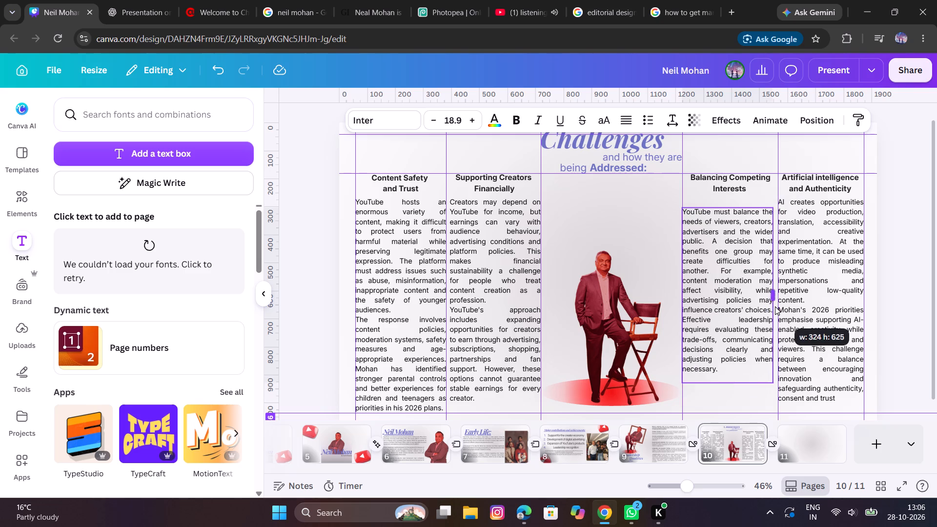
pyautogui.moveTo(775, 306); pyautogui.dragTo(774, 306)
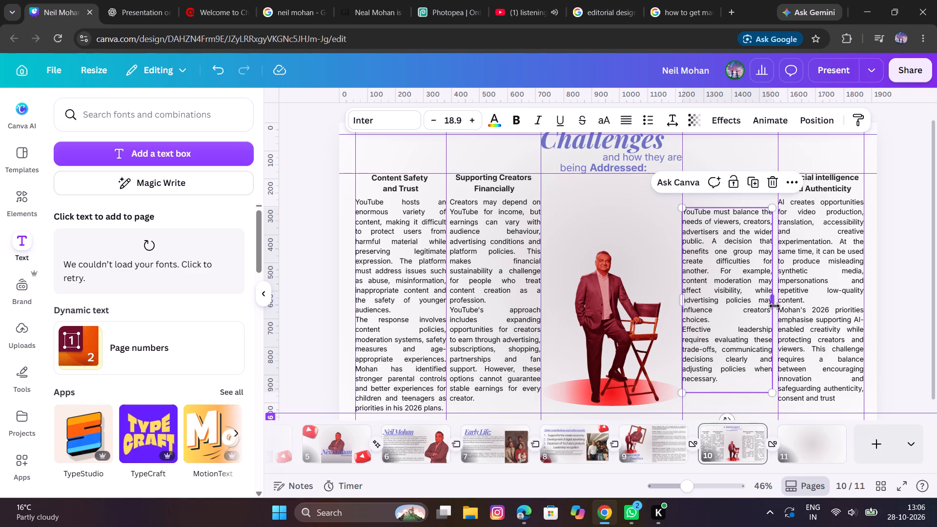
# Nudge the "Balancing Competing Interests" body text slightly right so it lines up with the guide beside the central image.
pyautogui.press('Right')
pyautogui.press('Right')
pyautogui.press('Right')
pyautogui.press('Right')
pyautogui.press('Right')
pyautogui.press('Right')
pyautogui.press('Right')
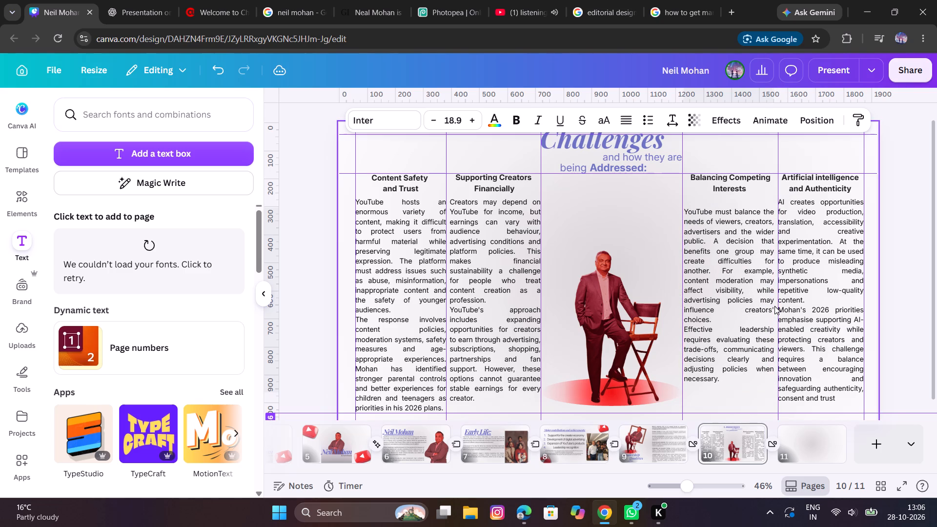
pyautogui.press('Right')
pyautogui.press('Left')
pyautogui.press('Left')
pyautogui.press('Left')
pyautogui.press('Left')
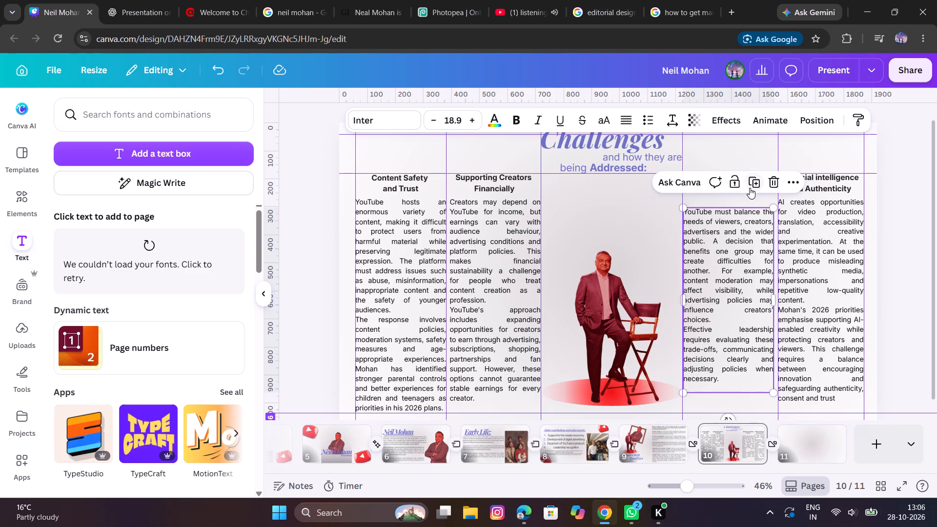
# Nudge the "Balancing Competing Interests" heading slightly left to centre it over its body text, then deselect it.
pyautogui.click(750, 160)
pyautogui.click(732, 186)
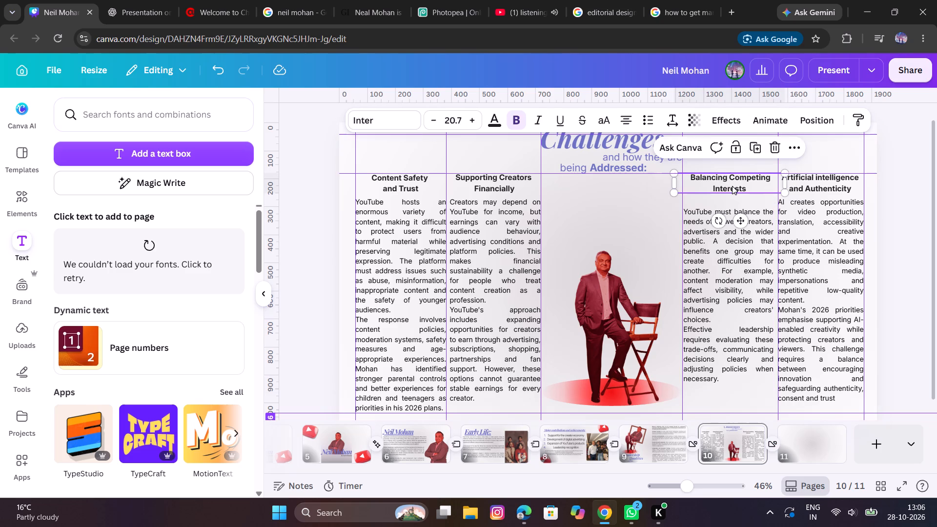
pyautogui.press('Left')
pyautogui.press('Left')
pyautogui.press('Left')
pyautogui.press('Left')
pyautogui.press('Left')
pyautogui.press('Left')
pyautogui.press('Left')
pyautogui.press('Right')
pyautogui.press('Right')
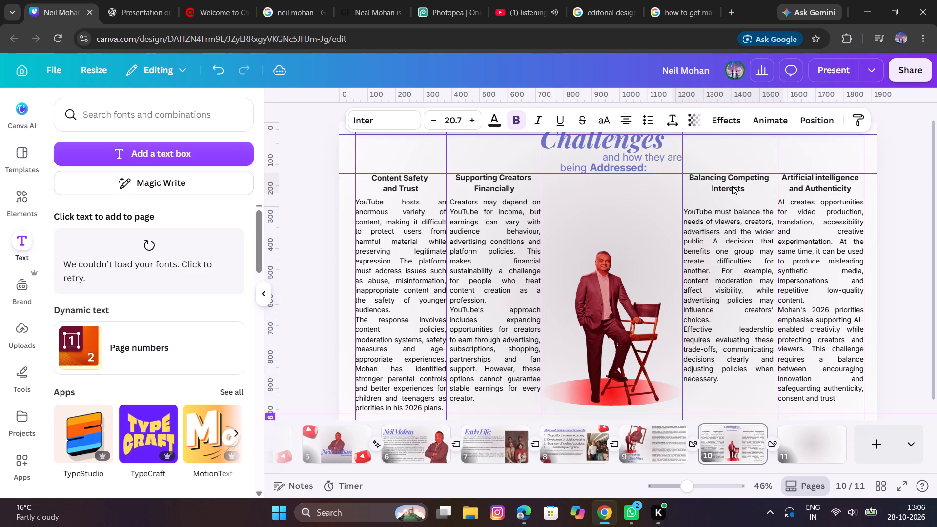
pyautogui.press('Right')
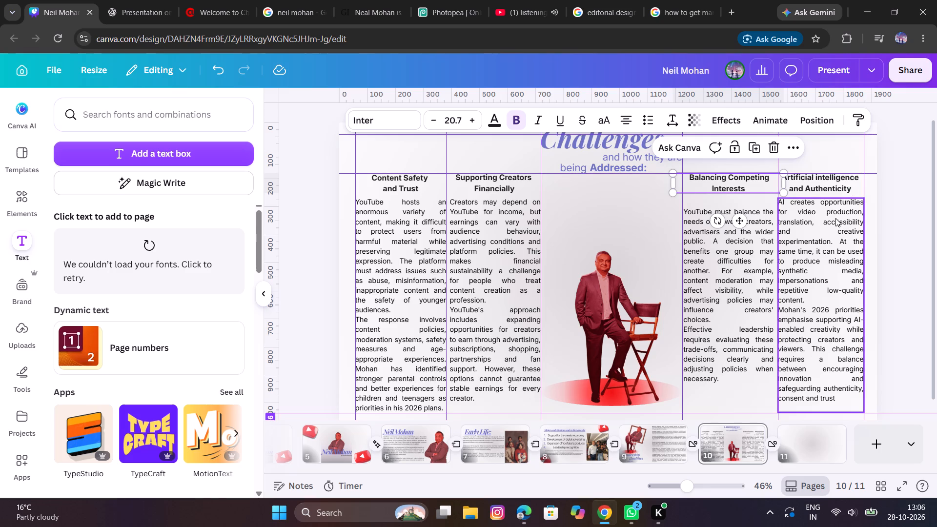
pyautogui.click(897, 256)
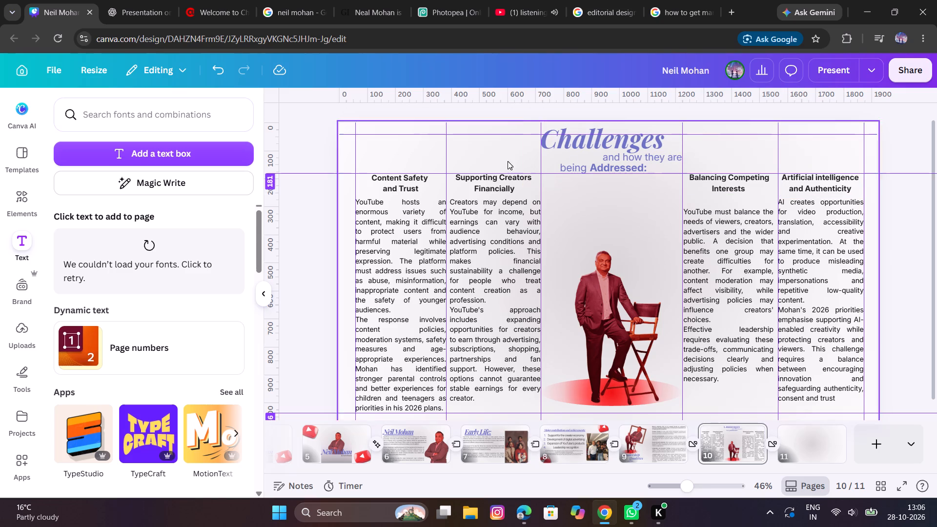
# Hide the rulers and guides to view slide 10 without them.
pyautogui.scroll(-1, 420, 173)
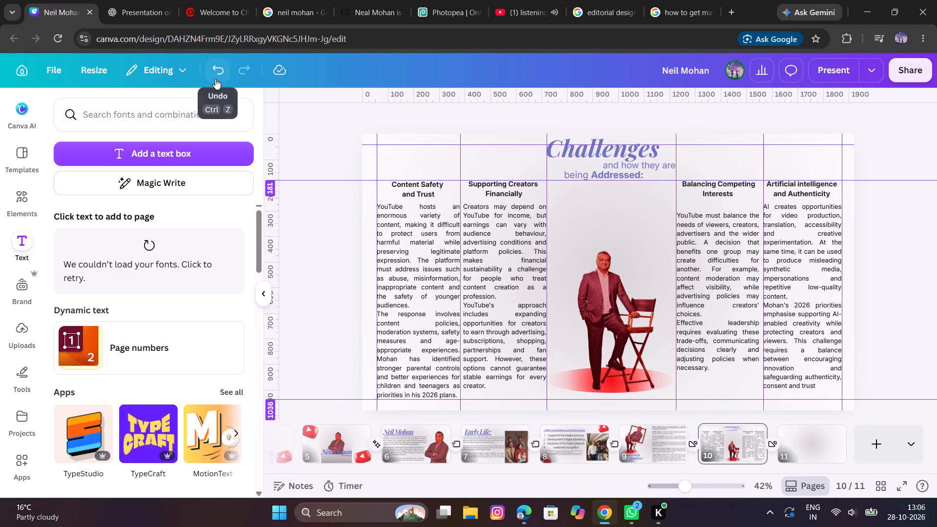
pyautogui.click(160, 70)
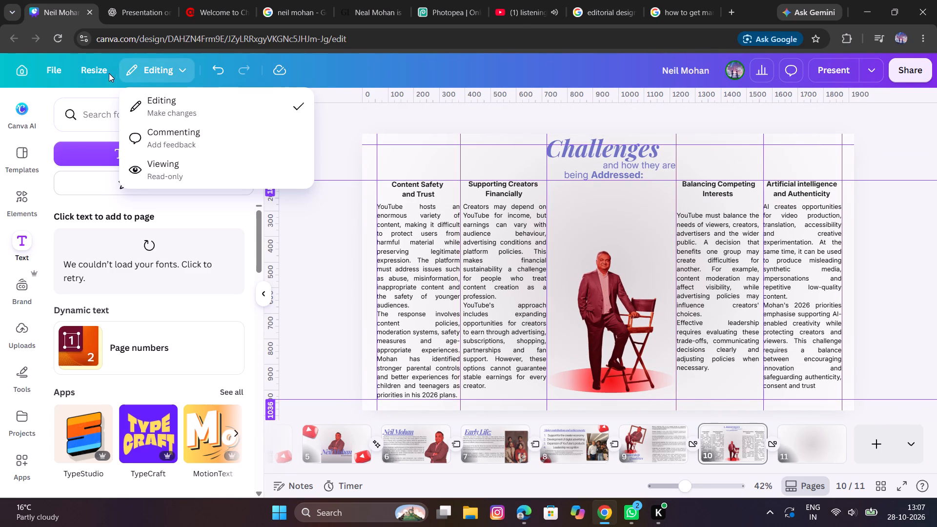
pyautogui.click(62, 65)
pyautogui.click(62, 65)
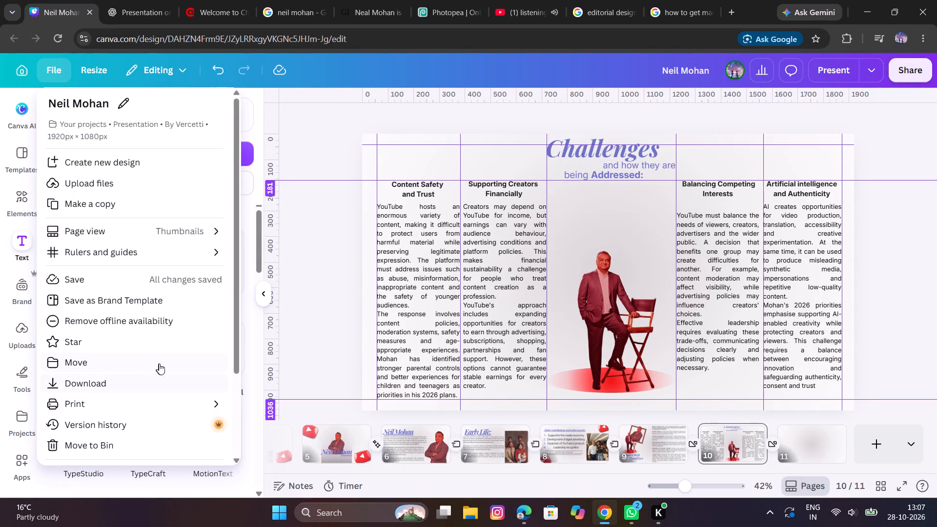
pyautogui.click(189, 243)
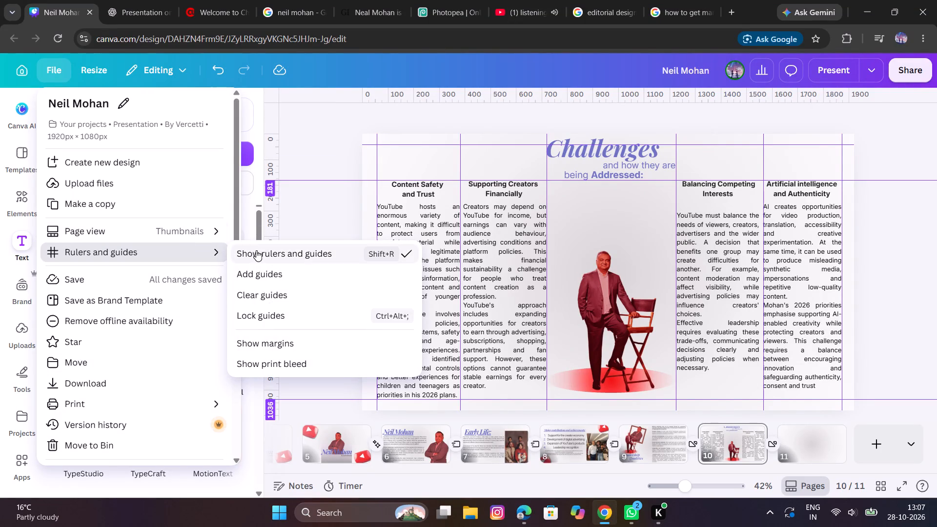
pyautogui.click(259, 251)
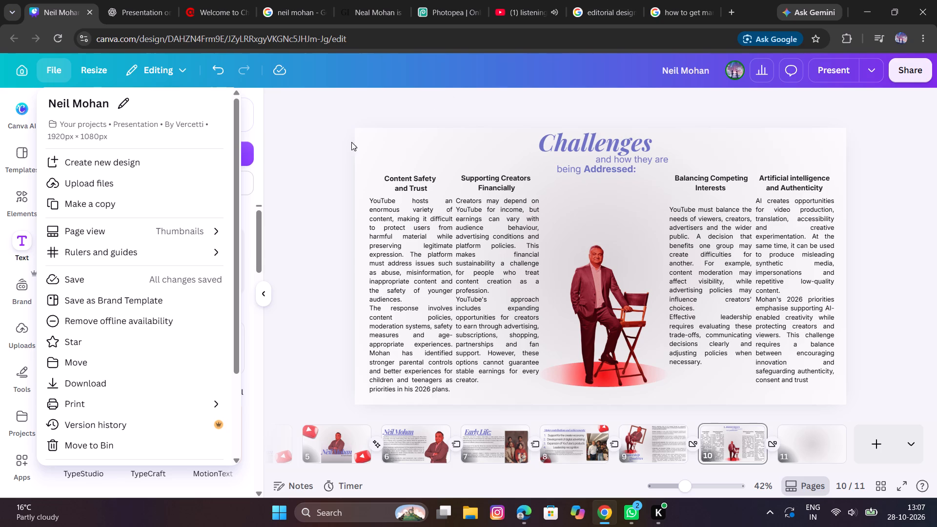
pyautogui.click(268, 292)
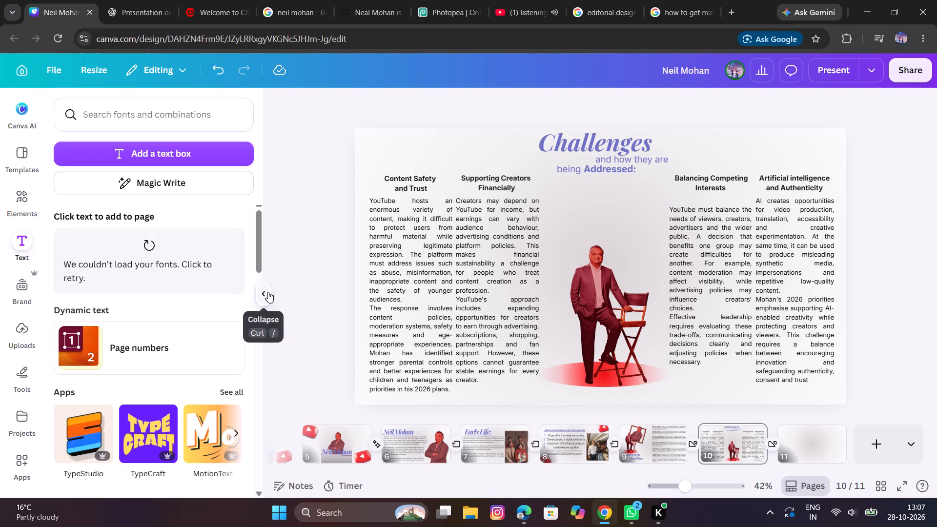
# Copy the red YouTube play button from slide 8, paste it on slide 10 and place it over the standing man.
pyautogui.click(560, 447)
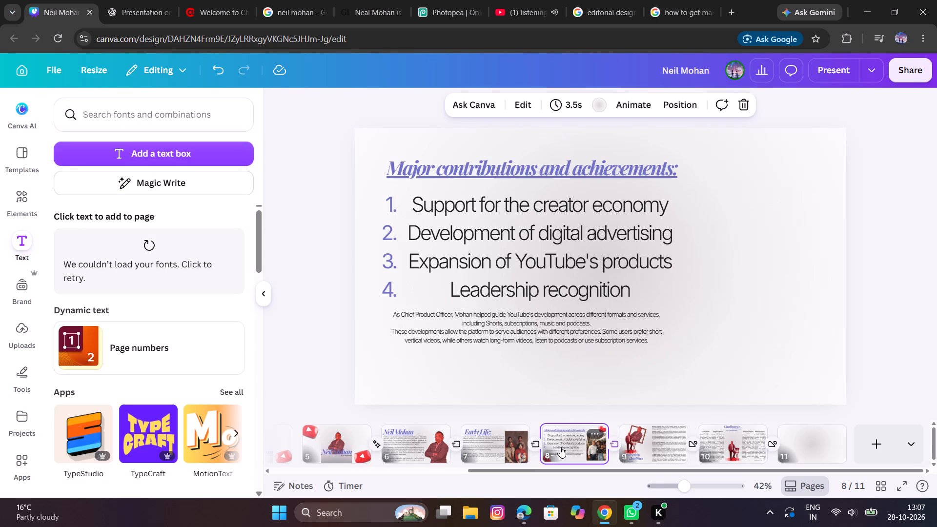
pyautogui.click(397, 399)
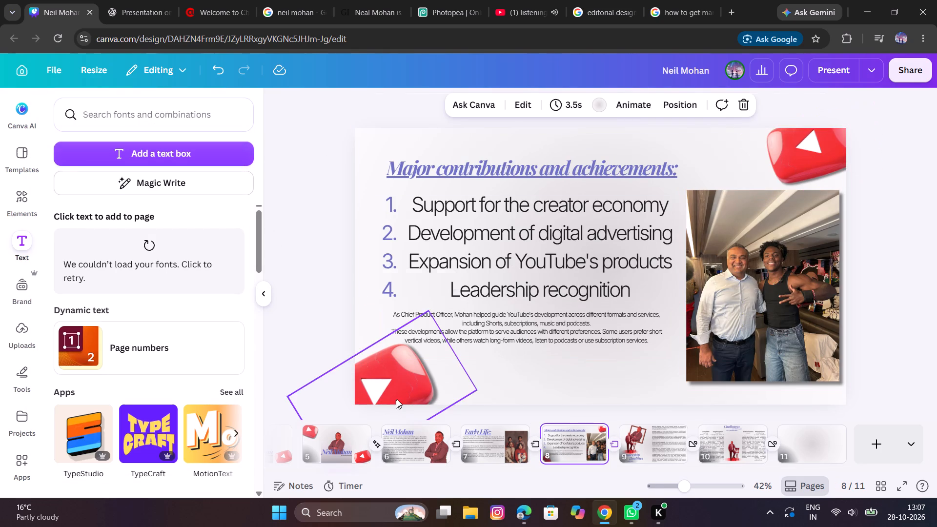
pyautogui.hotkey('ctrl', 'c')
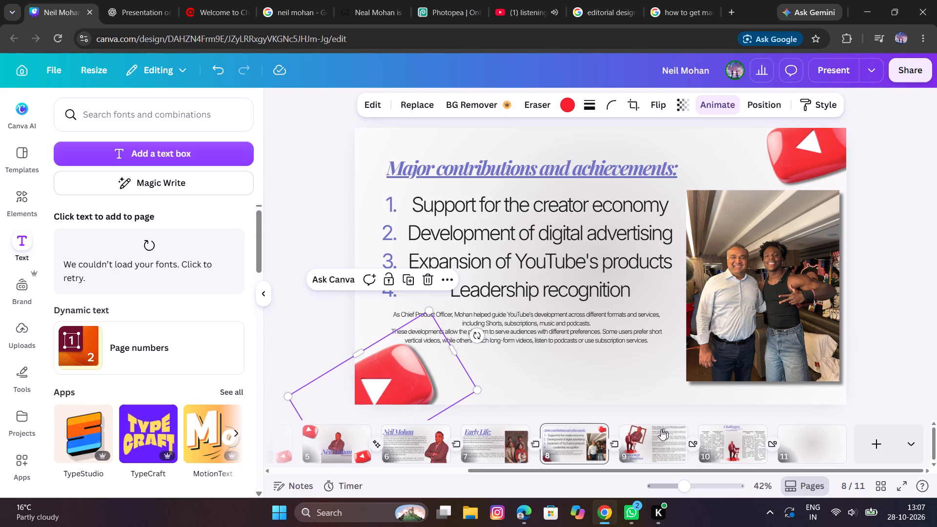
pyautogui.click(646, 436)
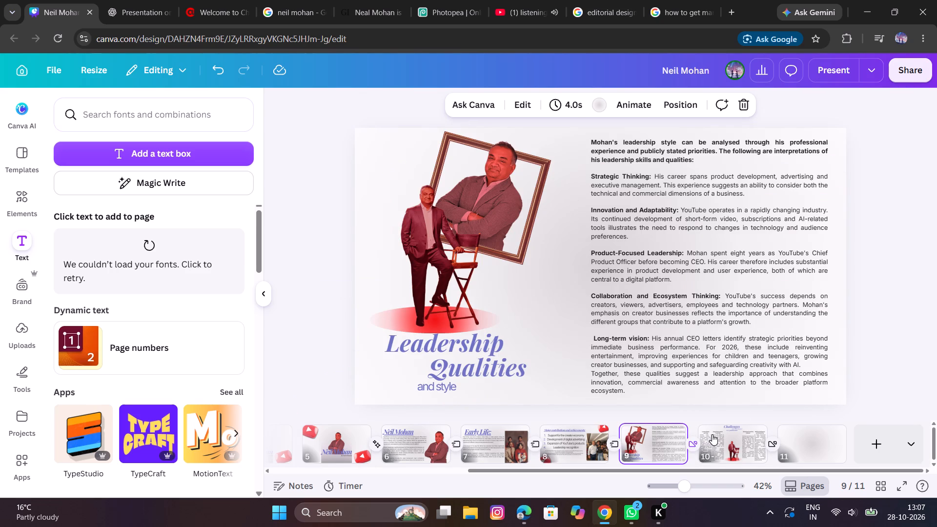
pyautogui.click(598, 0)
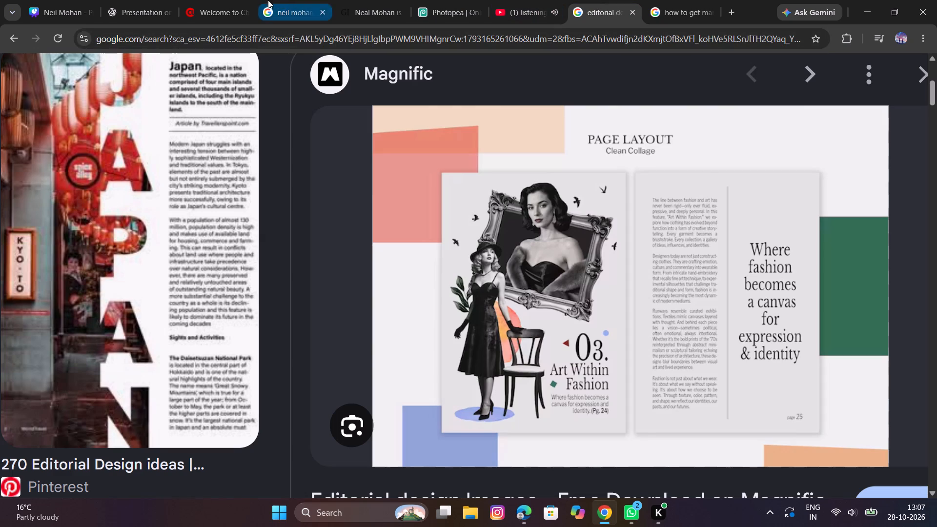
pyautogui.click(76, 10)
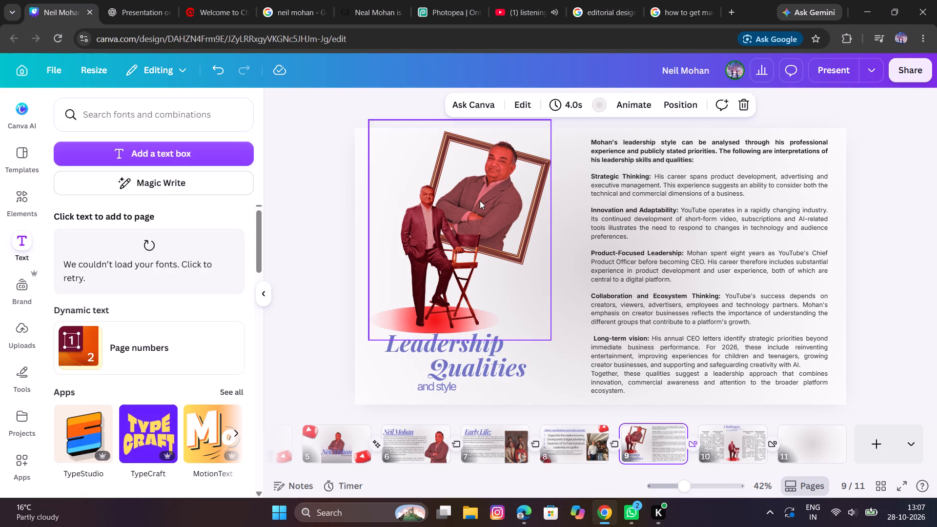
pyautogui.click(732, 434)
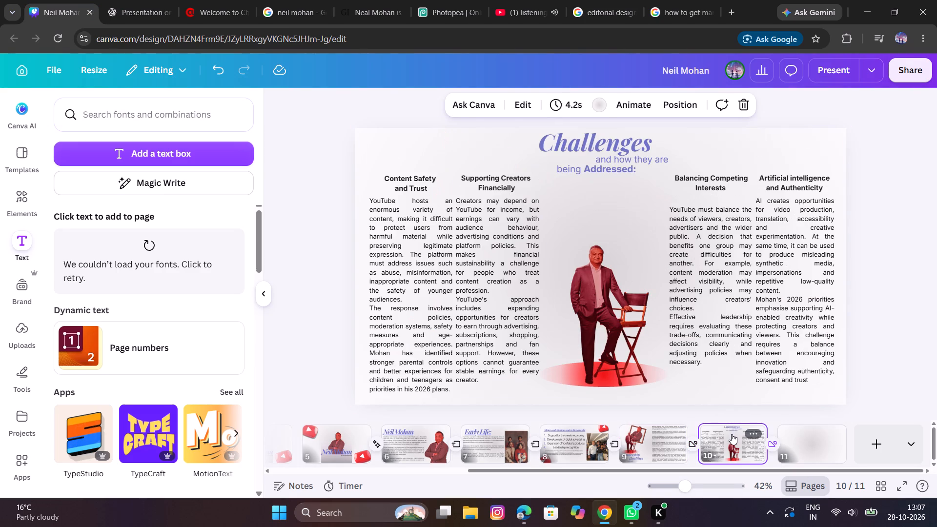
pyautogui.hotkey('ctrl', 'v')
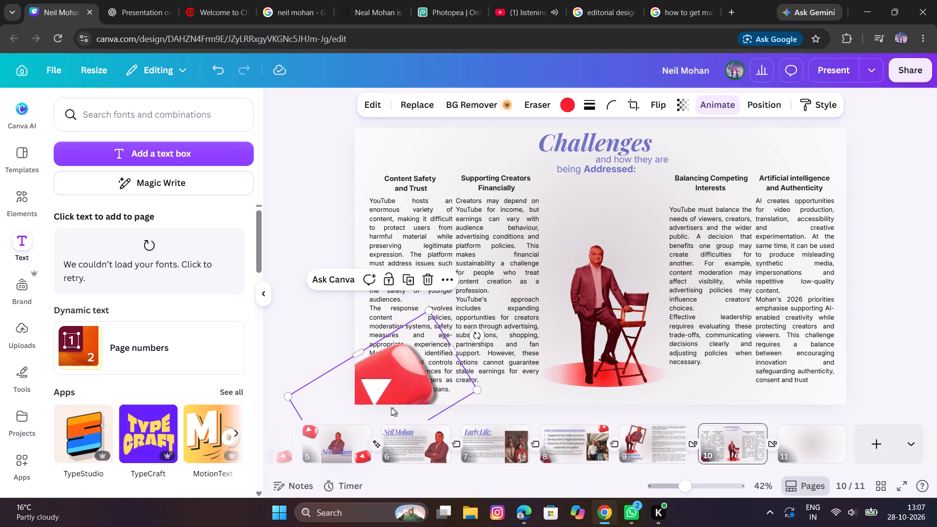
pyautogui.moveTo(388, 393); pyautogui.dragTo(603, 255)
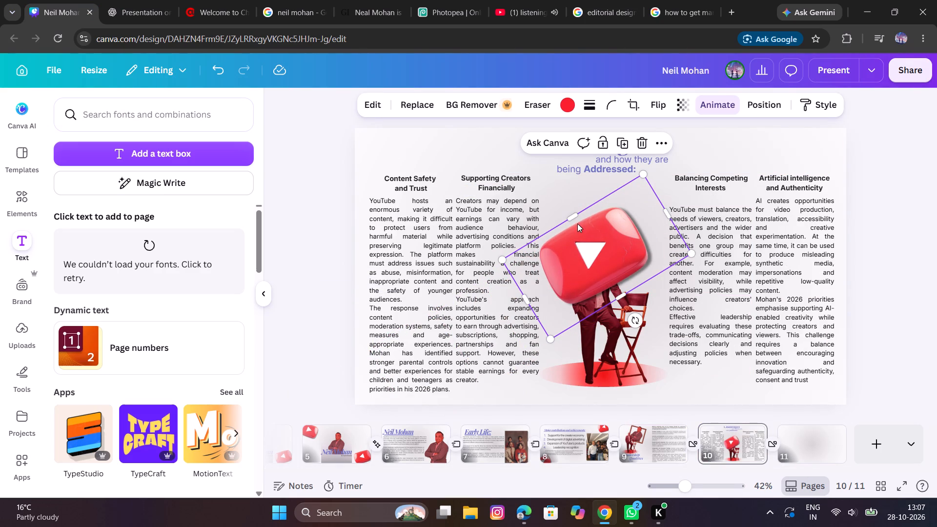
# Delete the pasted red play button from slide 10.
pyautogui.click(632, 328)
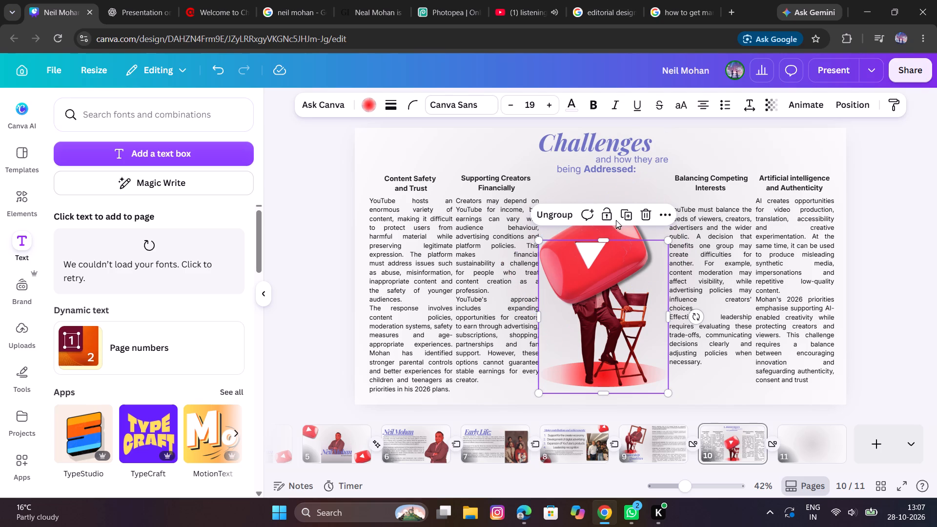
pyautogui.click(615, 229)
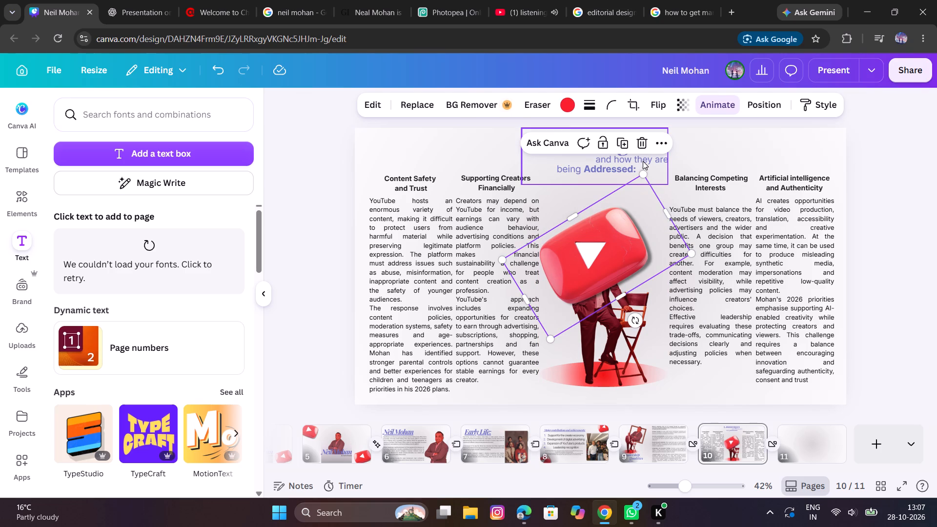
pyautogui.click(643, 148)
# Switch to the Google search page and run an image search for "youtube play button gold".
pyautogui.click(666, 17)
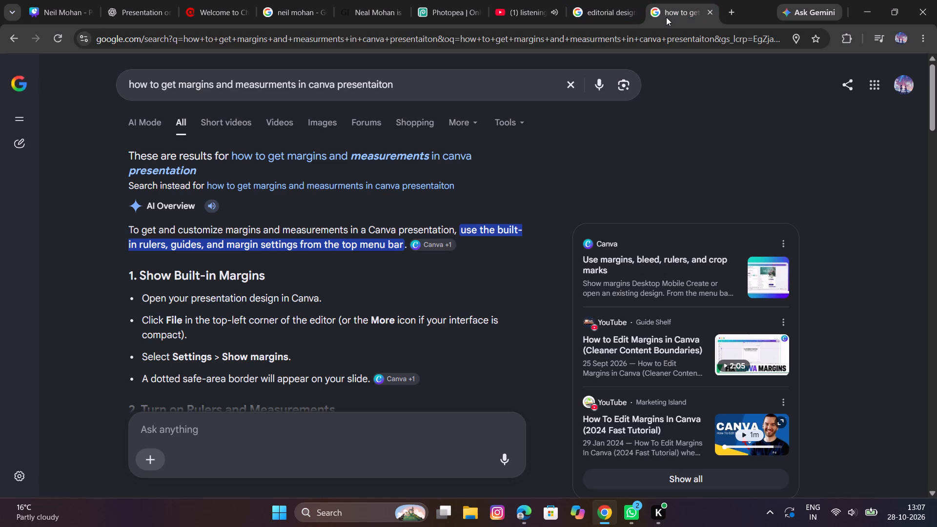
pyautogui.click(562, 85)
pyautogui.write('youtube playb')
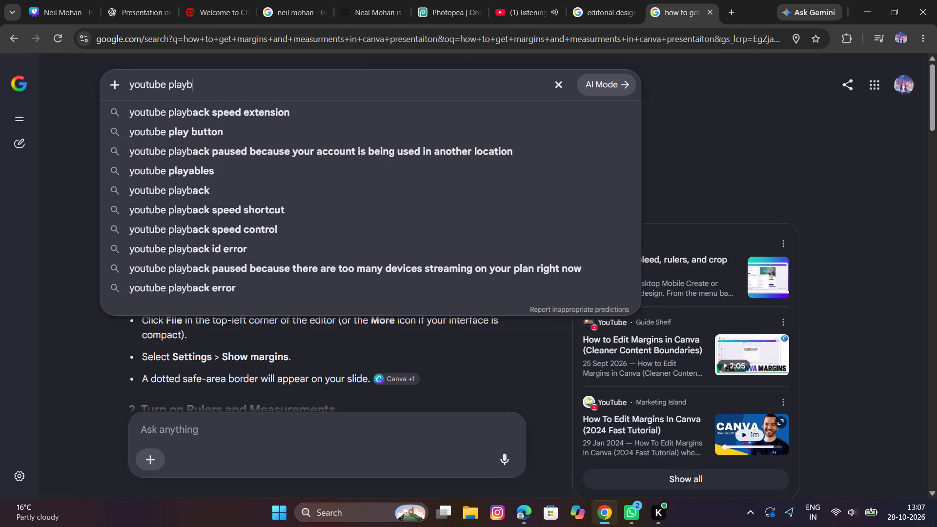
pyautogui.press('BackSpace')
pyautogui.press('space')
pyautogui.write('button gold')
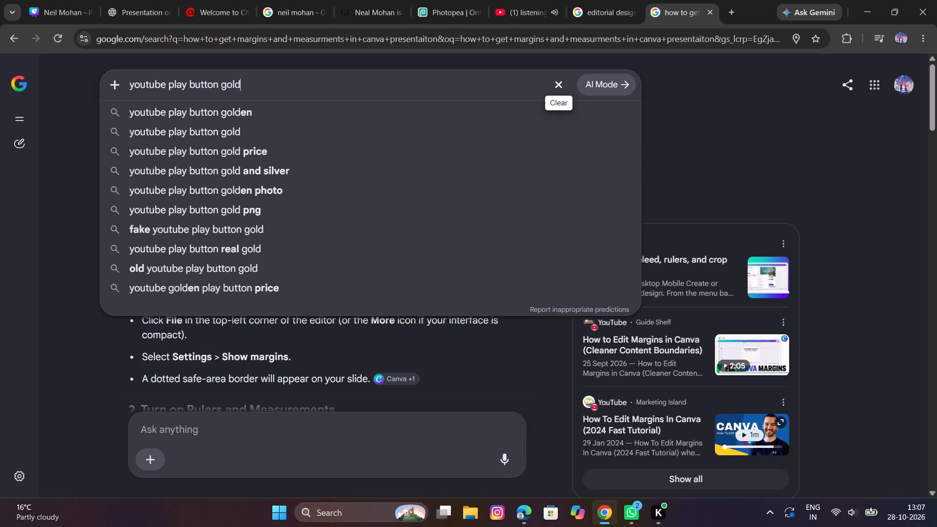
pyautogui.press('Return')
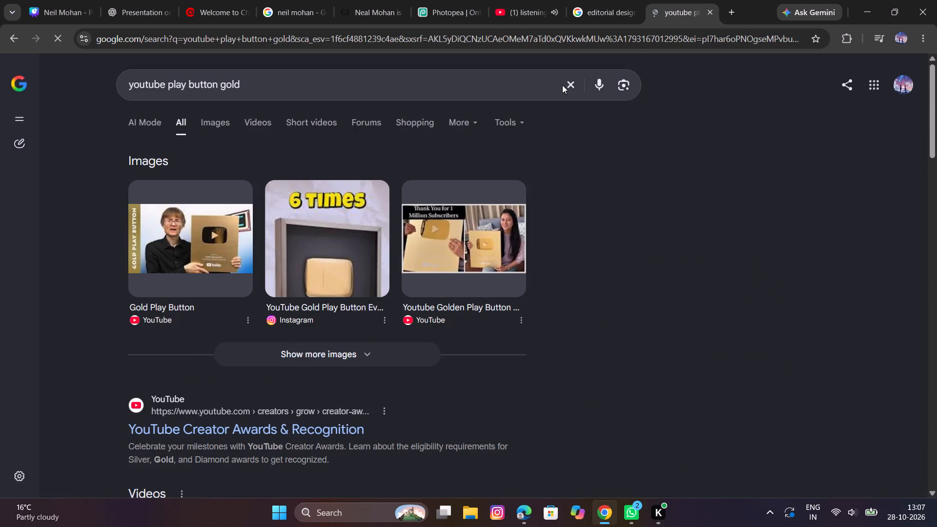
pyautogui.click(223, 126)
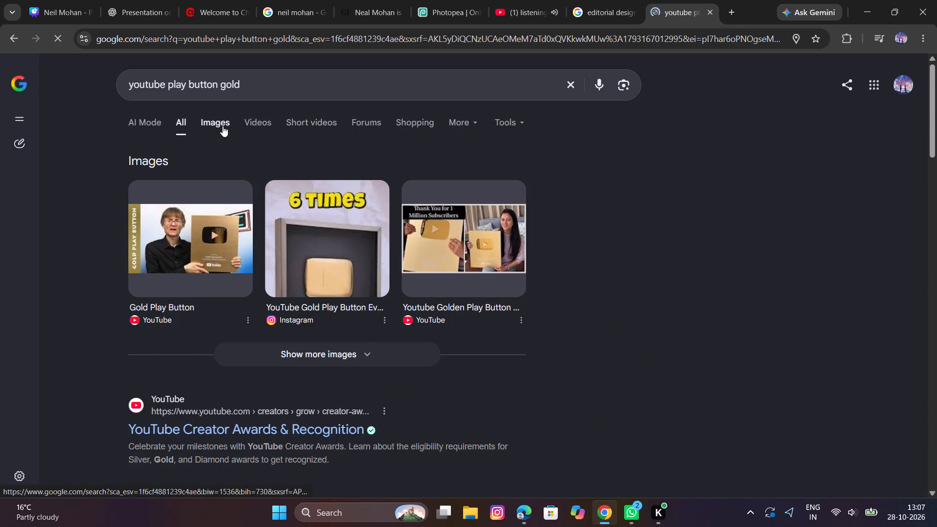
pyautogui.click(223, 126)
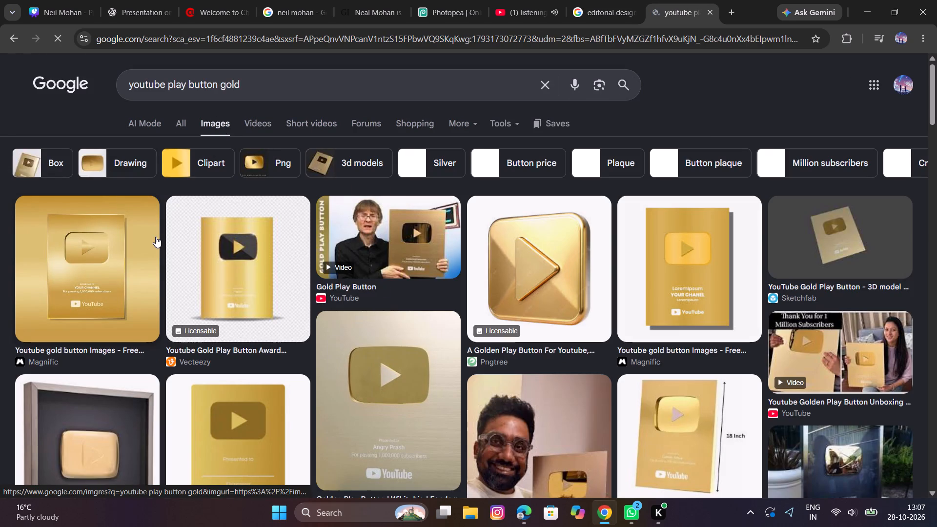
# Preview the Vecteezy gold play button award and examine the other image results for a suitable plaque graphic.
pyautogui.click(222, 253)
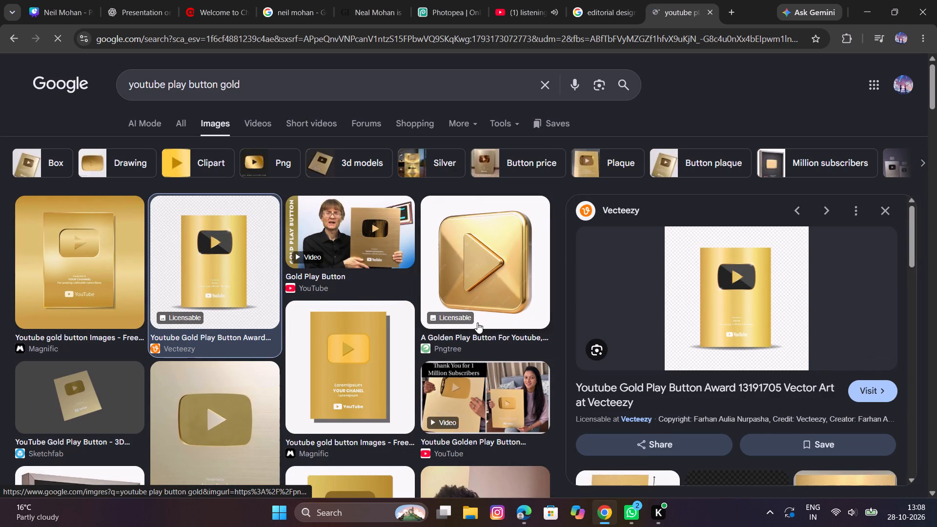
pyautogui.scroll(-2, 477, 323)
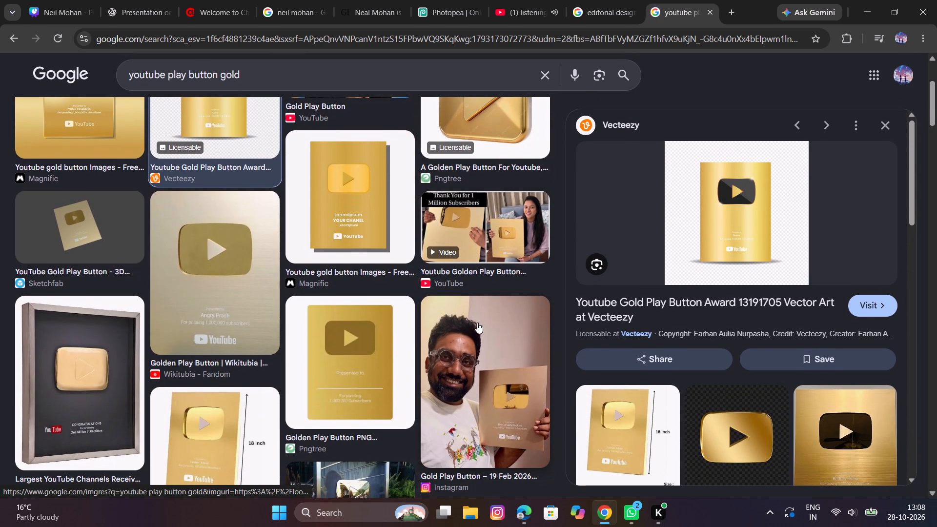
pyautogui.scroll(-3, 477, 323)
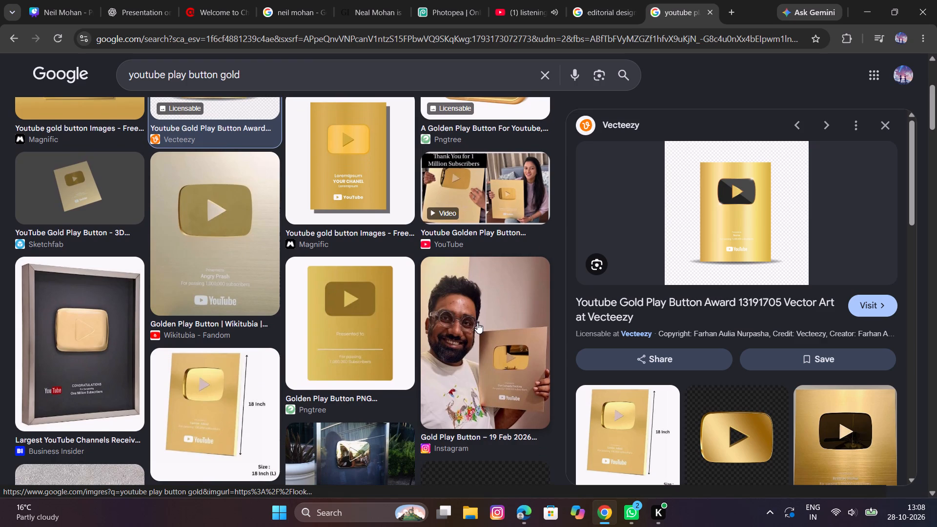
pyautogui.scroll(-1, 477, 323)
pyautogui.scroll(-2, 639, 207)
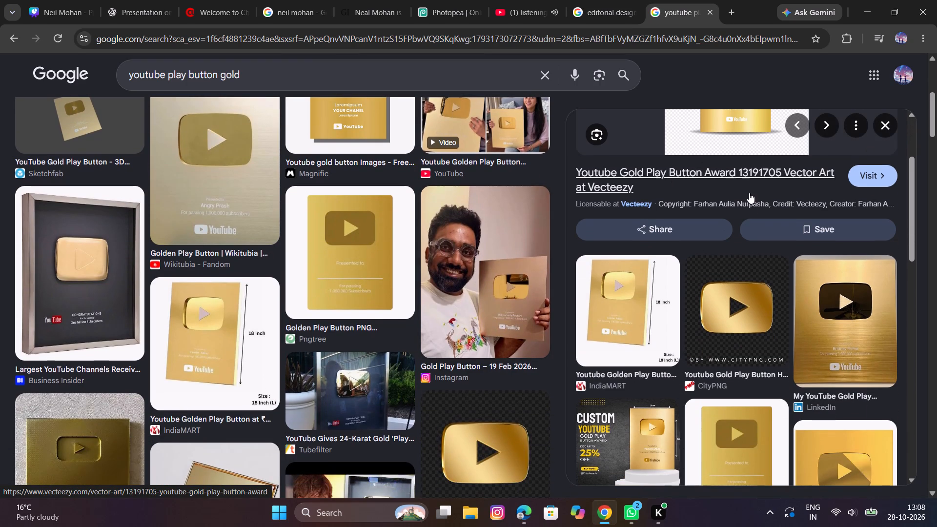
pyautogui.scroll(-2, 749, 193)
pyautogui.hscroll(2, 749, 193)
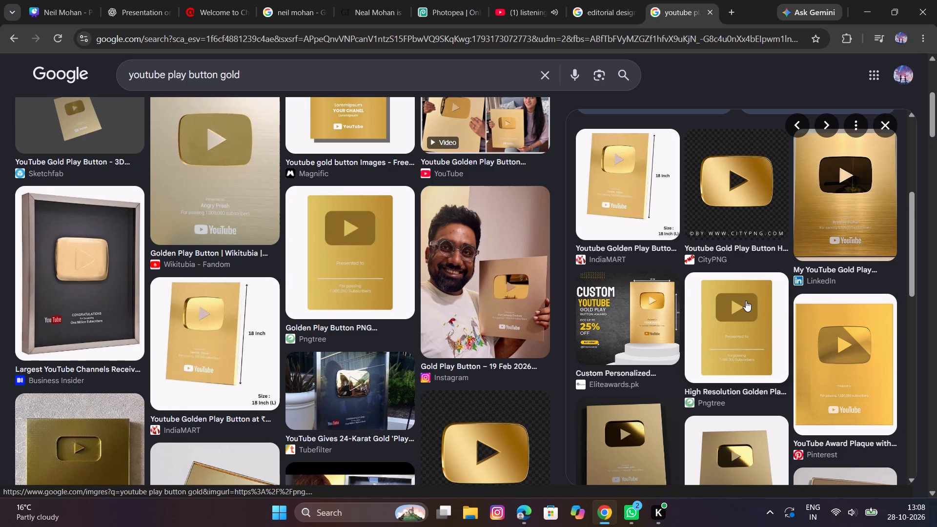
pyautogui.scroll(3, 498, 261)
pyautogui.scroll(-1, 498, 261)
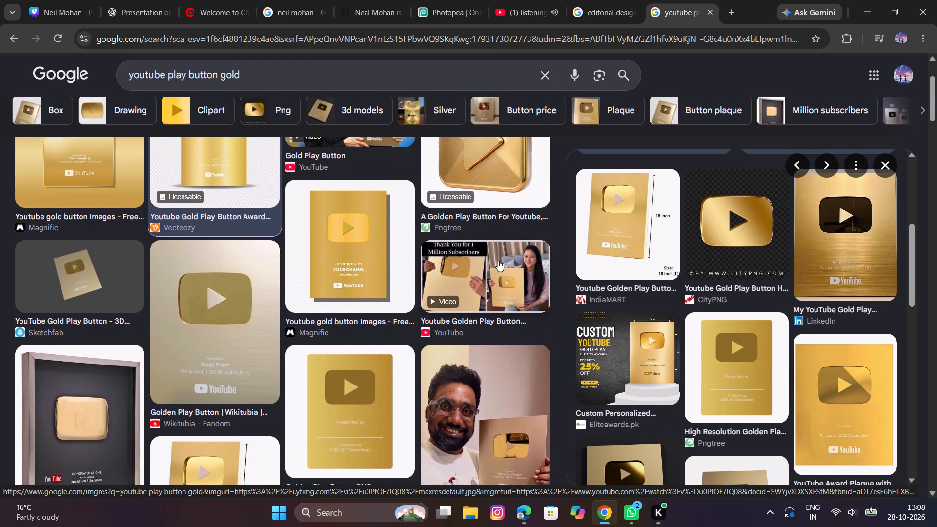
pyautogui.scroll(-2, 498, 261)
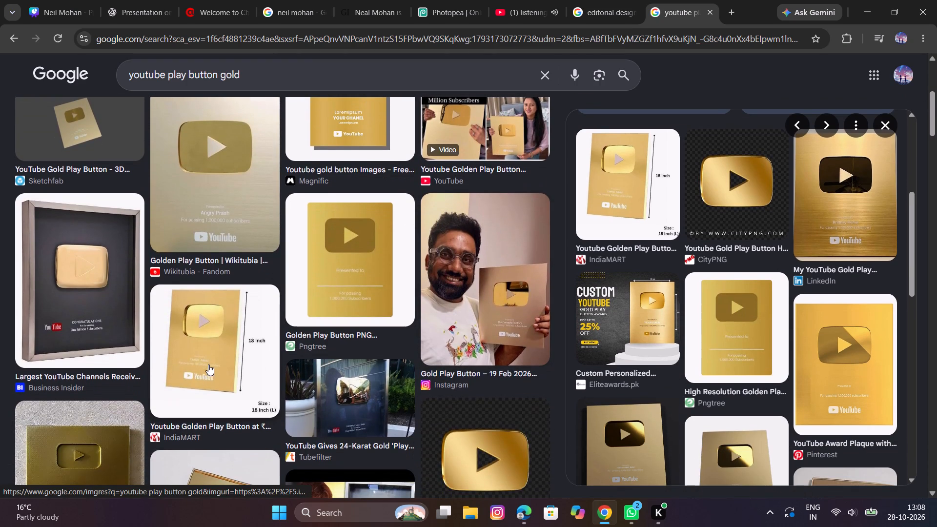
pyautogui.scroll(-1, 197, 368)
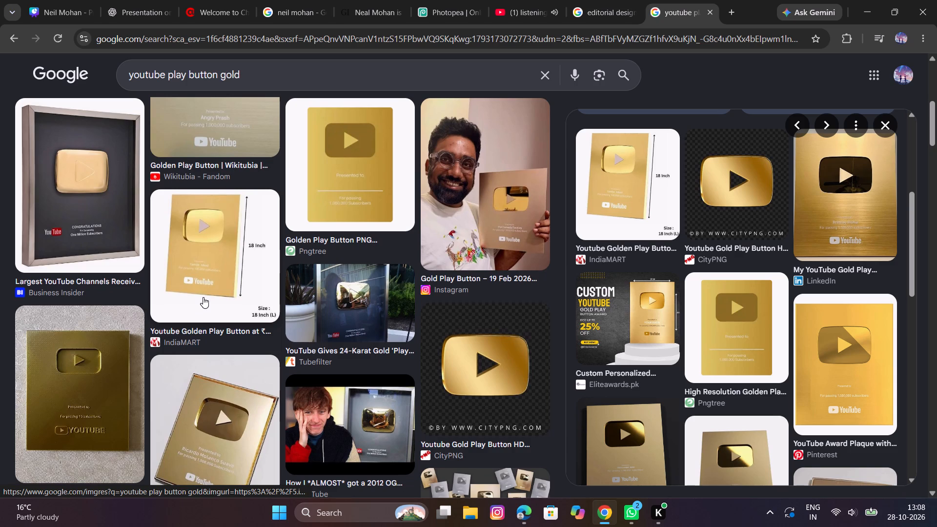
# Preview the IndiaMART YouTube Golden Play Button image and look over its related images.
pyautogui.rightClick(203, 297)
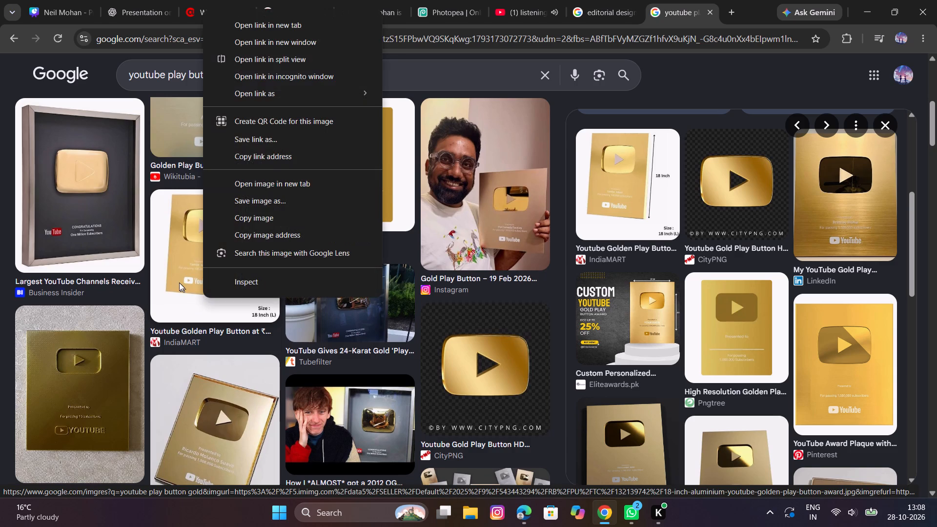
pyautogui.click(178, 282)
pyautogui.scroll(-1, 682, 250)
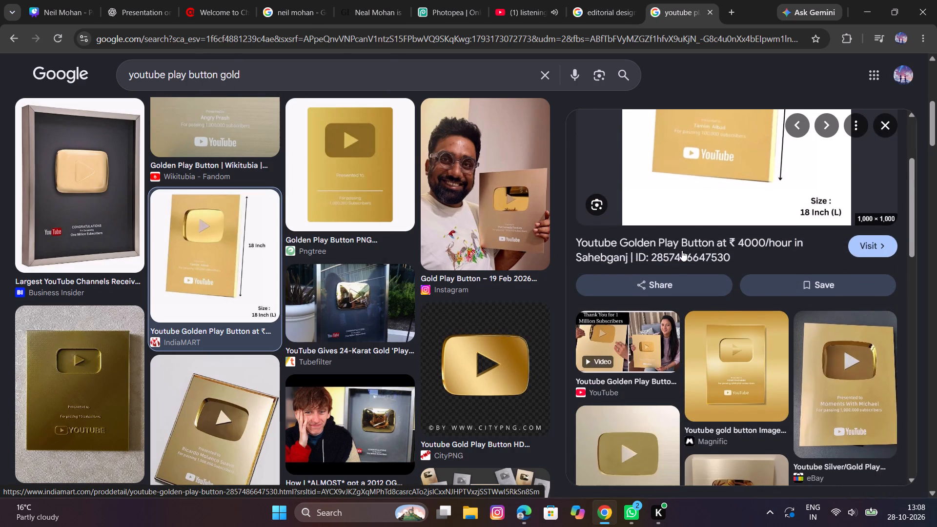
pyautogui.scroll(-1, 682, 250)
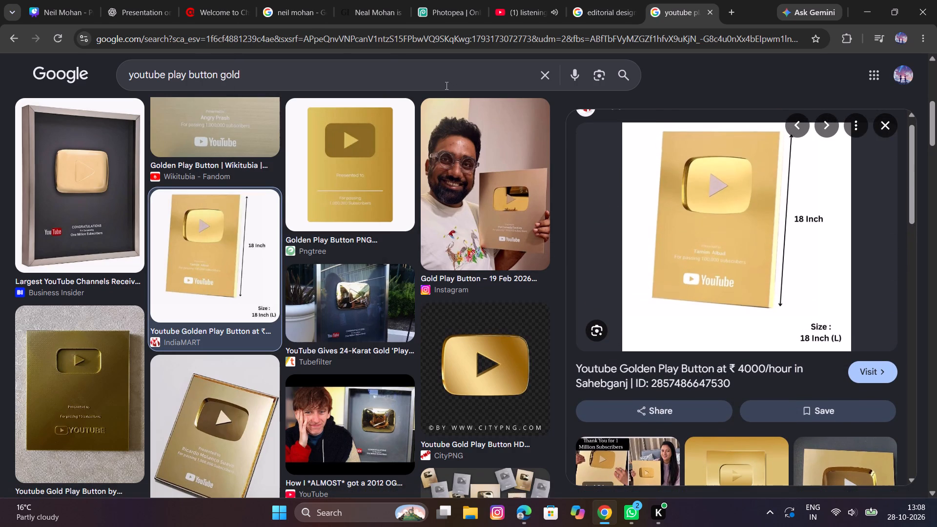
# Extend the image search to "youtube play button gold 3d model".
pyautogui.click(446, 85)
pyautogui.press('space')
pyautogui.write('3d model')
pyautogui.press('Return')
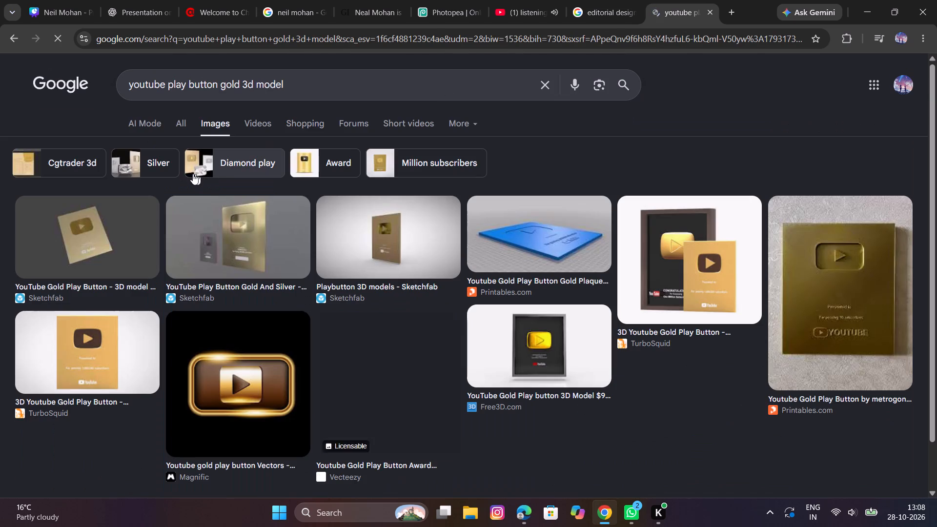
# Show all web results and open the Sketchfab page of the YouTube Gold Play Button 3D model.
pyautogui.click(187, 130)
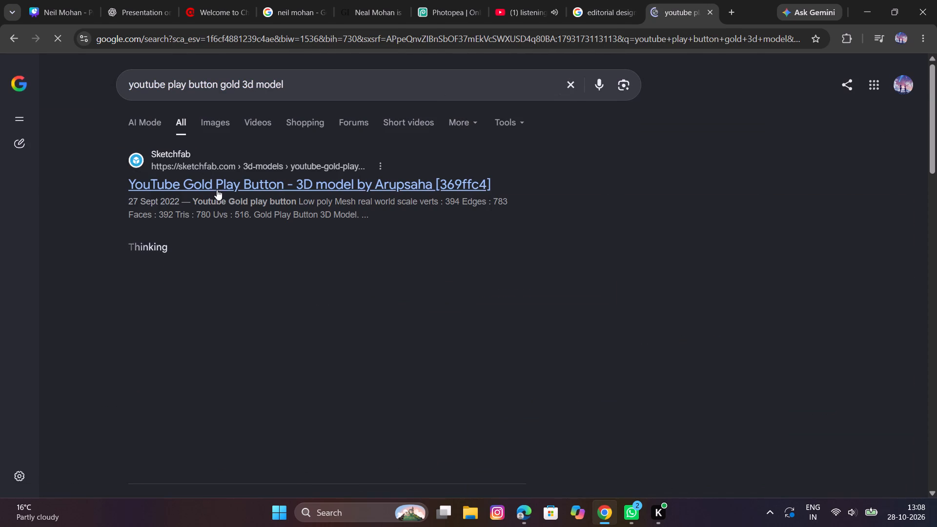
pyautogui.click(218, 191)
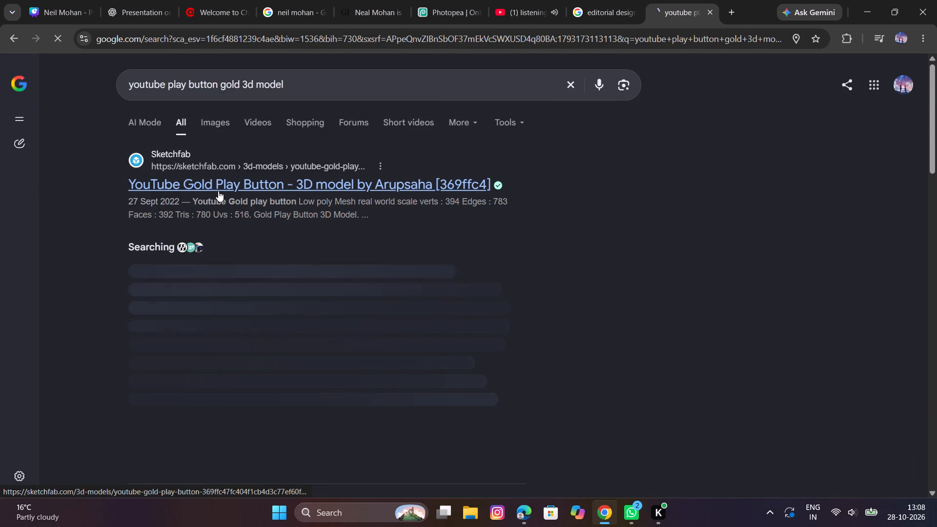
pyautogui.click(218, 191)
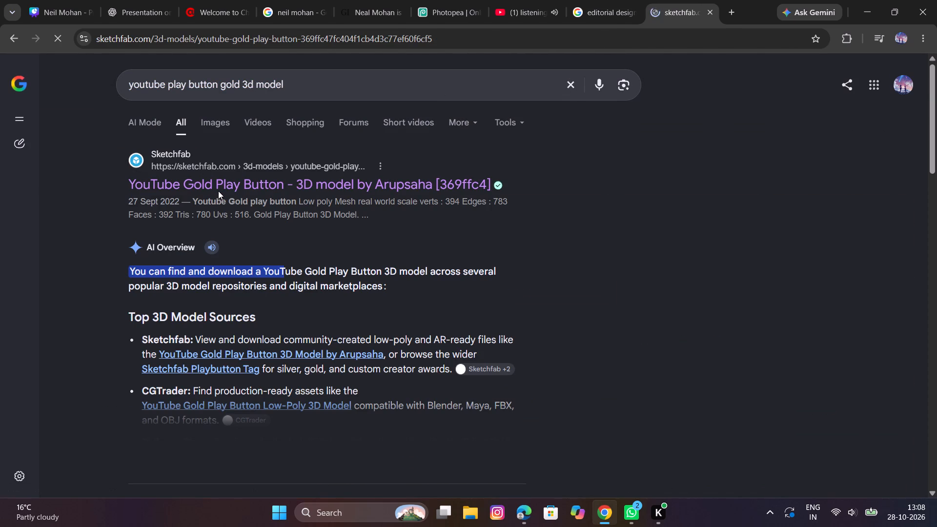
pyautogui.click(225, 182)
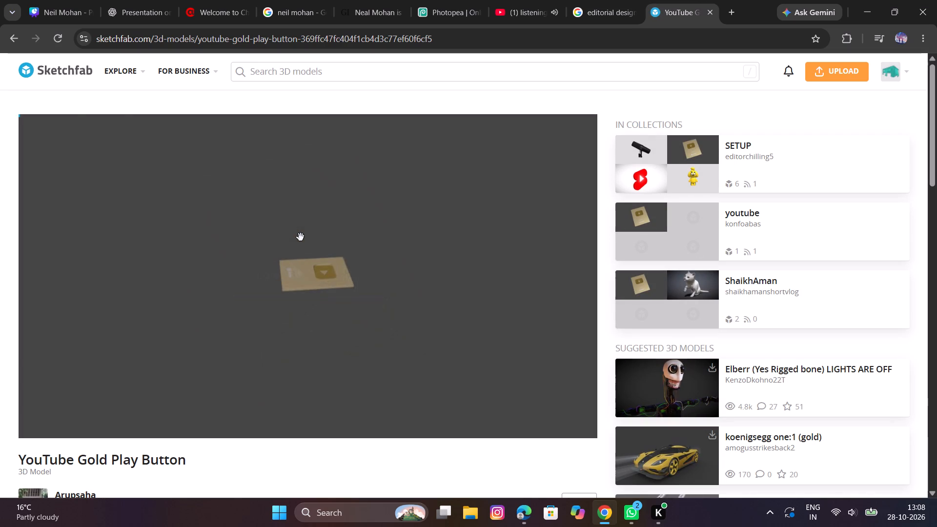
# Orbit the YouTube Gold Play Button 3D model to examine its front face, edges and underside.
pyautogui.moveTo(375, 279); pyautogui.dragTo(255, 340)
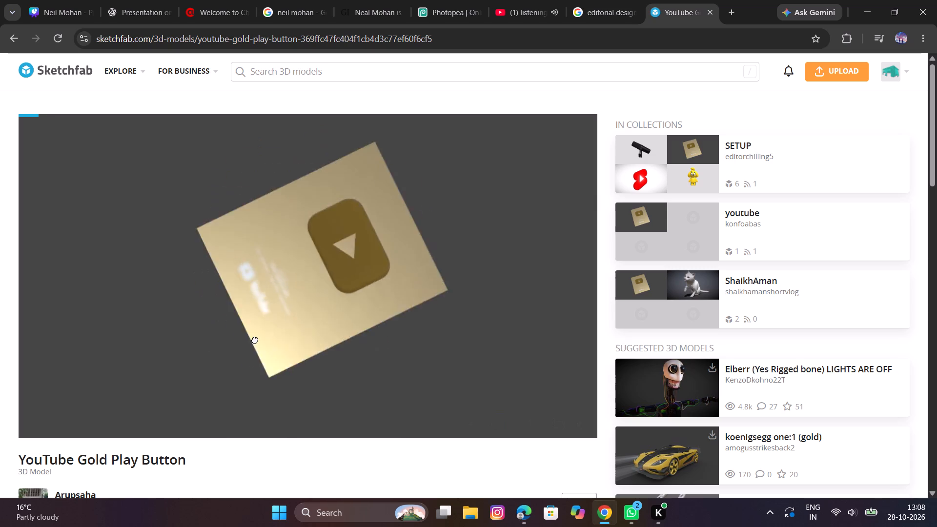
pyautogui.moveTo(255, 340); pyautogui.dragTo(309, 304)
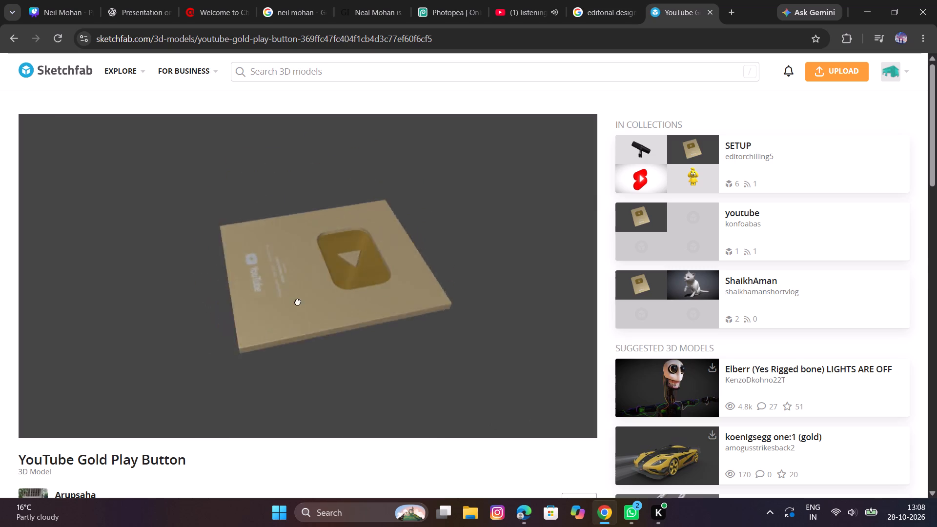
pyautogui.moveTo(309, 304); pyautogui.dragTo(353, 349)
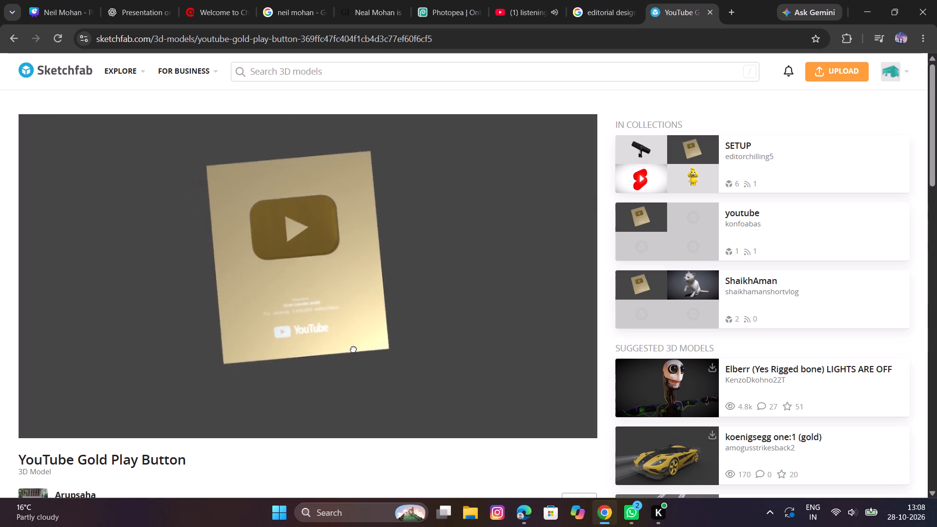
pyautogui.moveTo(353, 349); pyautogui.dragTo(345, 359)
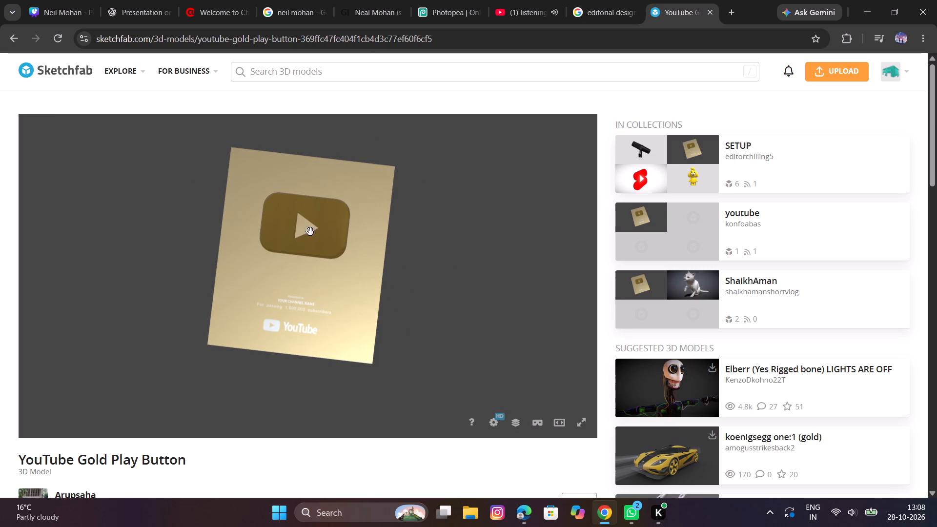
pyautogui.moveTo(238, 301); pyautogui.dragTo(250, 326)
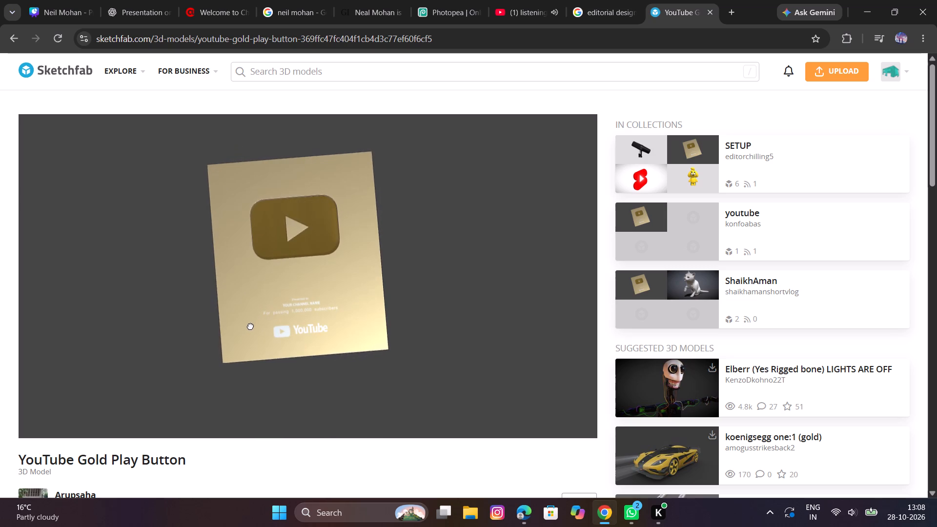
pyautogui.moveTo(250, 326); pyautogui.dragTo(249, 331)
pyautogui.moveTo(394, 207); pyautogui.dragTo(361, 212)
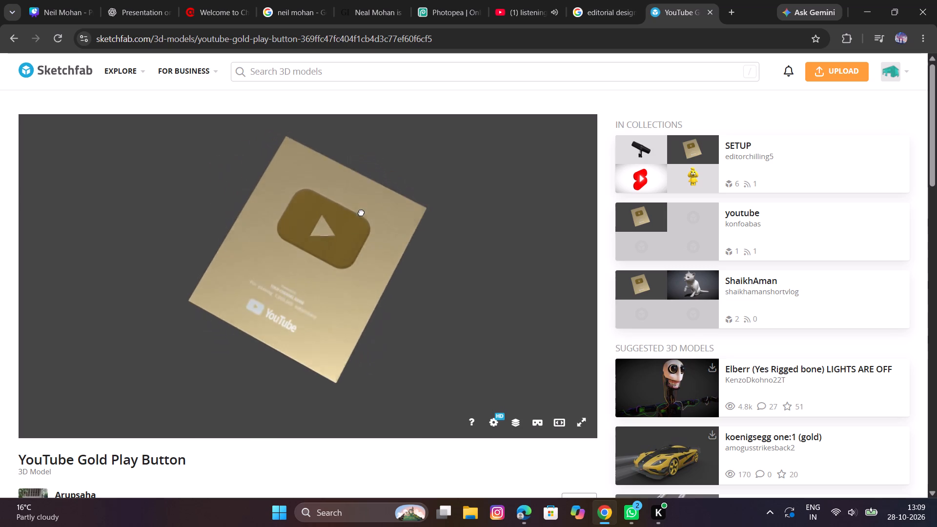
pyautogui.moveTo(361, 212); pyautogui.dragTo(306, 277)
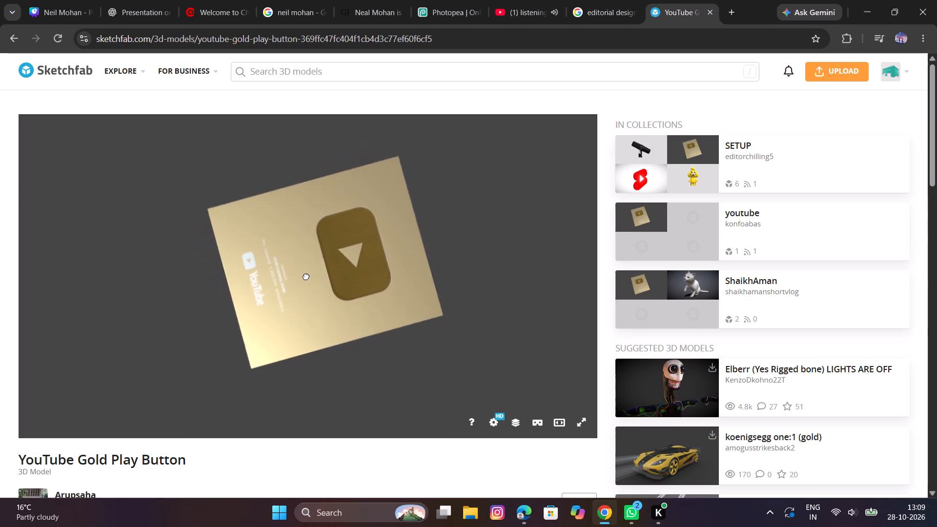
pyautogui.moveTo(306, 277); pyautogui.dragTo(423, 282)
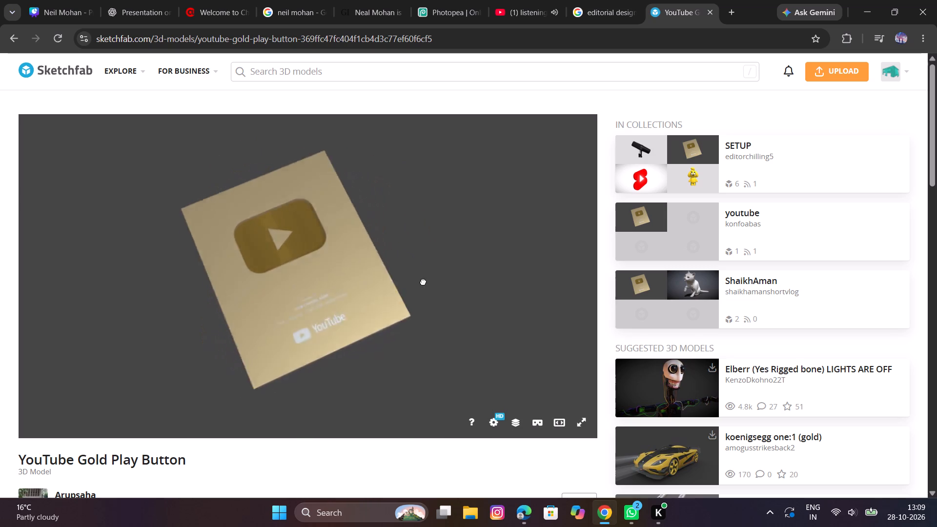
pyautogui.moveTo(423, 282); pyautogui.dragTo(406, 324)
pyautogui.moveTo(229, 270); pyautogui.dragTo(309, 231)
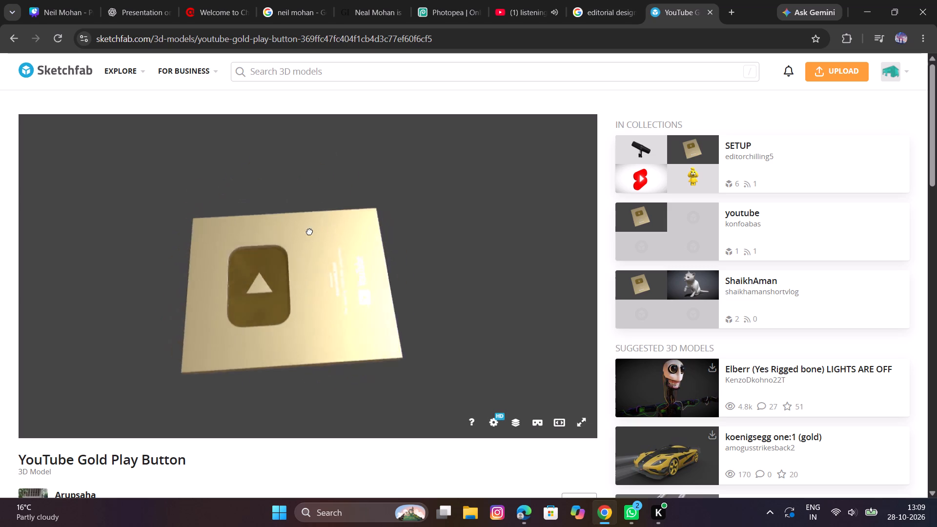
pyautogui.moveTo(309, 231); pyautogui.dragTo(365, 160)
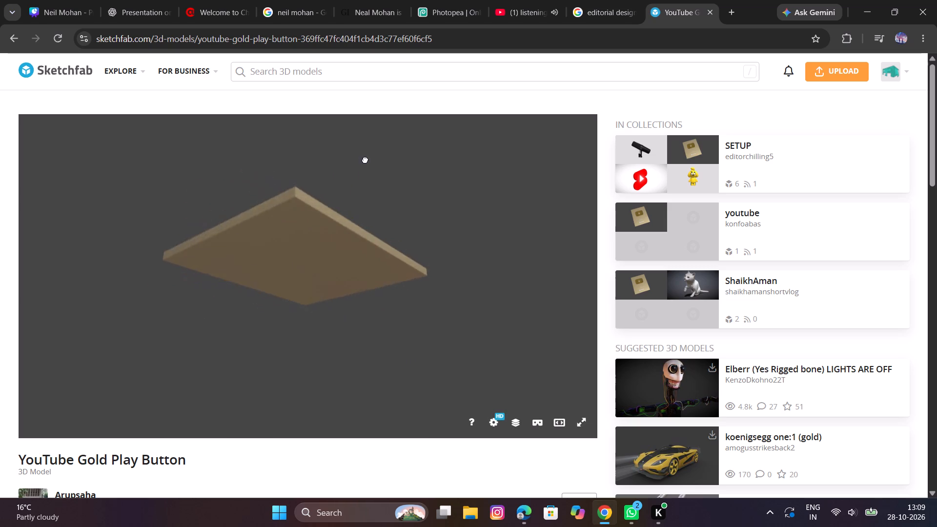
pyautogui.moveTo(365, 160); pyautogui.dragTo(499, 159)
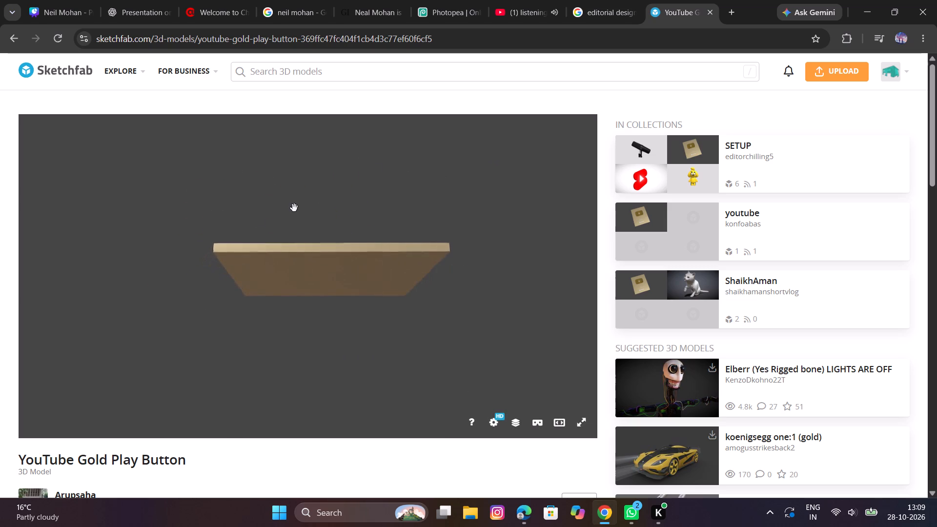
# Try different viewing angles of the gold play button model's front and settle on a nearly upright, slightly tilted view.
pyautogui.moveTo(218, 254); pyautogui.dragTo(255, 300)
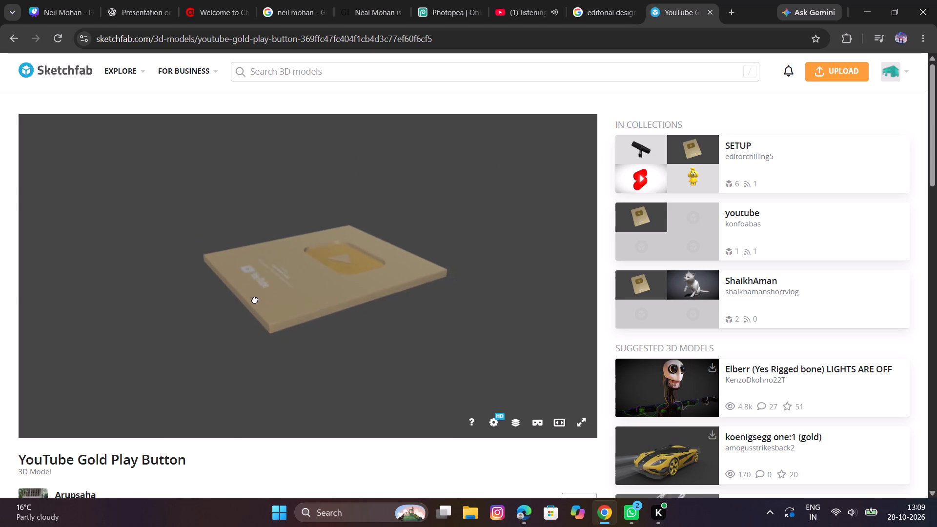
pyautogui.moveTo(255, 300); pyautogui.dragTo(288, 338)
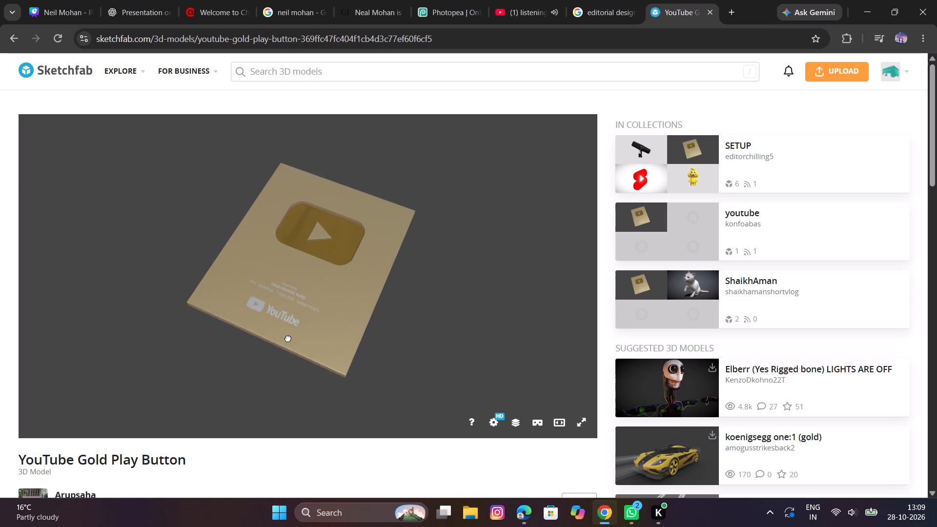
pyautogui.moveTo(288, 338); pyautogui.dragTo(287, 345)
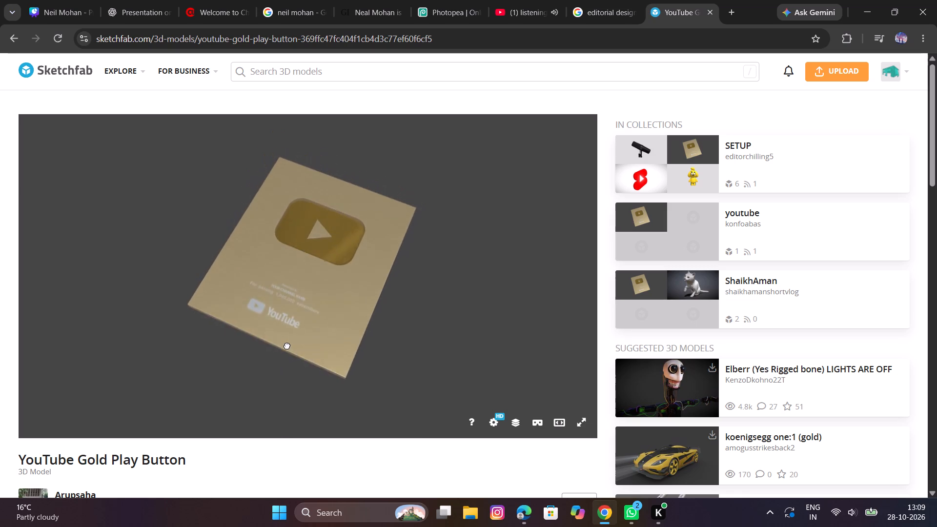
pyautogui.moveTo(287, 345); pyautogui.dragTo(286, 345)
pyautogui.moveTo(191, 310); pyautogui.dragTo(205, 318)
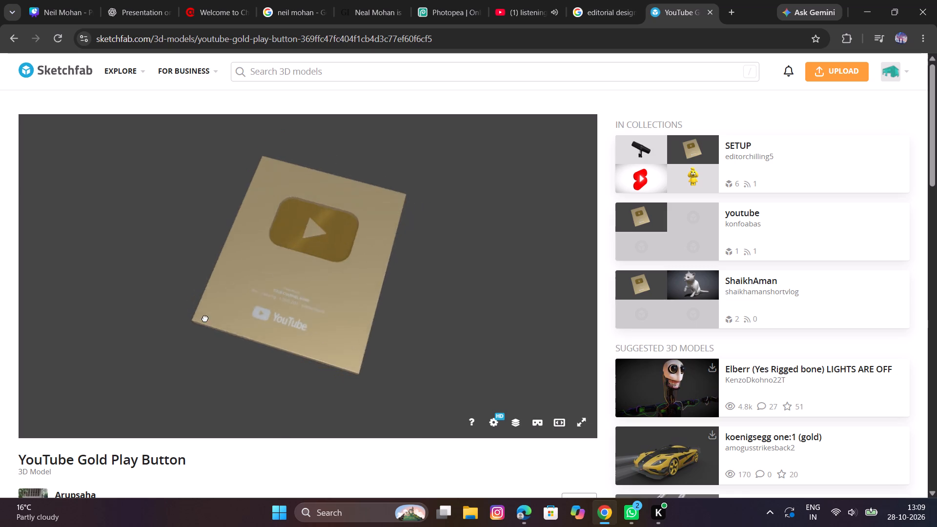
pyautogui.moveTo(205, 318); pyautogui.dragTo(213, 334)
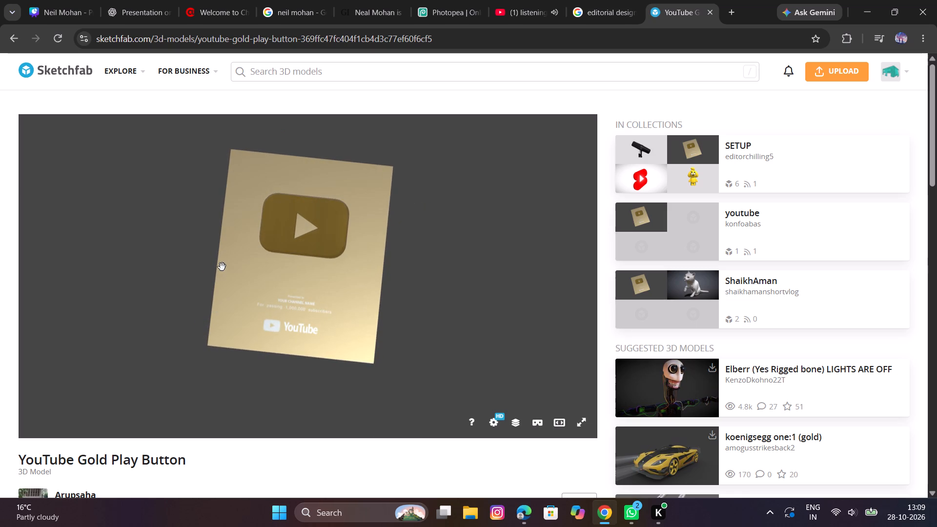
pyautogui.moveTo(222, 266); pyautogui.dragTo(222, 278)
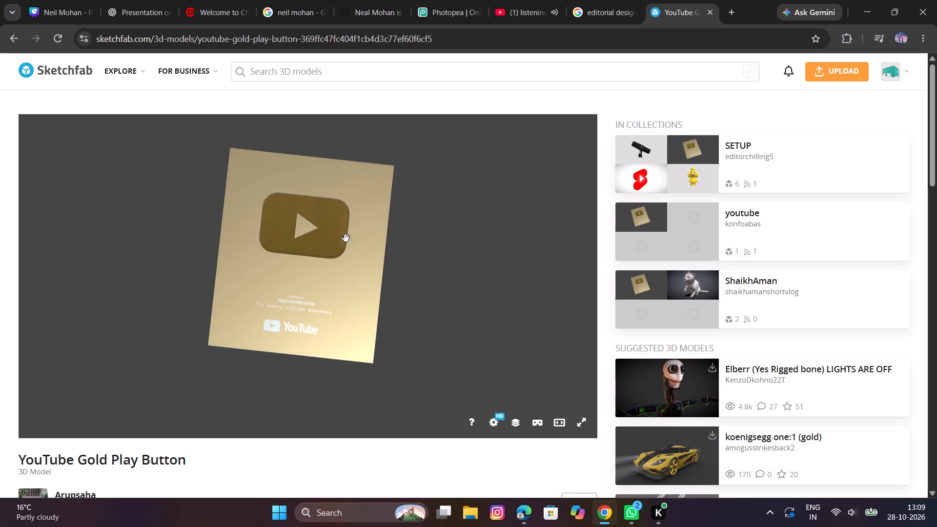
pyautogui.moveTo(391, 245); pyautogui.dragTo(414, 236)
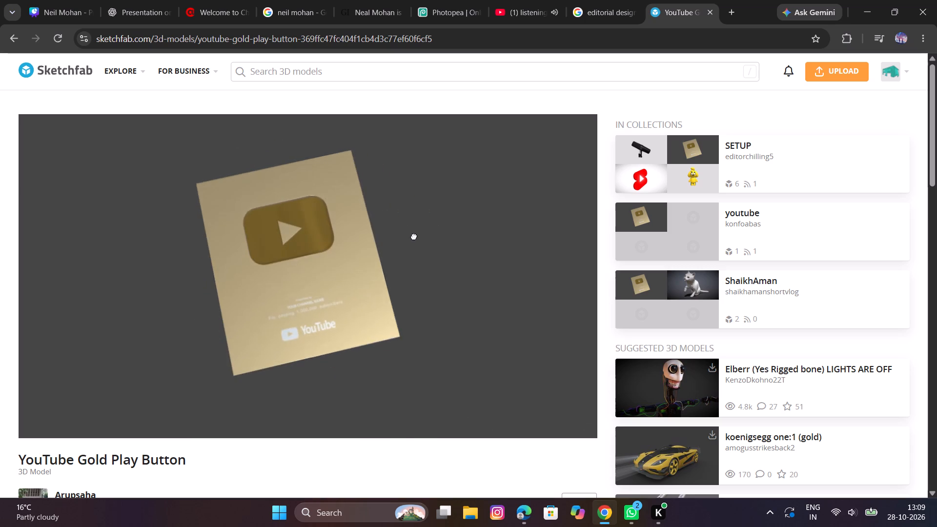
pyautogui.moveTo(414, 236); pyautogui.dragTo(390, 276)
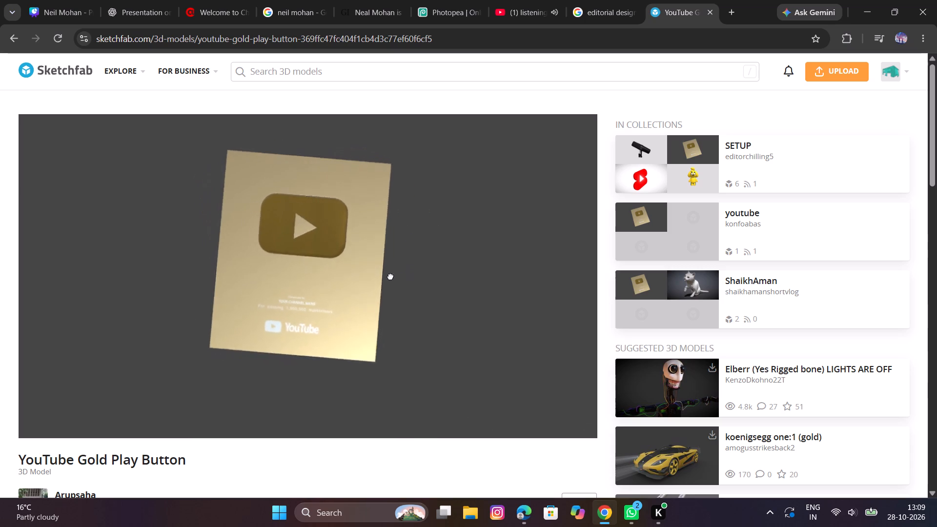
pyautogui.moveTo(390, 276); pyautogui.dragTo(502, 198)
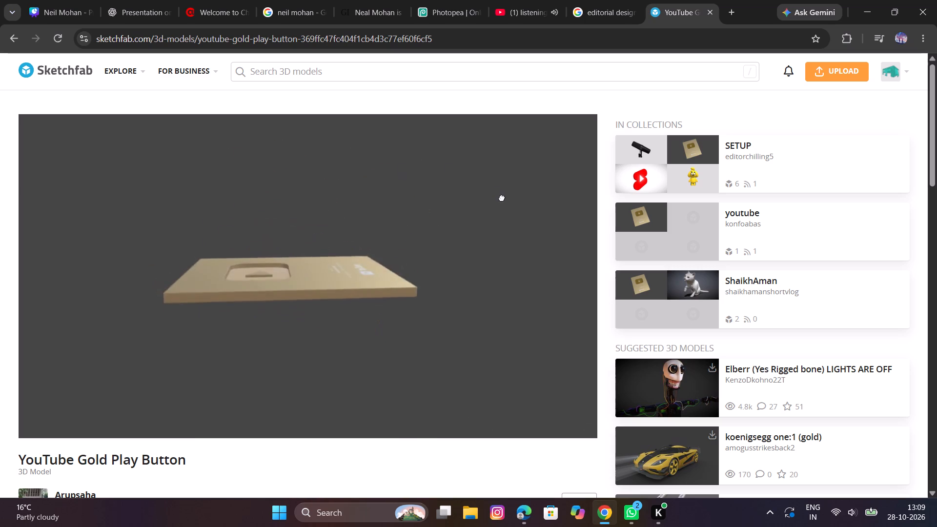
pyautogui.moveTo(502, 198); pyautogui.dragTo(399, 285)
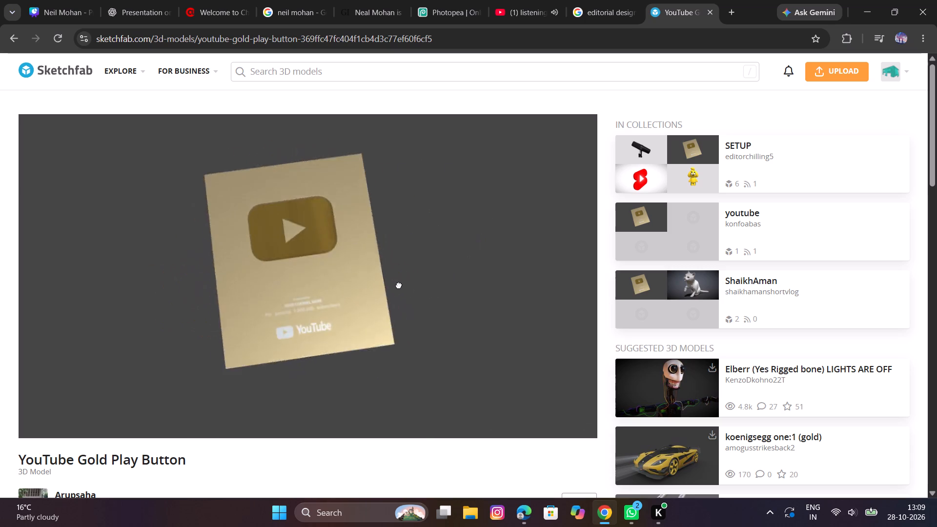
pyautogui.moveTo(399, 285); pyautogui.dragTo(400, 260)
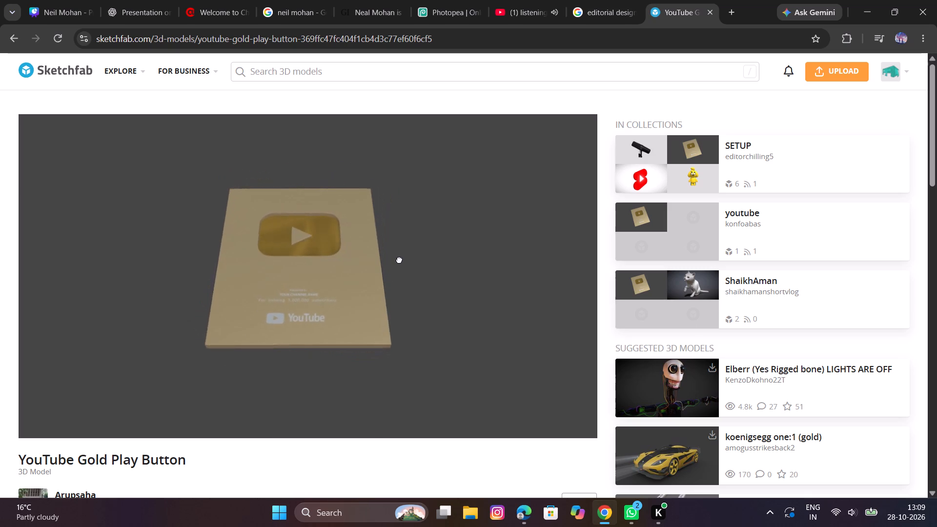
pyautogui.moveTo(400, 260); pyautogui.dragTo(402, 277)
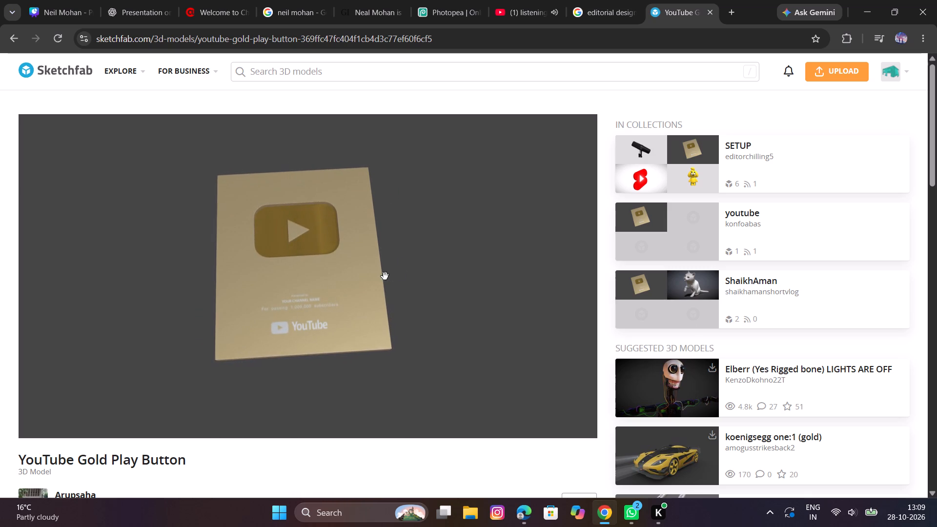
# Orbit the gold play button model to examine its tilted front face, lower edge and a low, sideways-turned view.
pyautogui.moveTo(264, 288); pyautogui.dragTo(251, 291)
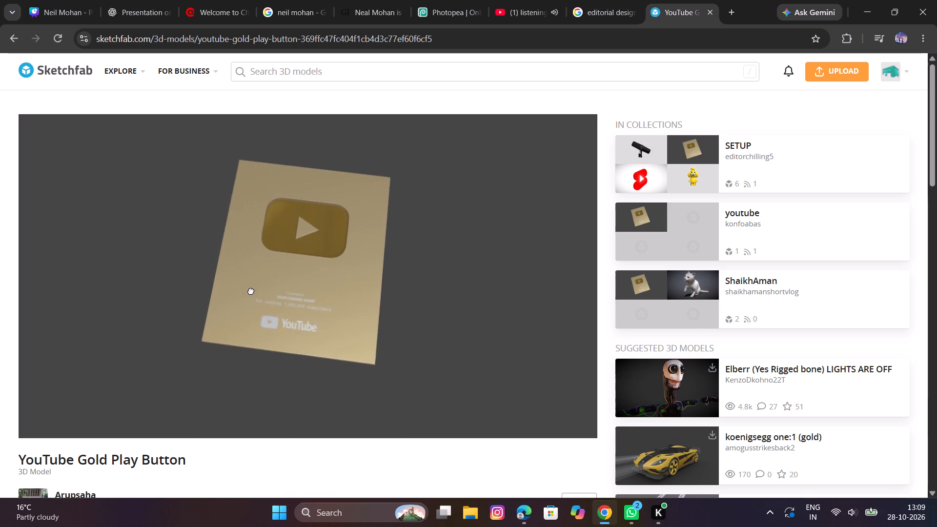
pyautogui.moveTo(251, 291); pyautogui.dragTo(260, 295)
pyautogui.moveTo(368, 361); pyautogui.dragTo(356, 361)
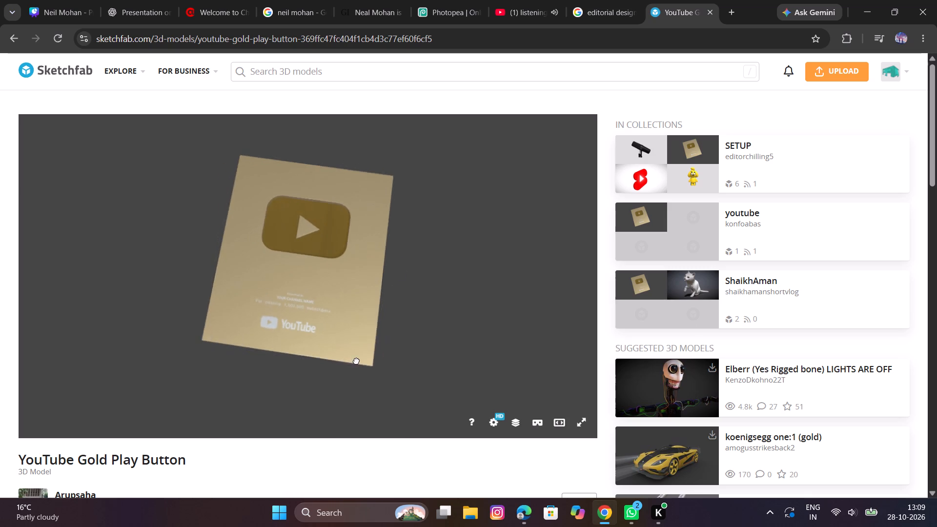
pyautogui.moveTo(356, 361); pyautogui.dragTo(369, 322)
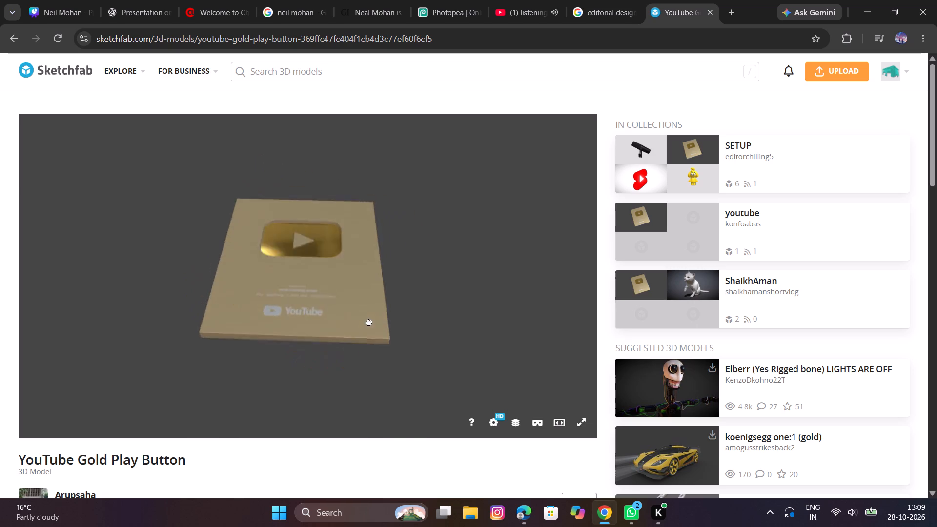
pyautogui.moveTo(369, 322); pyautogui.dragTo(287, 321)
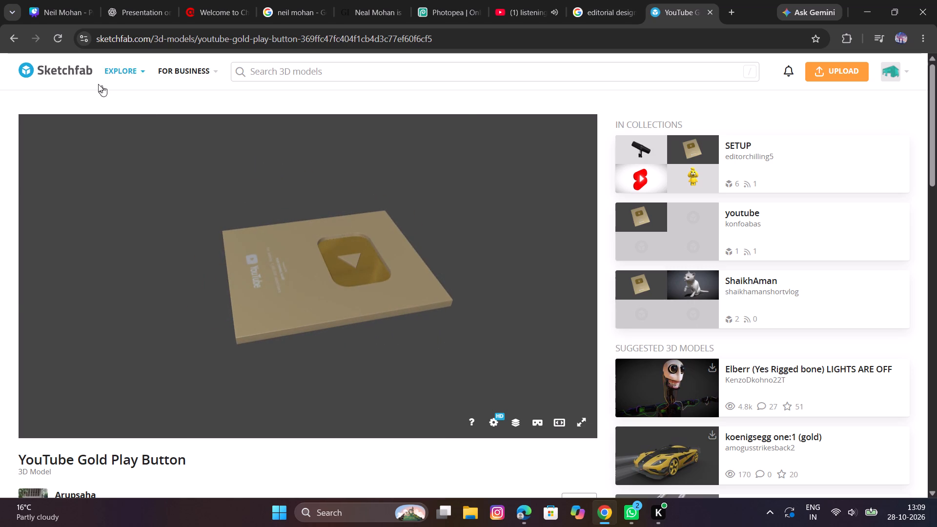
# Return to the Google results for "youtube play button gold 3d model" and show the image results.
pyautogui.click(20, 40)
pyautogui.click(202, 114)
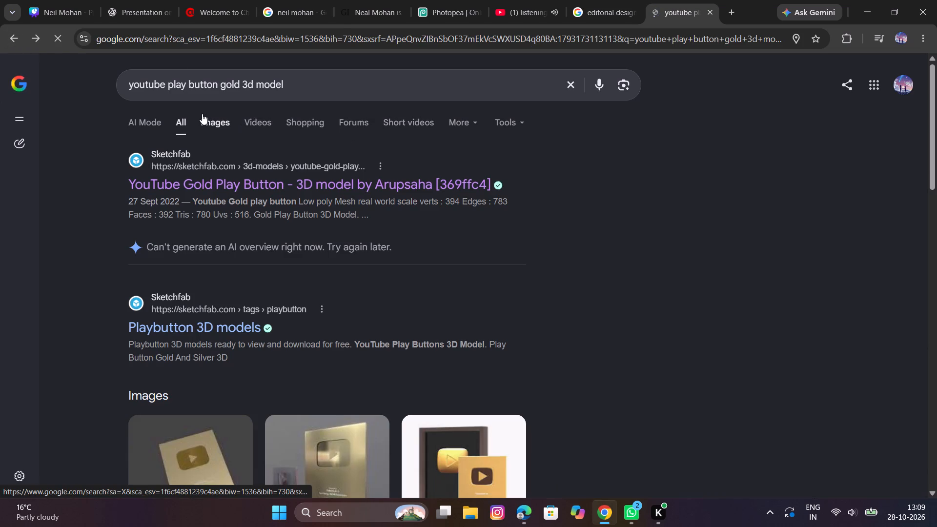
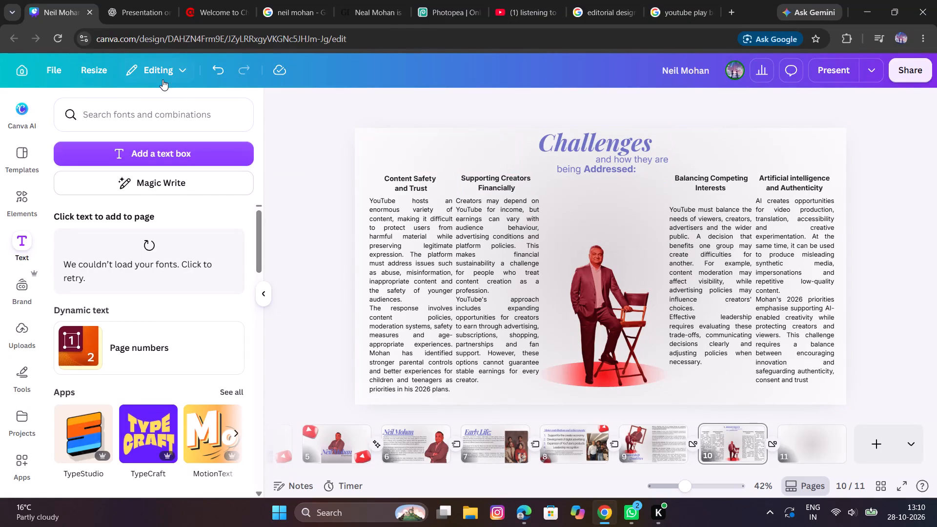
# Check the save status of the Neil Mohan presentation.
pyautogui.click(286, 67)
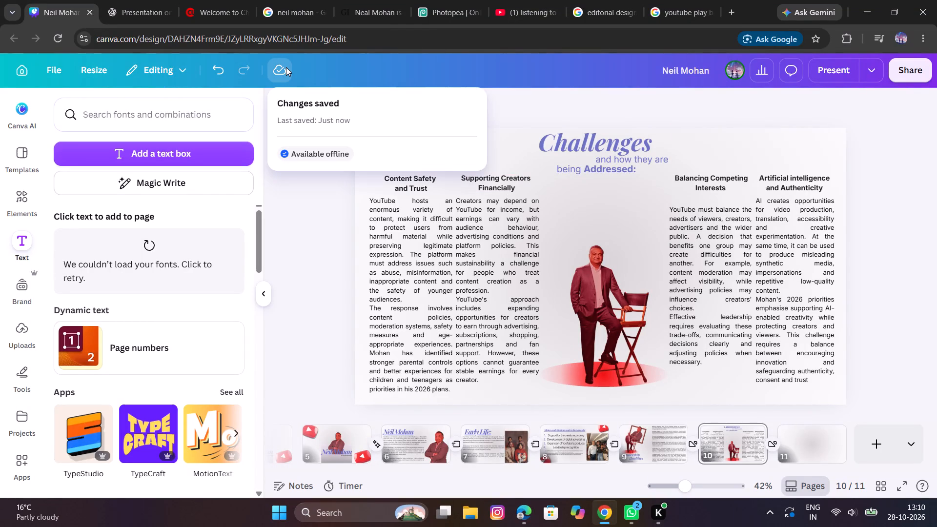
pyautogui.click(276, 74)
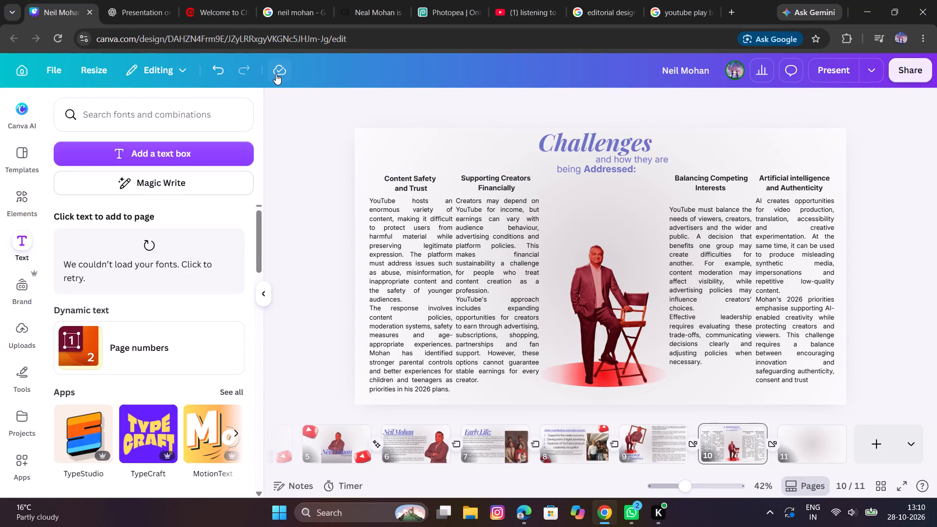
pyautogui.click(276, 74)
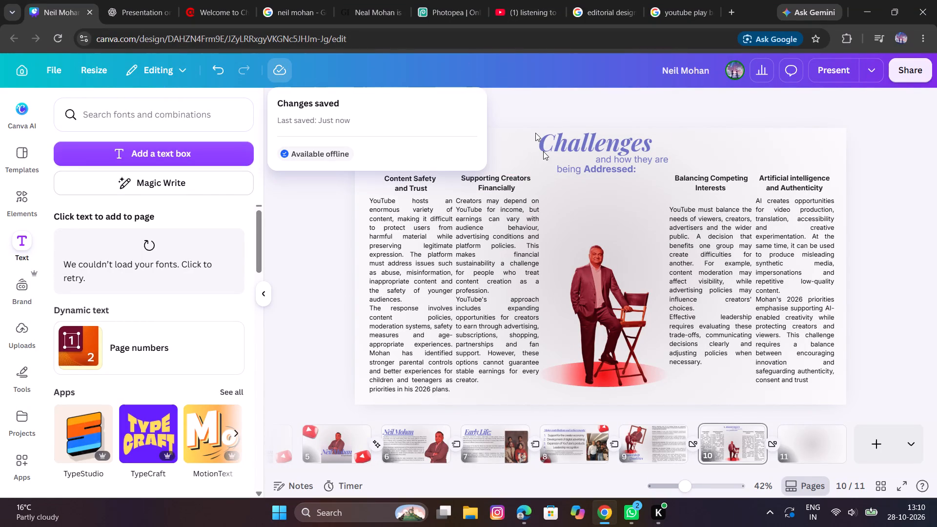
pyautogui.click(899, 144)
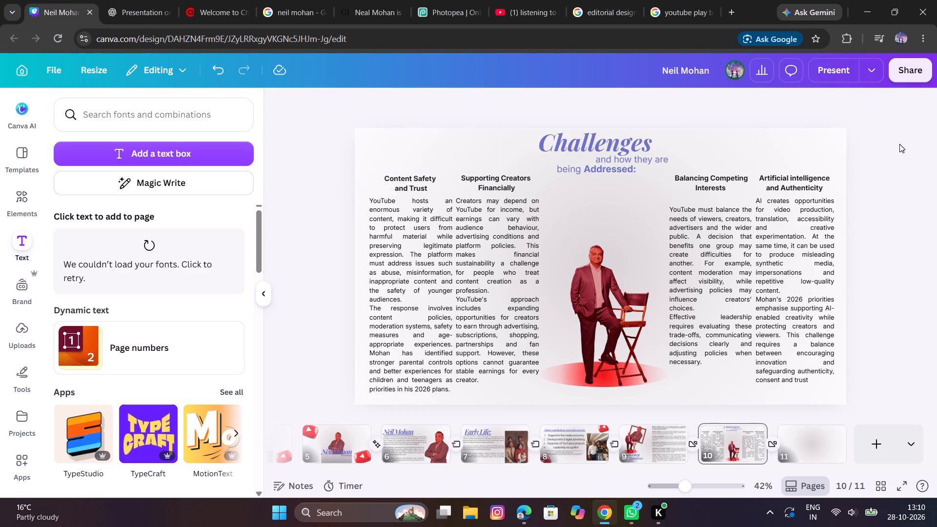
# View slide 9 and return to the Challenges slide, slide 10.
pyautogui.click(670, 444)
pyautogui.press('Right')
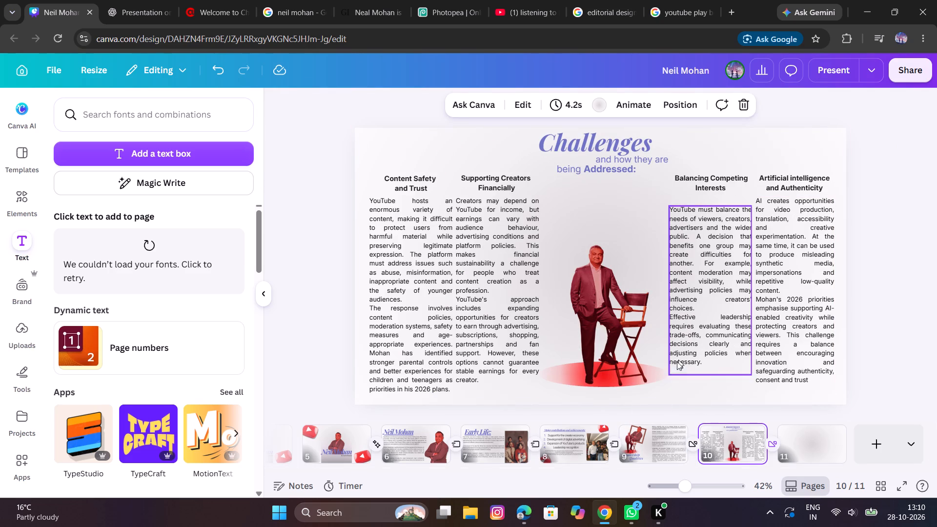
# Preview the change from page 9, Leadership Qualities, to page 10, Challenges, in the editor and in full-screen presentation.
pyautogui.click(645, 432)
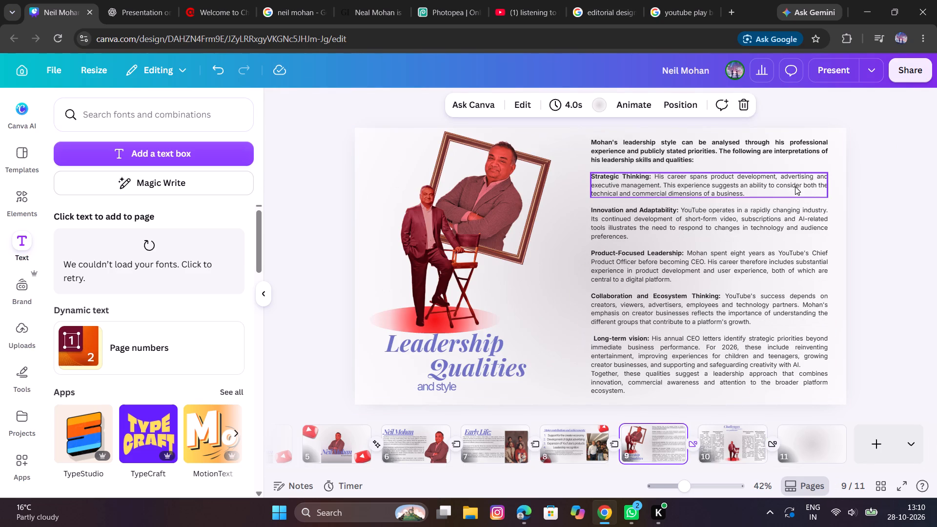
pyautogui.press('Left')
pyautogui.press('Right')
pyautogui.press('Right')
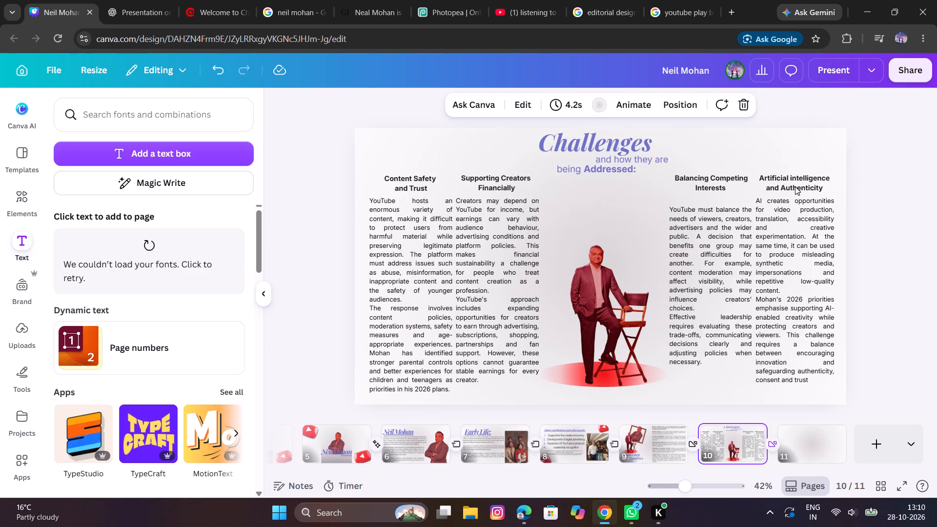
pyautogui.press('Left')
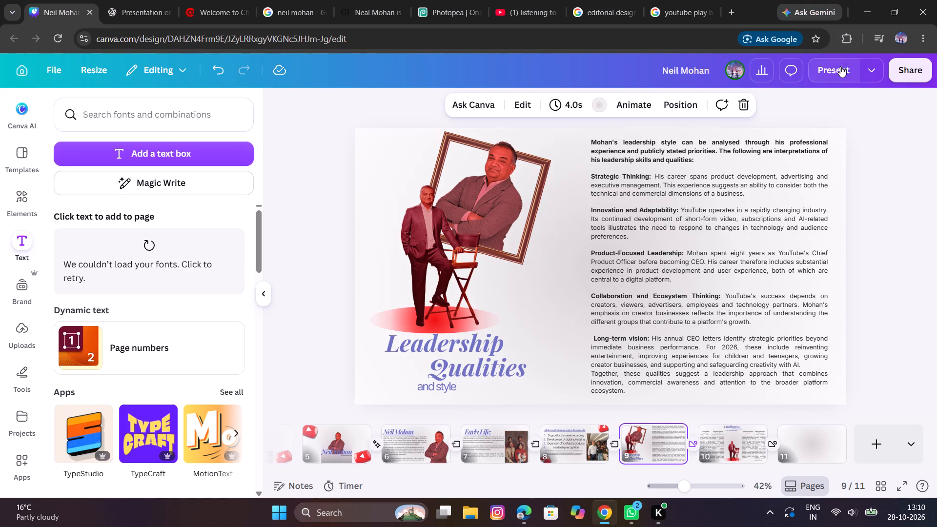
pyautogui.click(838, 69)
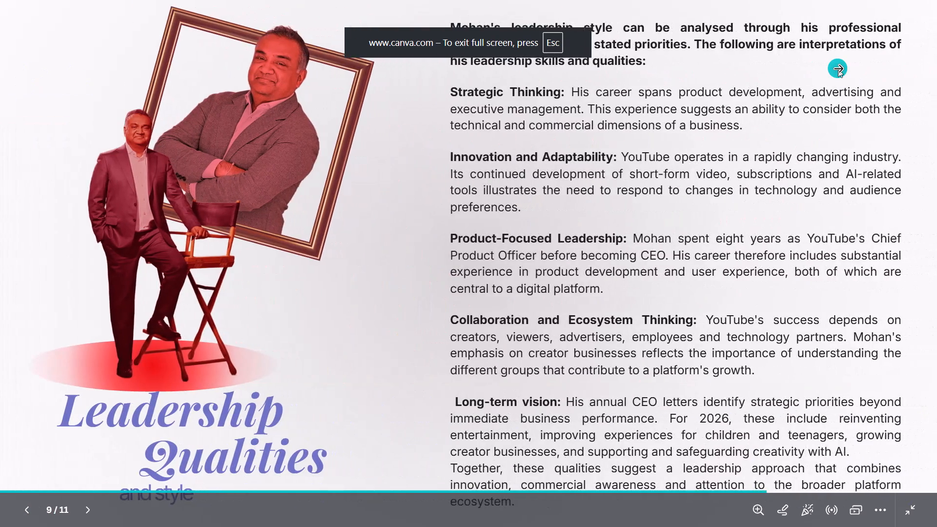
pyautogui.press('Right')
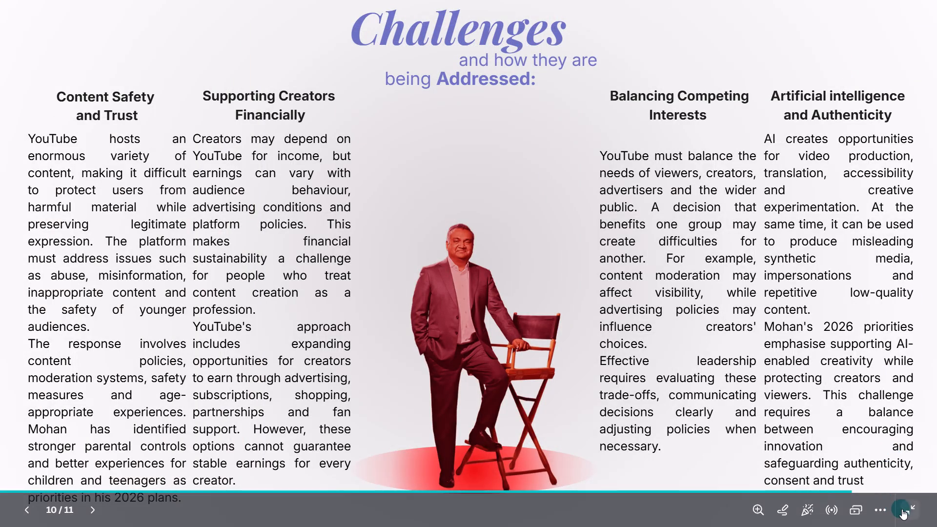
pyautogui.click(903, 509)
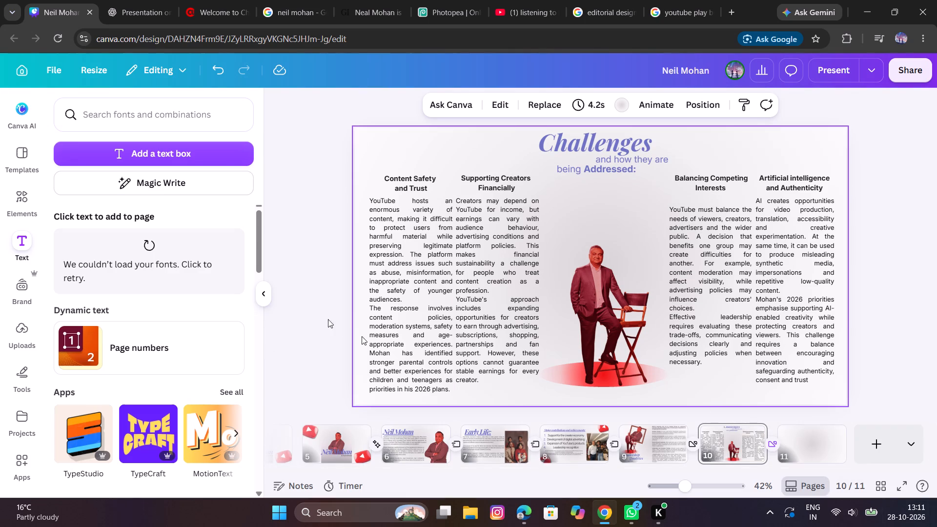
# Change the transition between pages 10 and 11 to Flow.
pyautogui.click(768, 444)
pyautogui.scroll(-1, 207, 225)
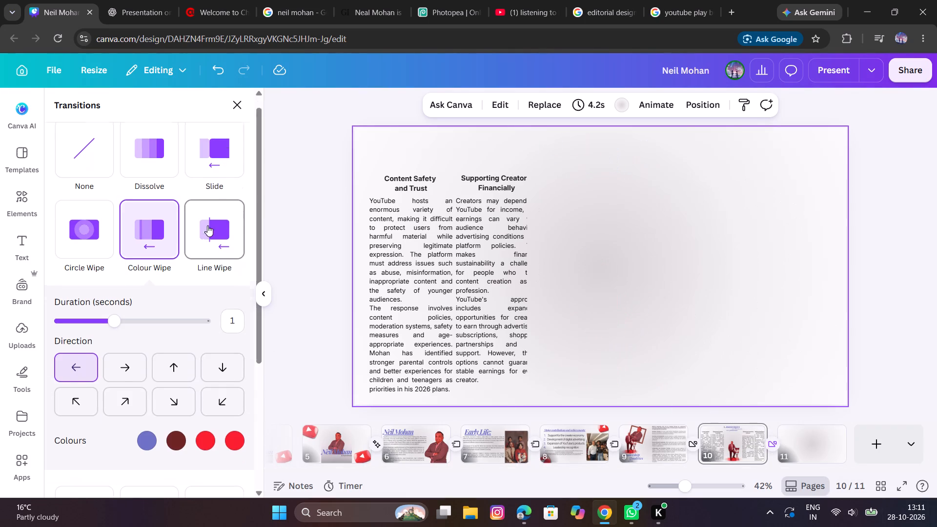
pyautogui.scroll(-2, 207, 225)
pyautogui.click(151, 393)
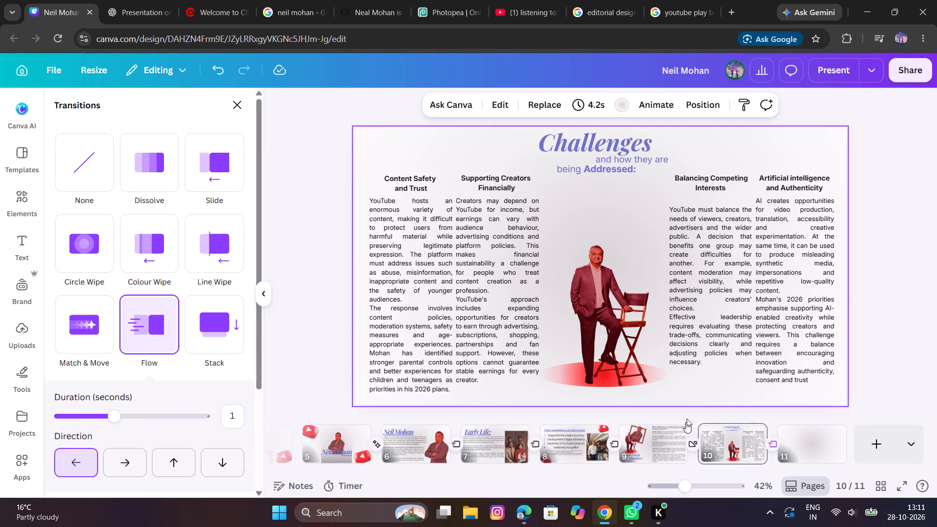
# Change the transition between pages 9 and 10 to Flow with a duration of 1.5 seconds.
pyautogui.click(688, 449)
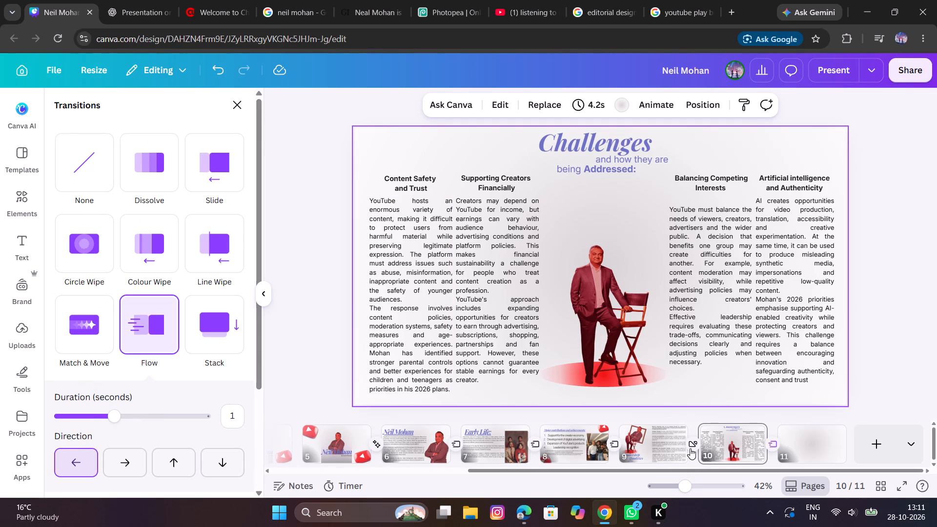
pyautogui.click(691, 447)
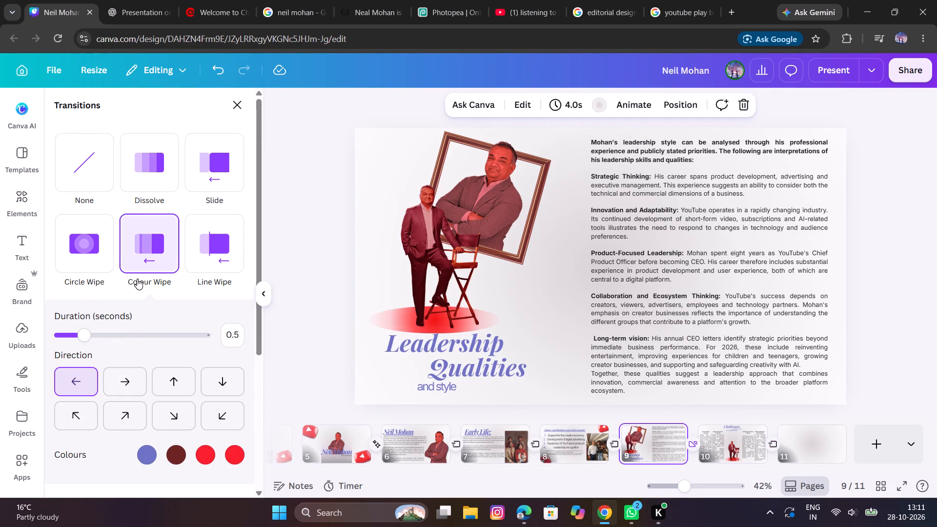
pyautogui.scroll(-1, 137, 279)
pyautogui.click(156, 482)
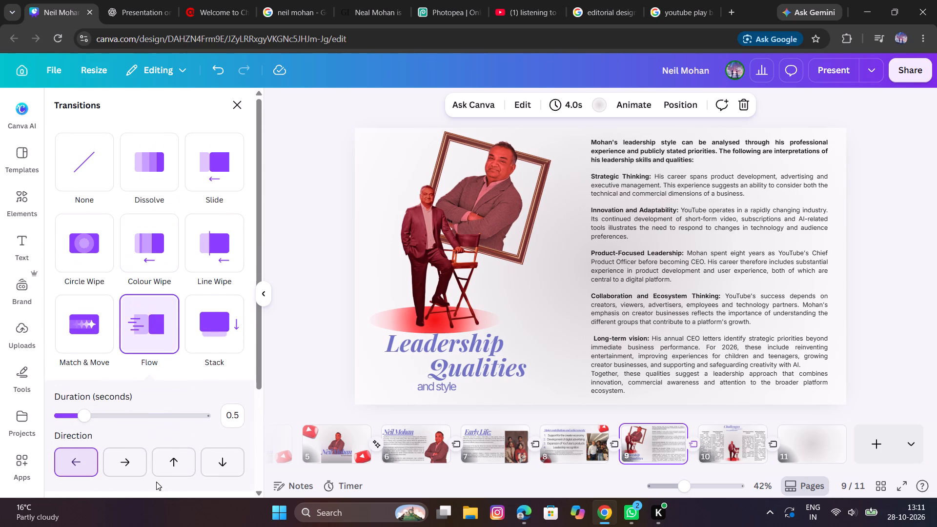
pyautogui.moveTo(90, 418); pyautogui.dragTo(117, 418)
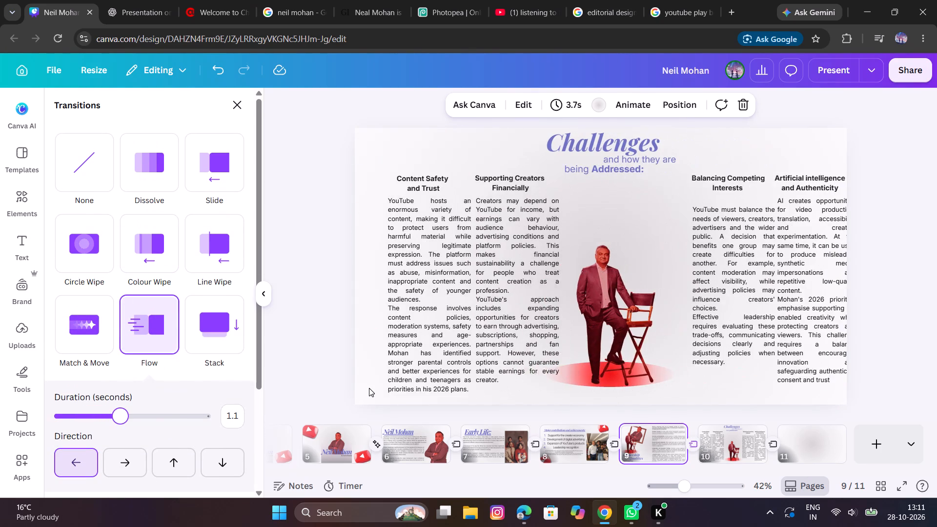
pyautogui.moveTo(117, 423); pyautogui.dragTo(135, 424)
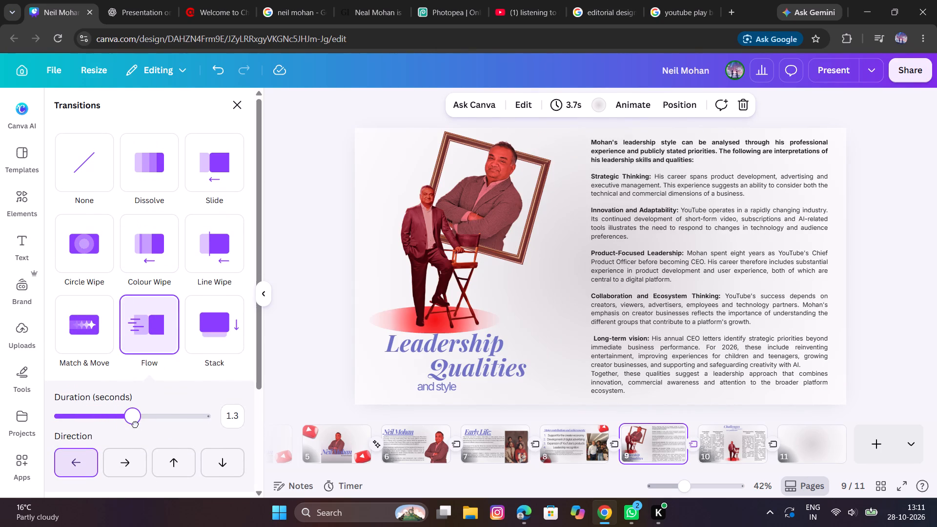
pyautogui.moveTo(135, 424); pyautogui.dragTo(145, 424)
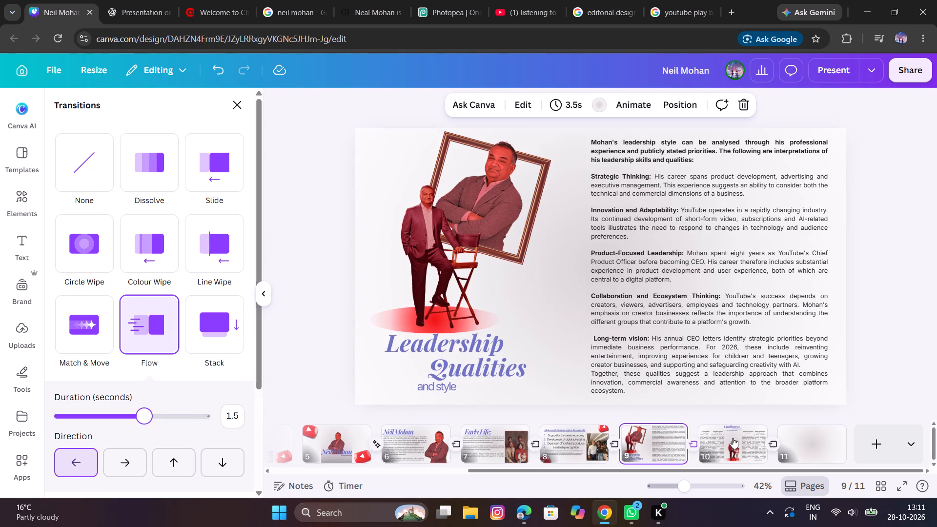
pyautogui.click(891, 349)
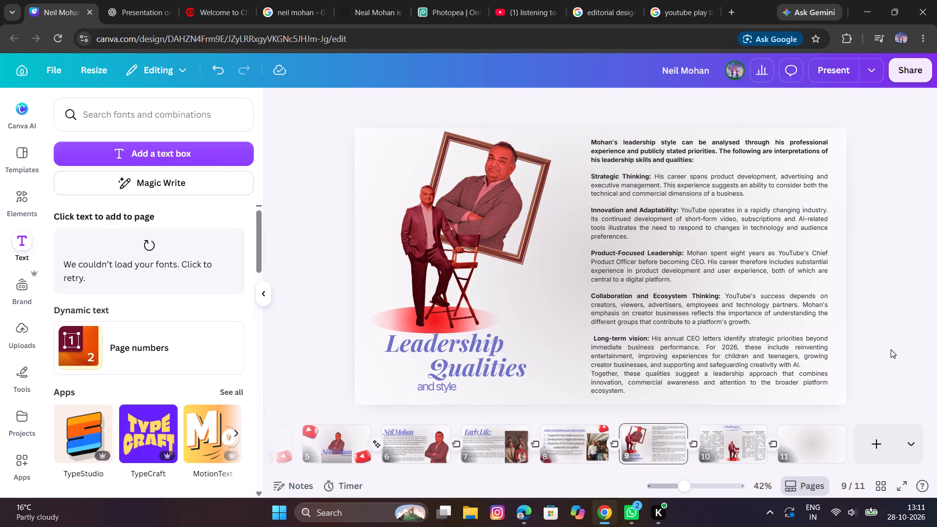
# Play the transition from page 9 to page 10 in full-screen presentation, then return to the editor.
pyautogui.click(837, 79)
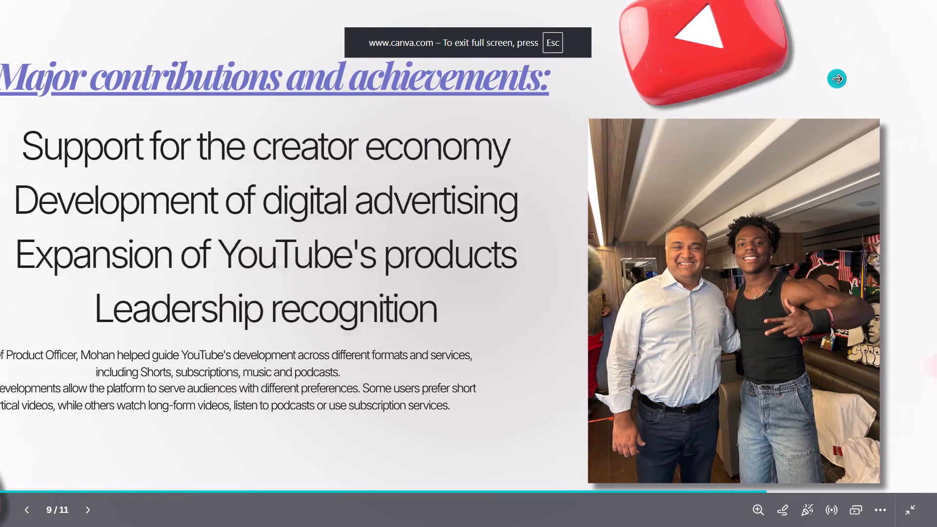
pyautogui.press('Right')
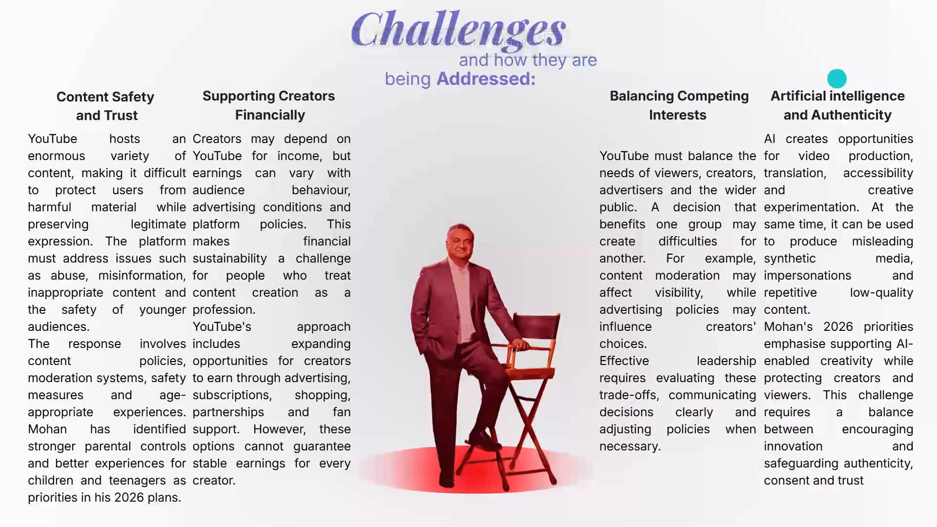
pyautogui.press('Escape')
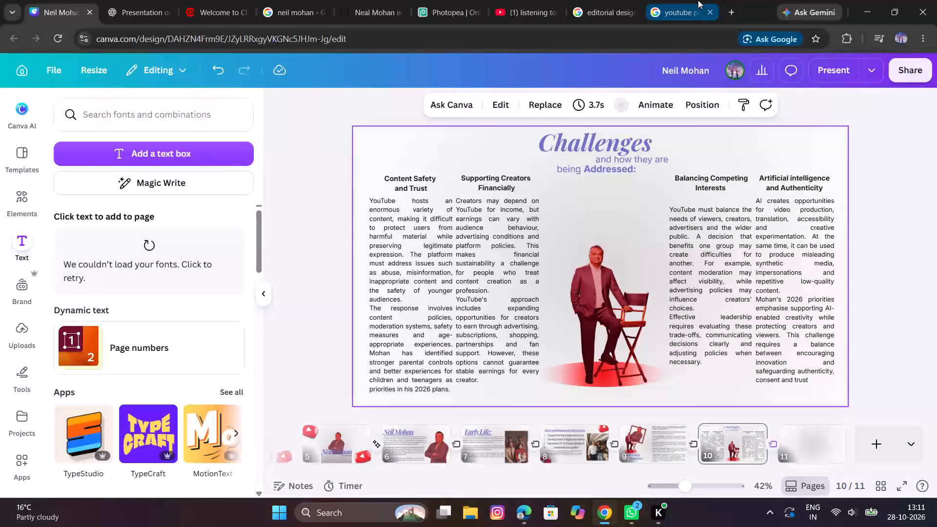
pyautogui.click(707, 12)
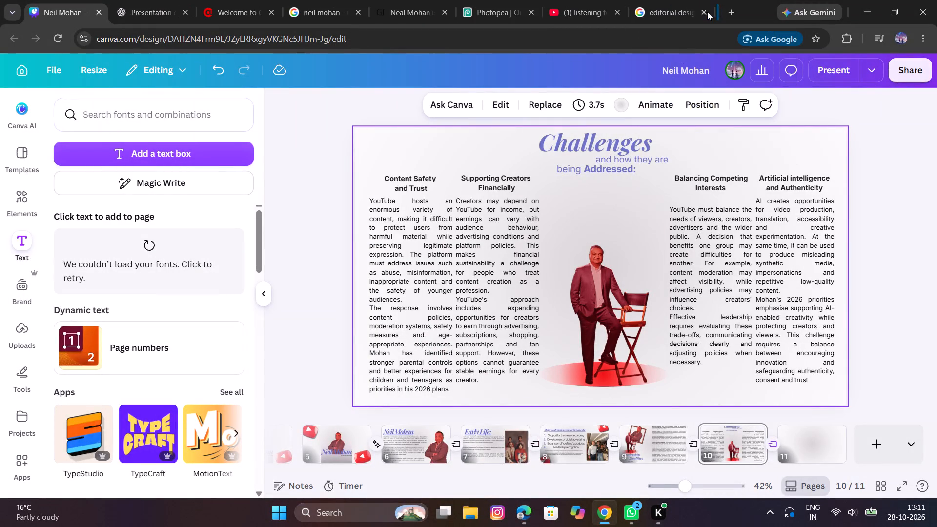